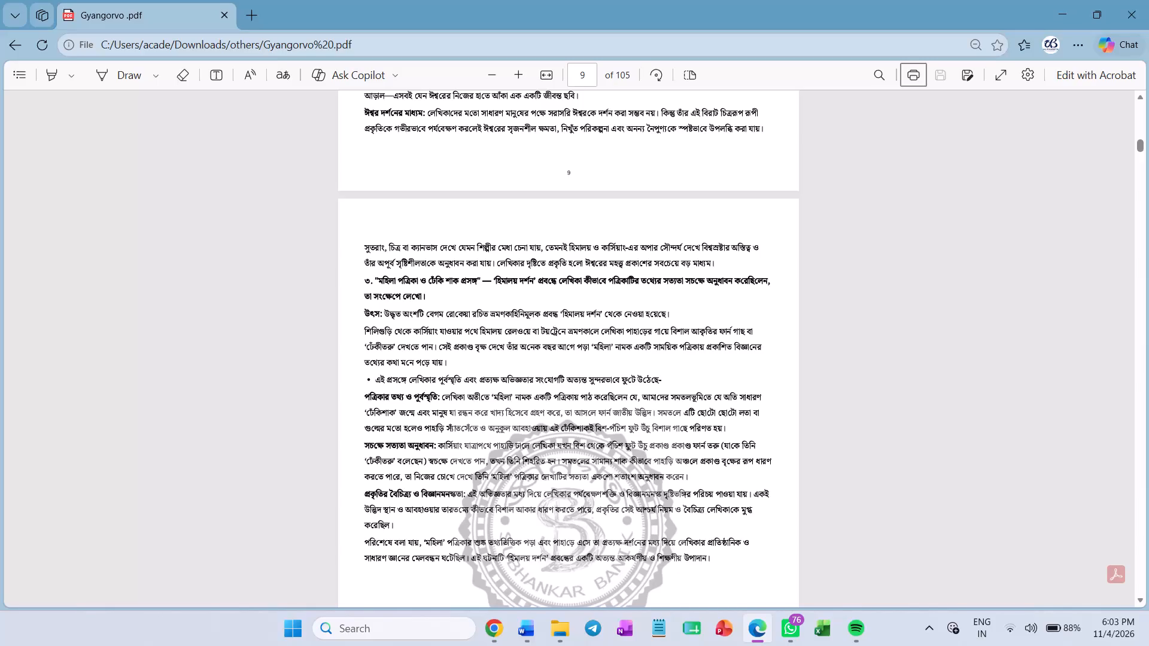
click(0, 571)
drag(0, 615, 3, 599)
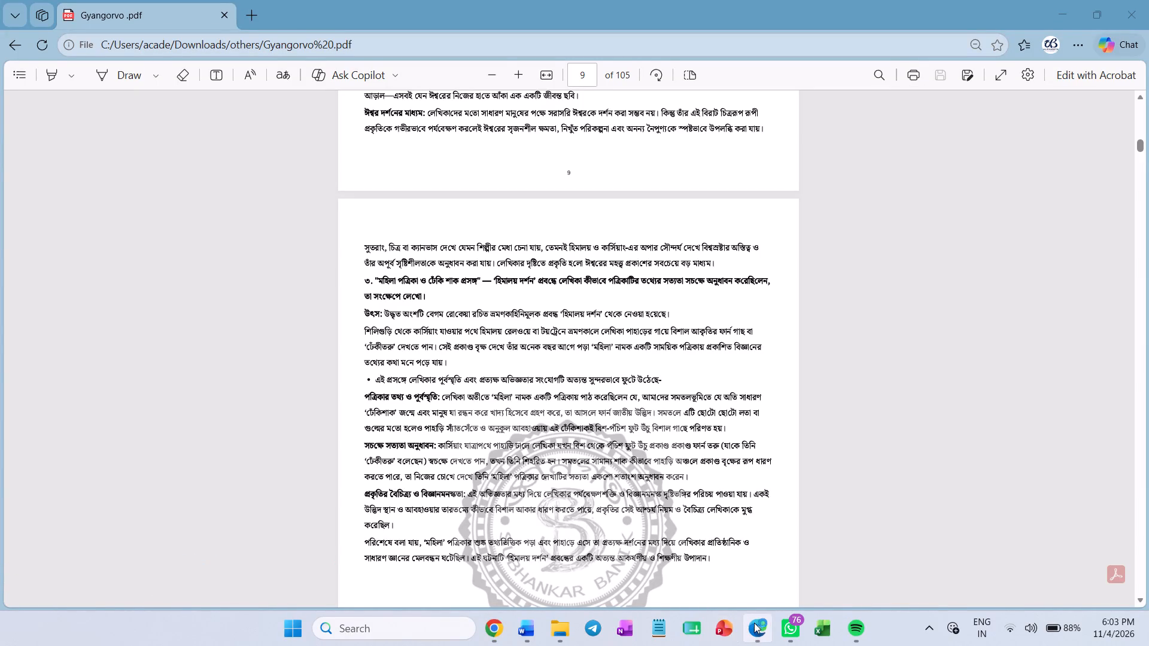
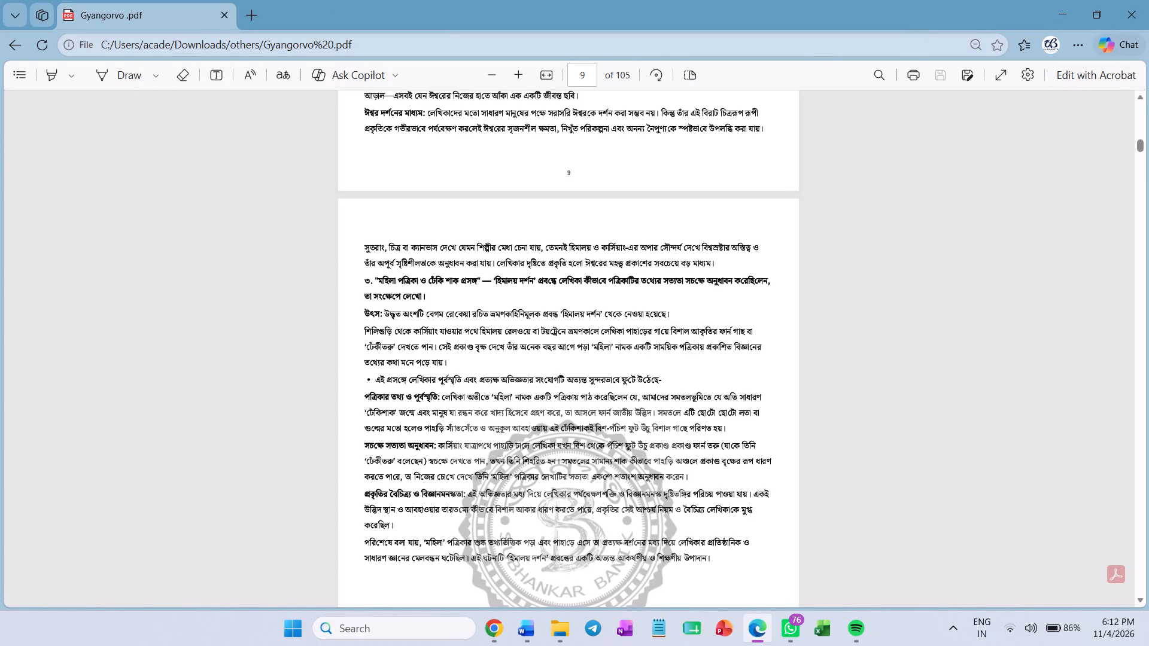
Switch to Chrome, search for "add watermark to pdf" in a new tab, and open iLovePDF's watermark tool from the results.
click(493, 633)
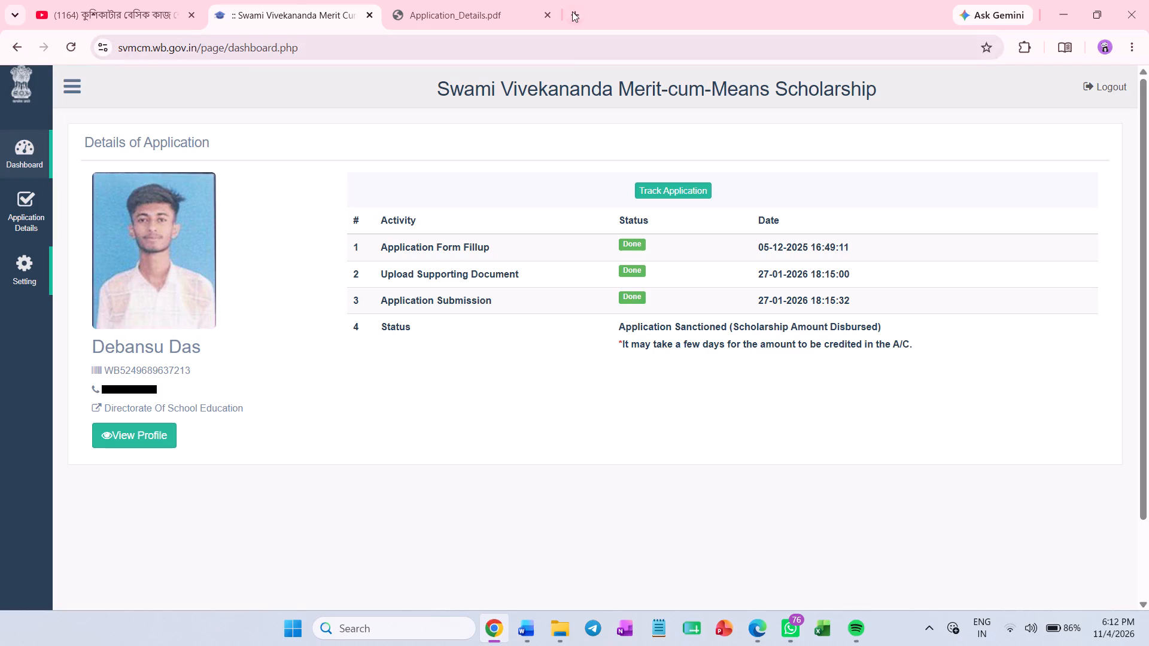
click(572, 11)
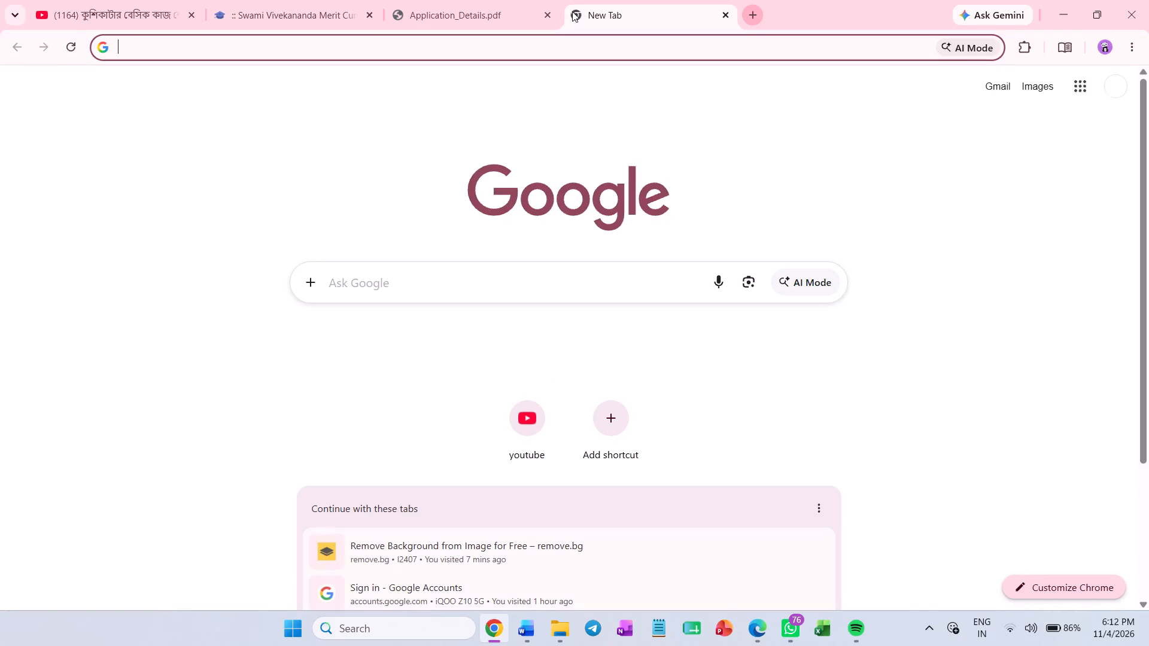
text(add)
key(space)
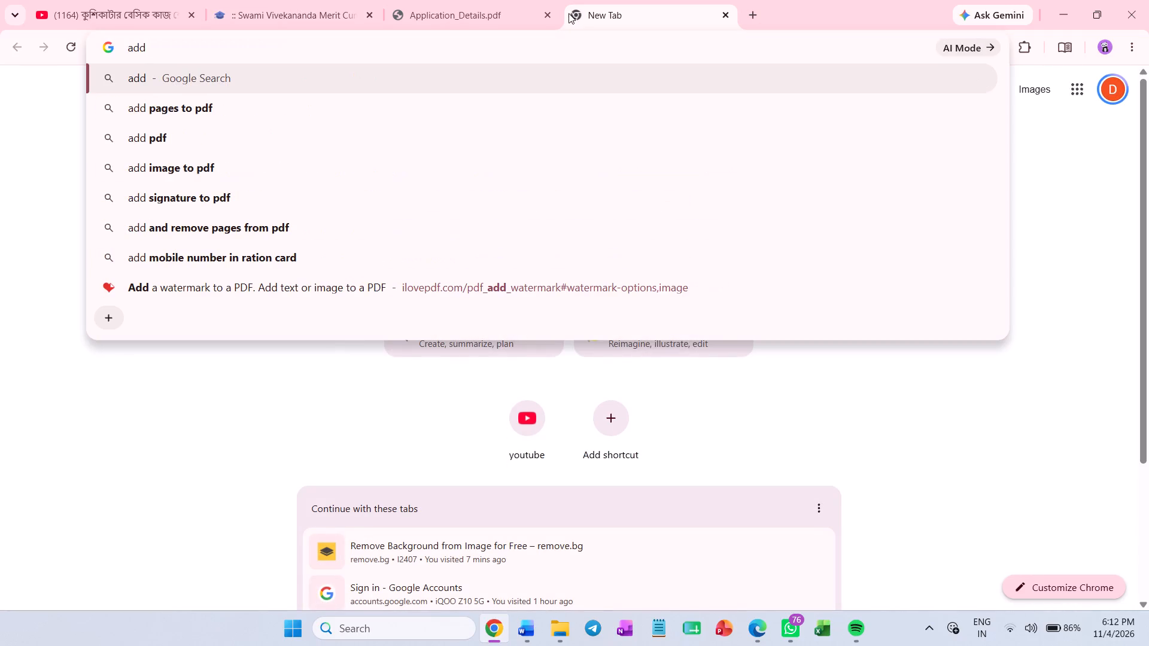
key(w)
click(363, 96)
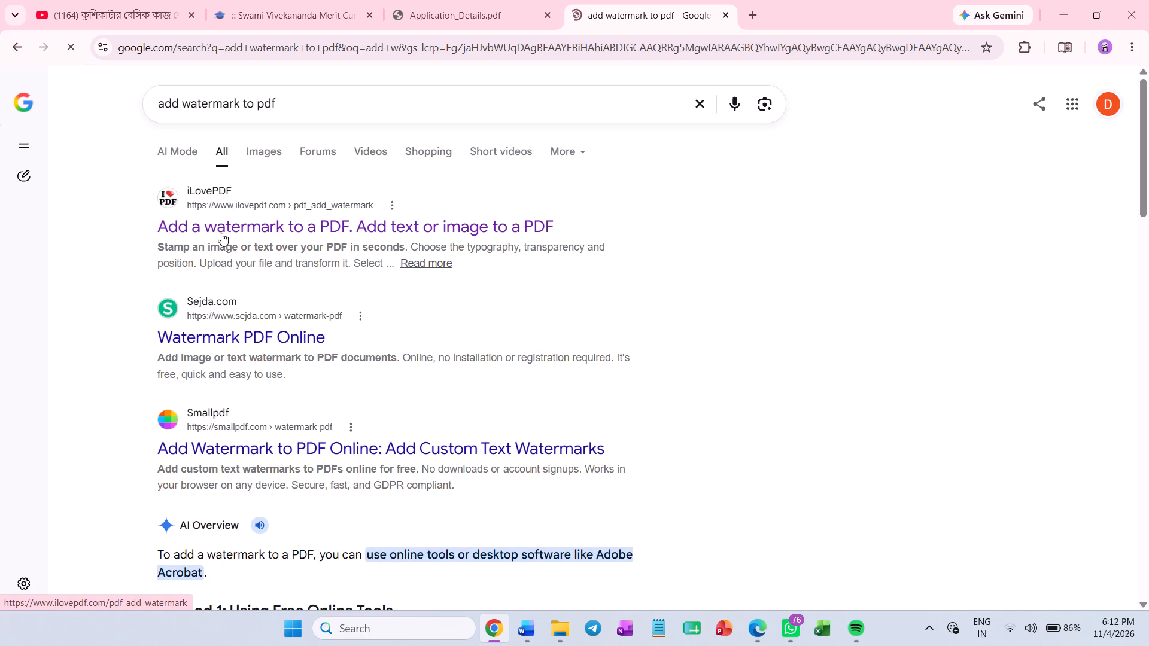
click(222, 228)
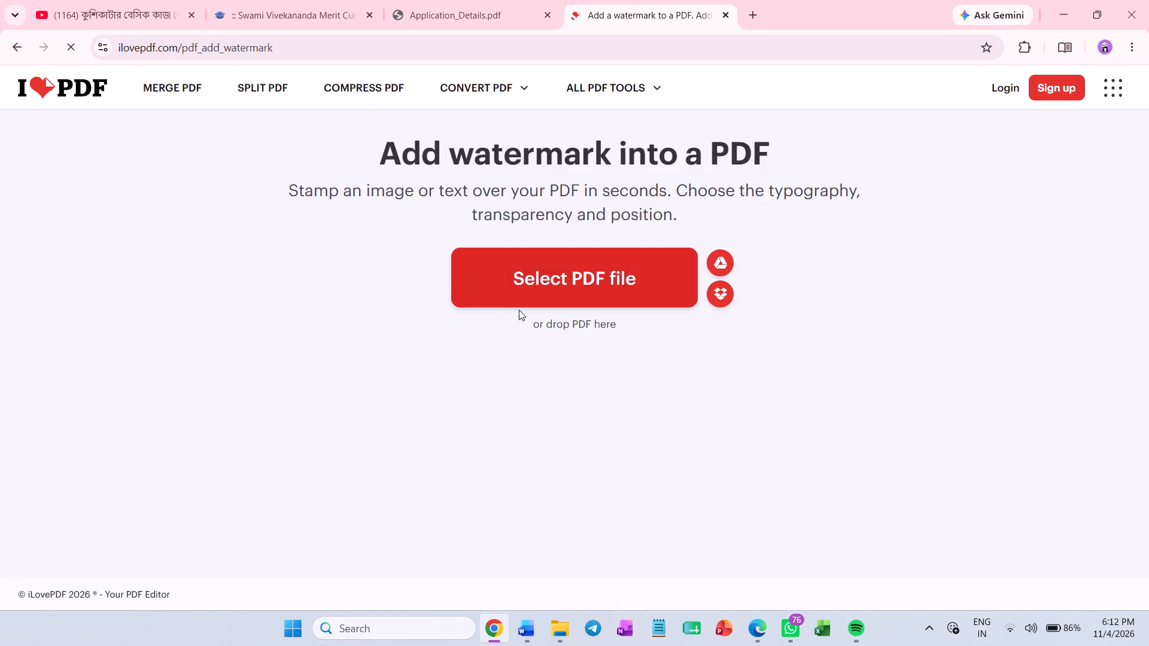
Open the file chooser for selecting the PDF to watermark.
click(529, 296)
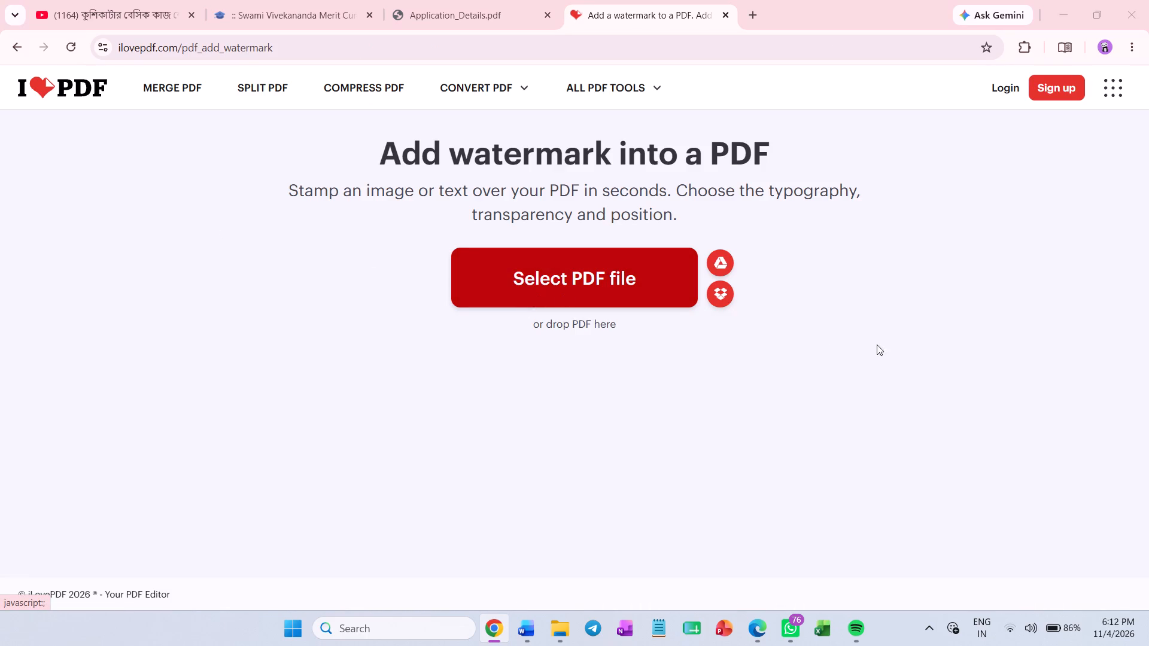
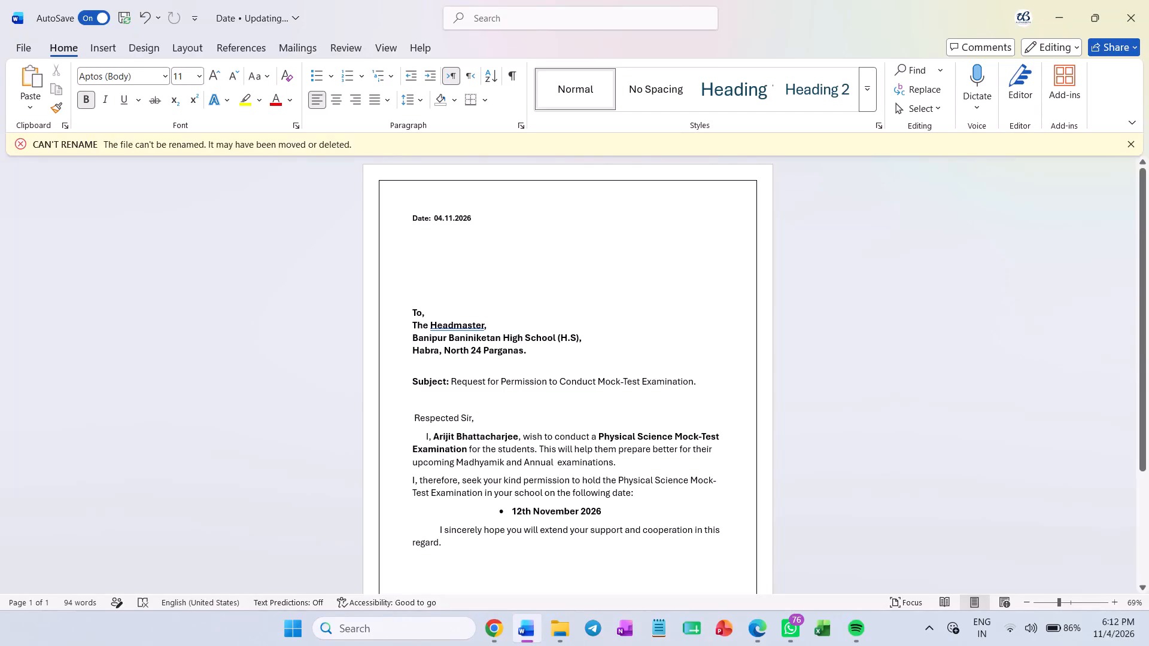
Close the mock-test permission letter in Word.
click(19, 144)
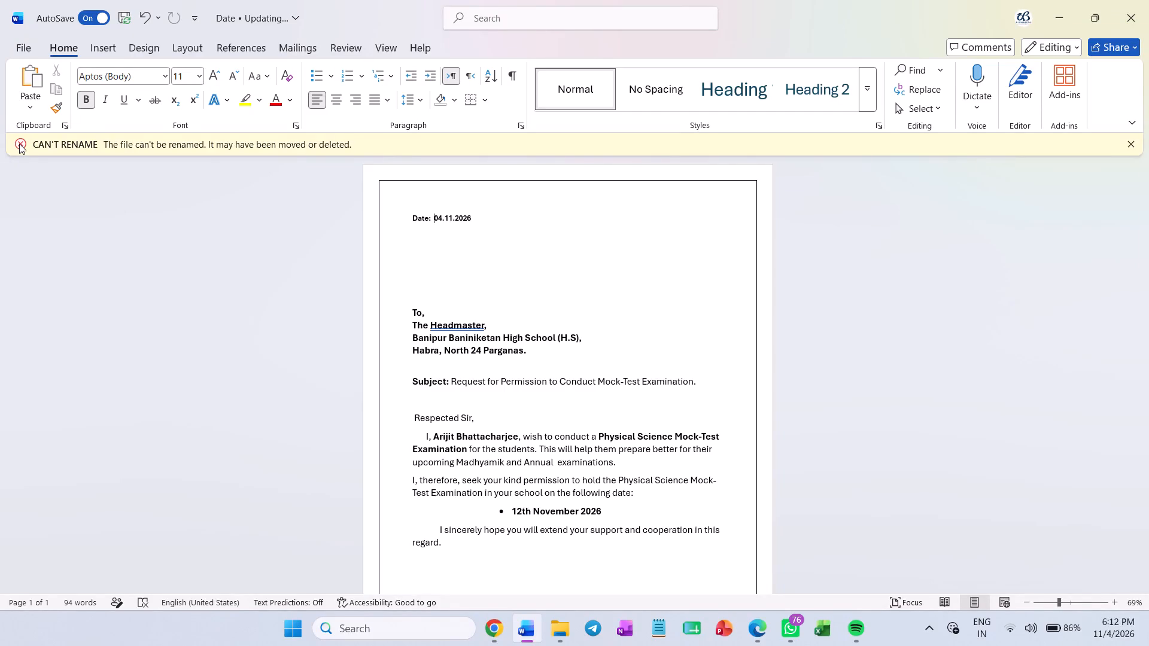
double_click(18, 144)
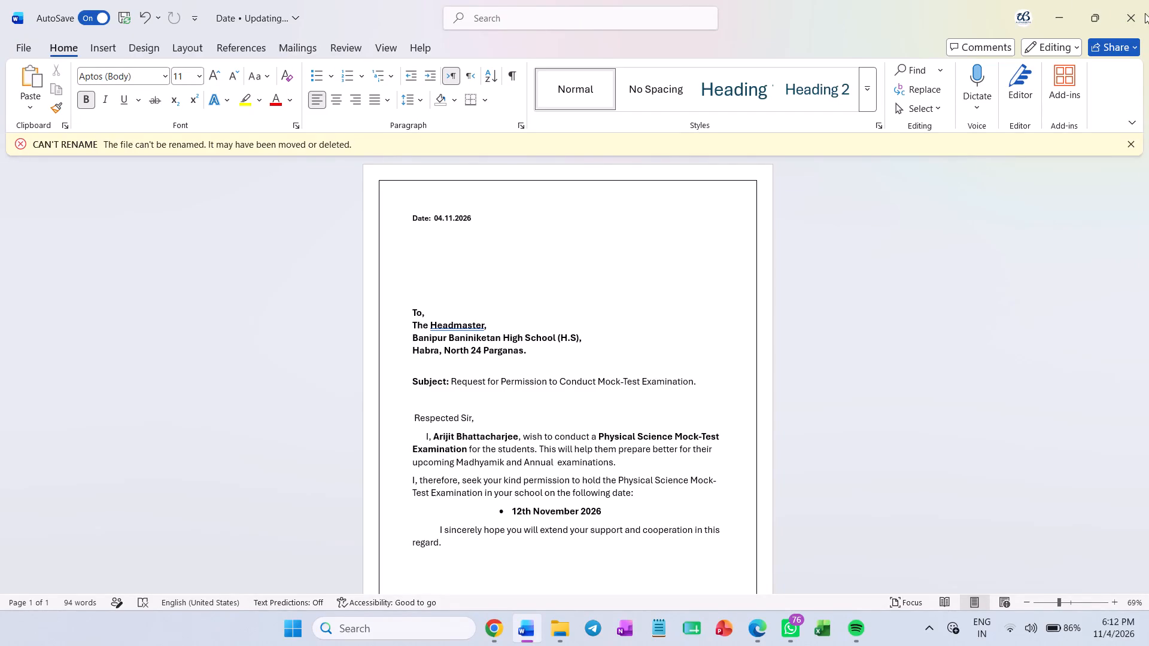
click(1145, 13)
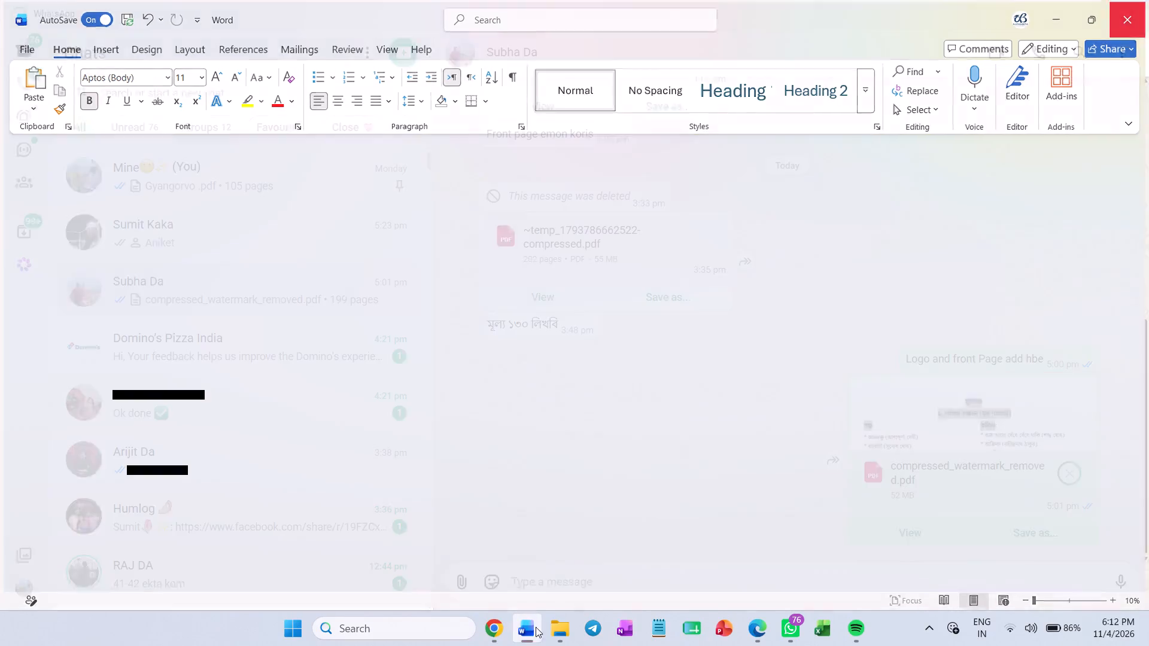
Switch to File Explorer and open the front PDF from the others folder in Downloads.
click(569, 628)
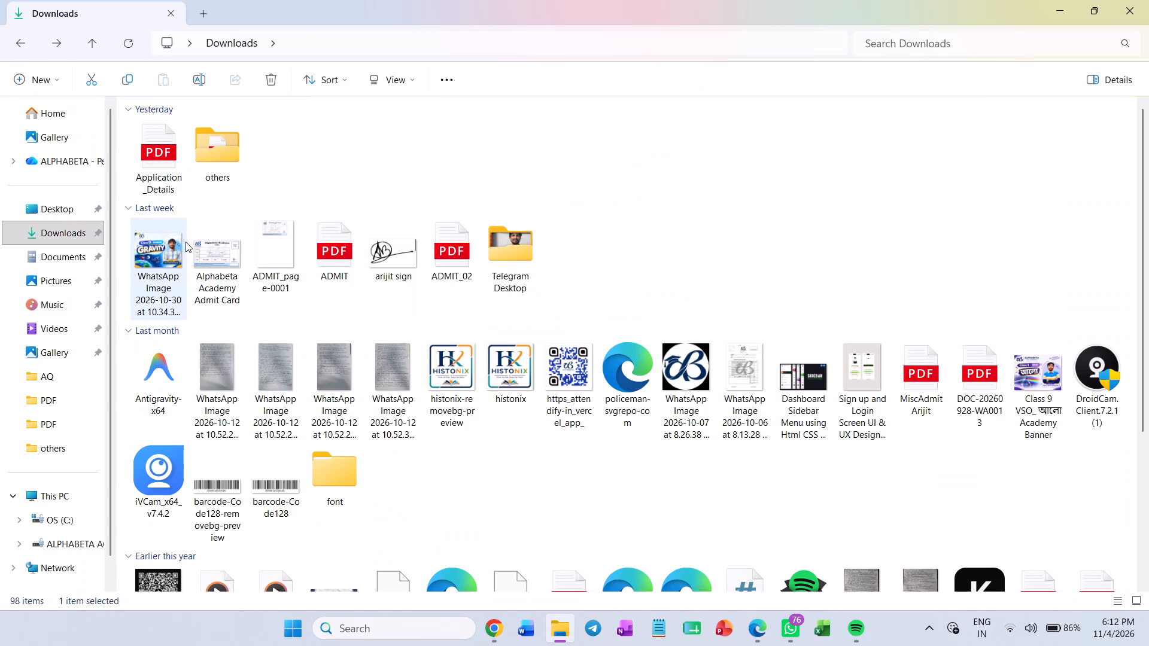
drag(154, 169, 152, 170)
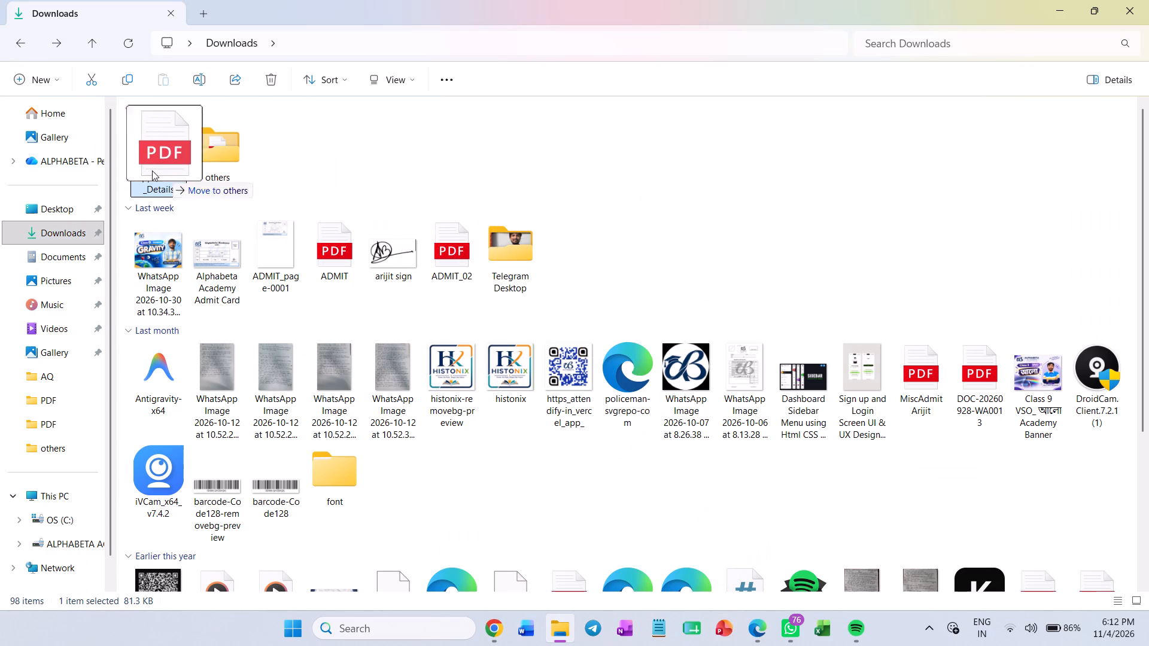
drag(152, 170, 154, 180)
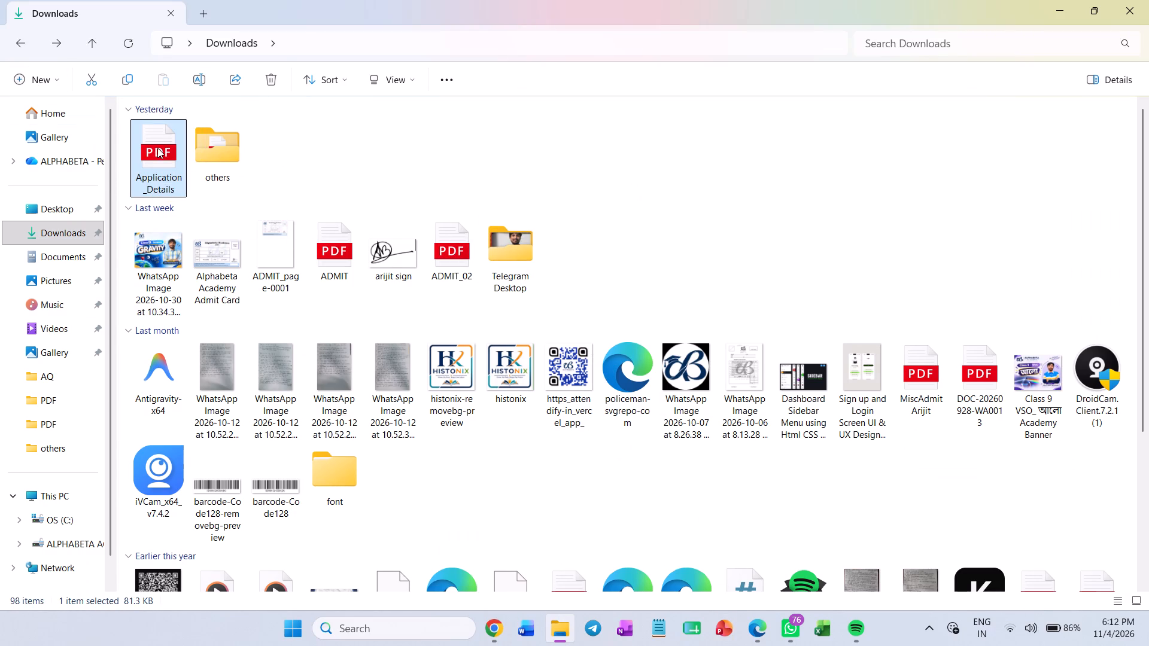
double_click(235, 154)
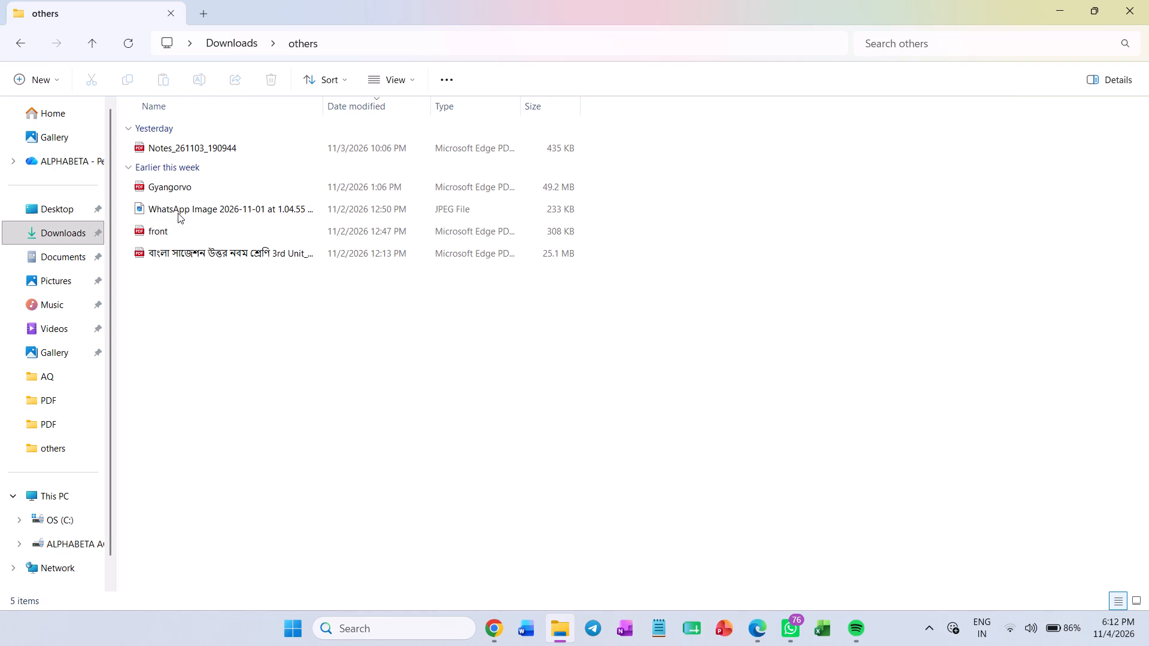
double_click(171, 227)
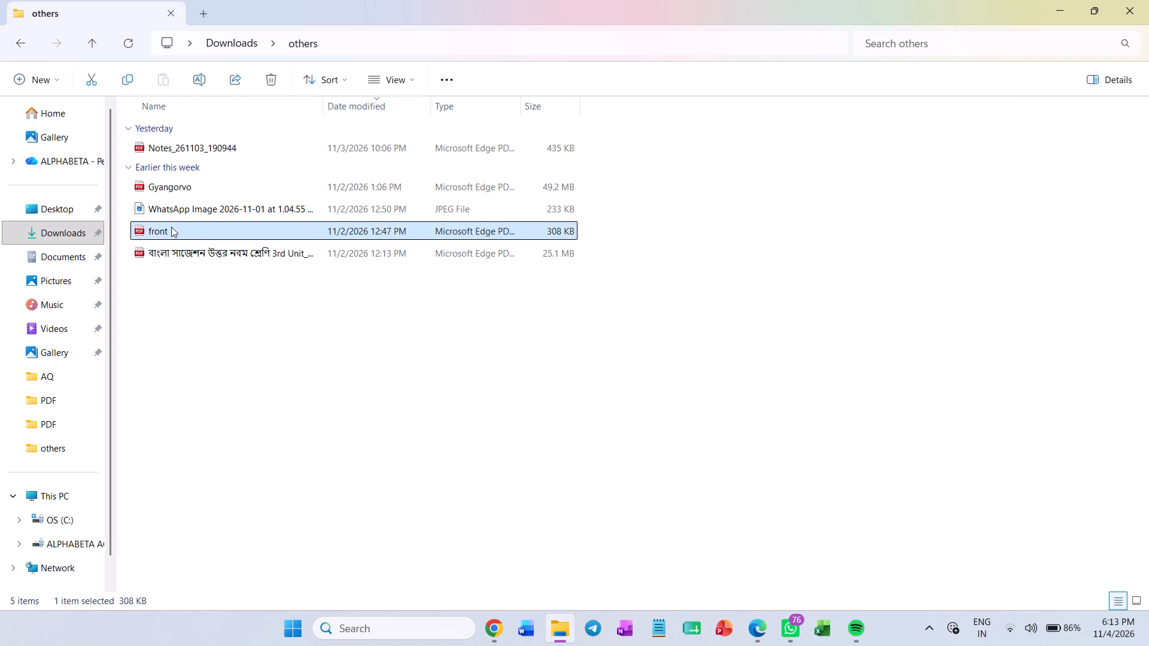
Examine the cover page's text from the title to the contact and price lines, and close its tab.
scroll(464, 330, down, 2)
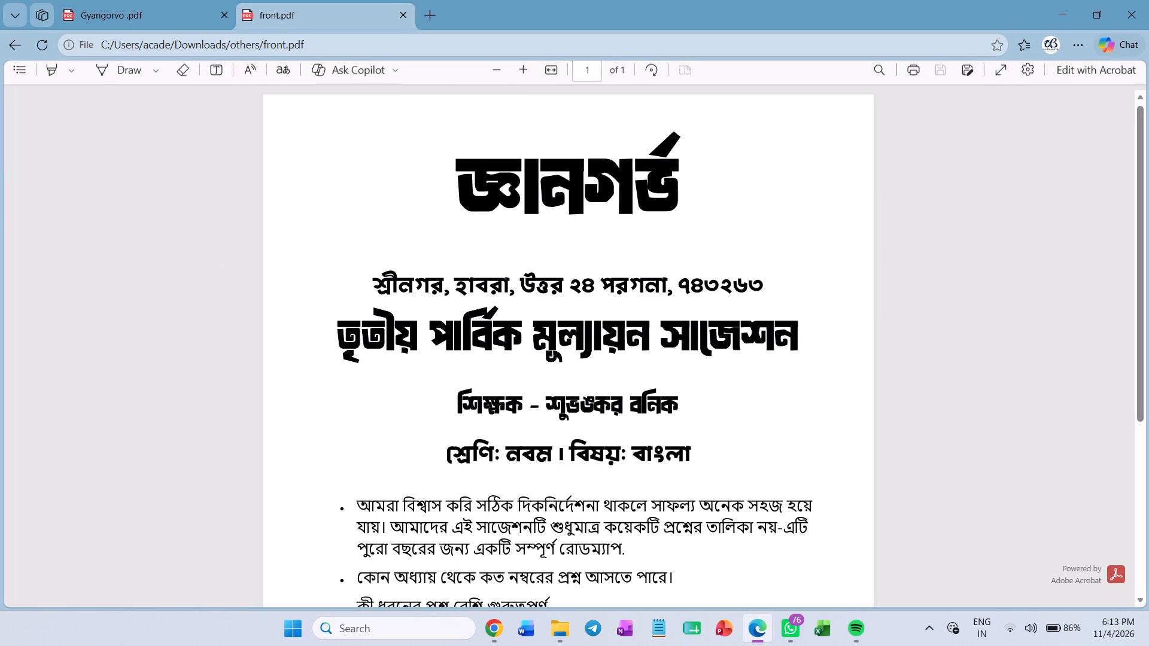
scroll(464, 330, down, 4)
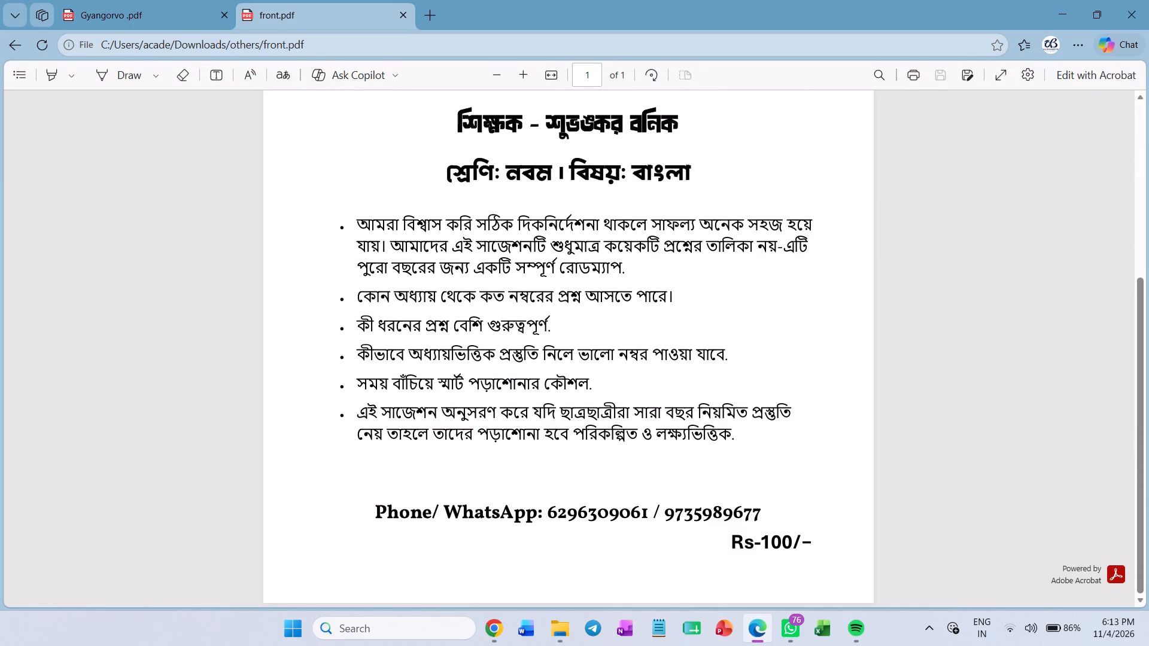
scroll(253, 435, up, 5)
click(10, 45)
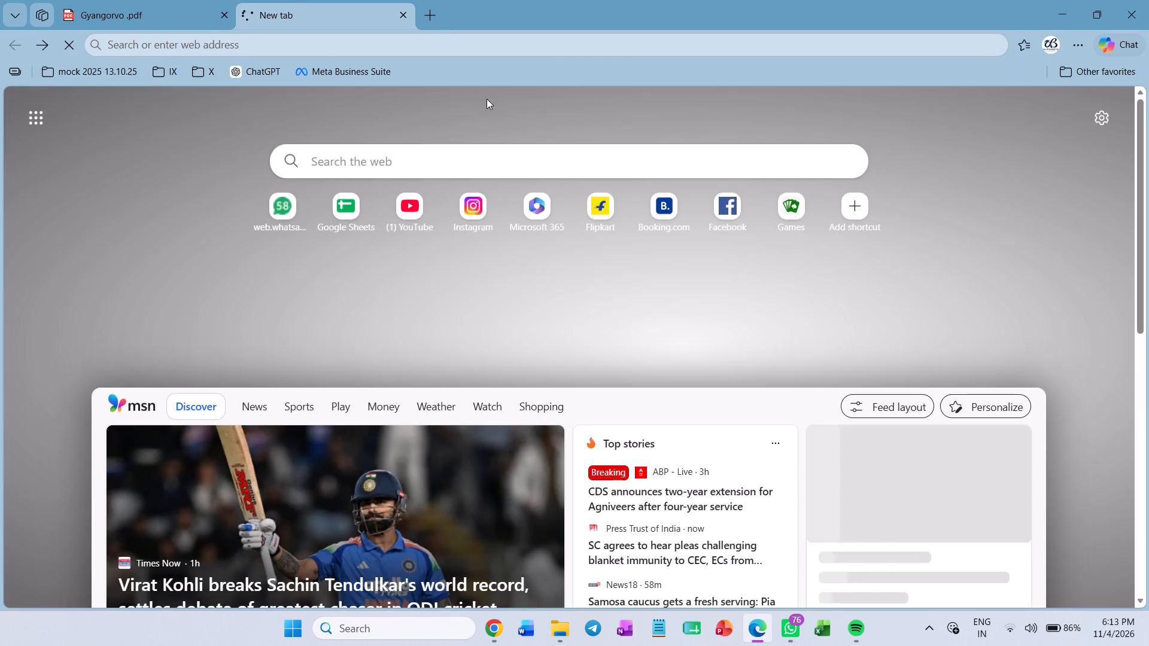
click(417, 18)
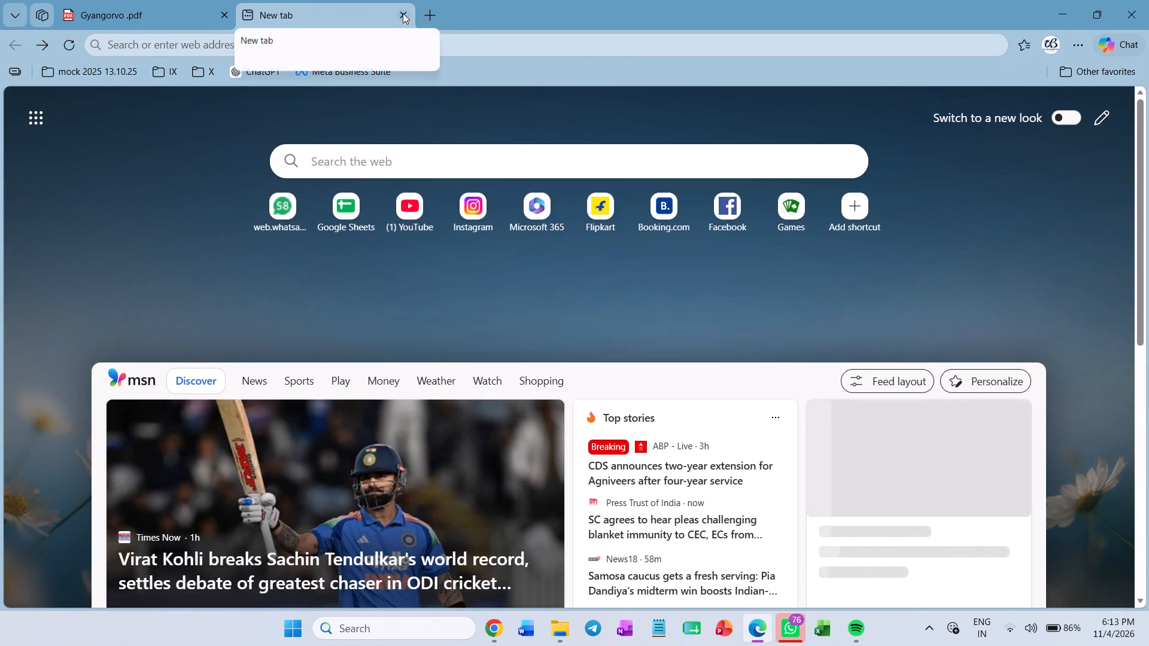
Close the blank new tab beside the Gyangorvo PDF.
click(403, 13)
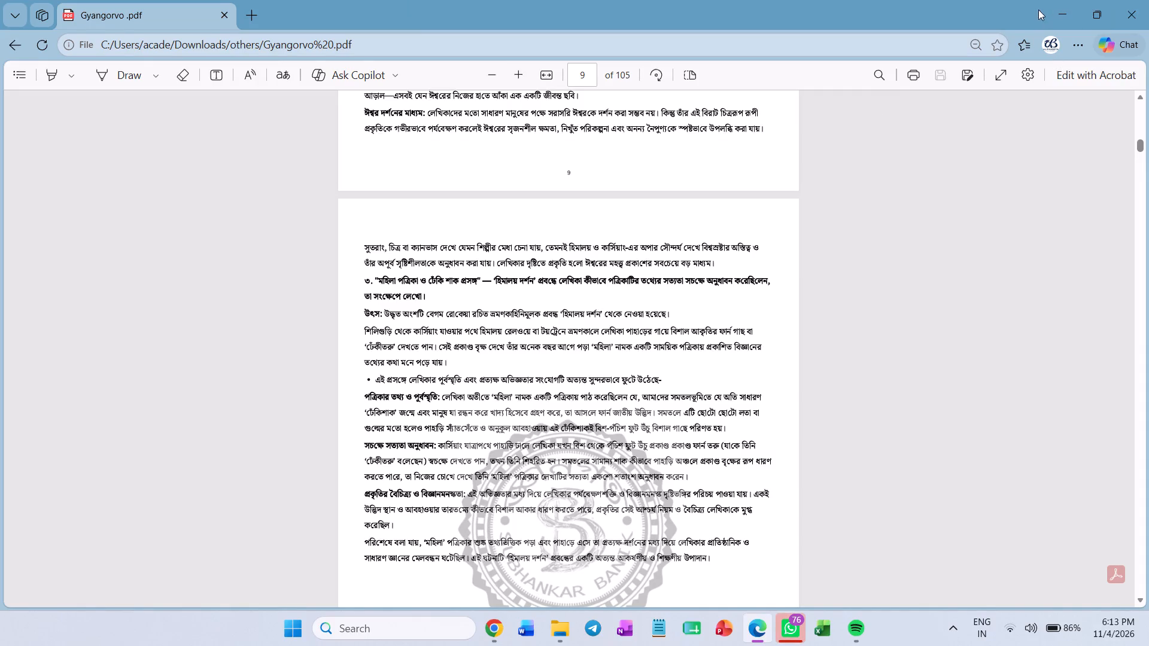
Minimize the Gyangorvo PDF window to return to WhatsApp's Save As dialog for compressed_watermark_removed.
click(1056, 9)
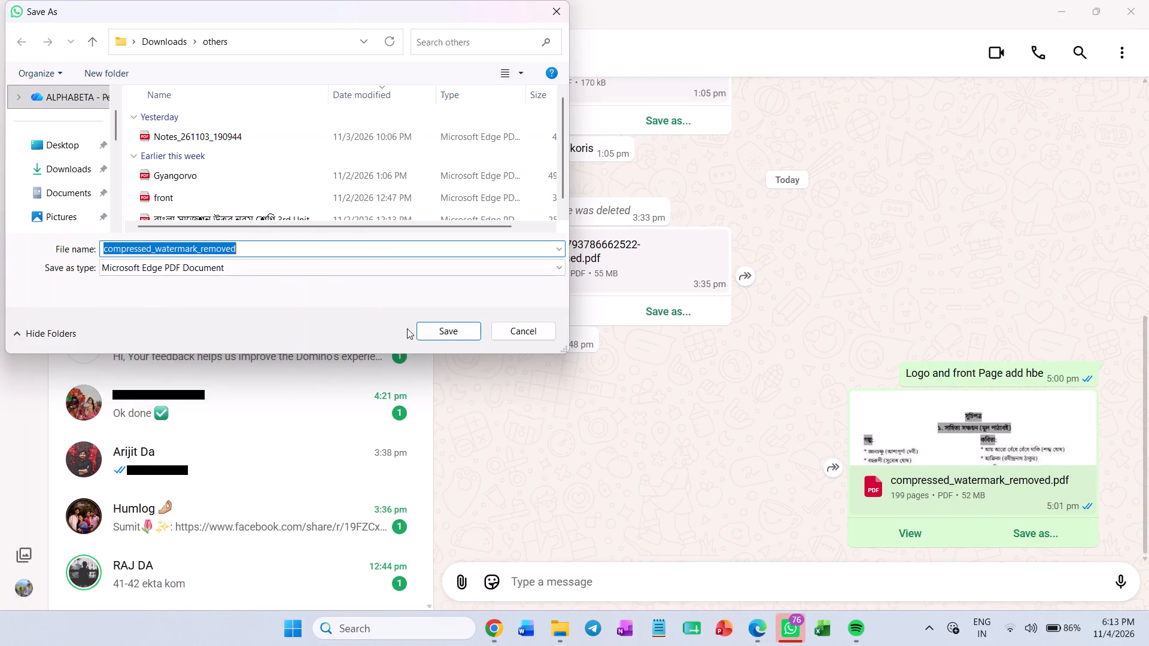
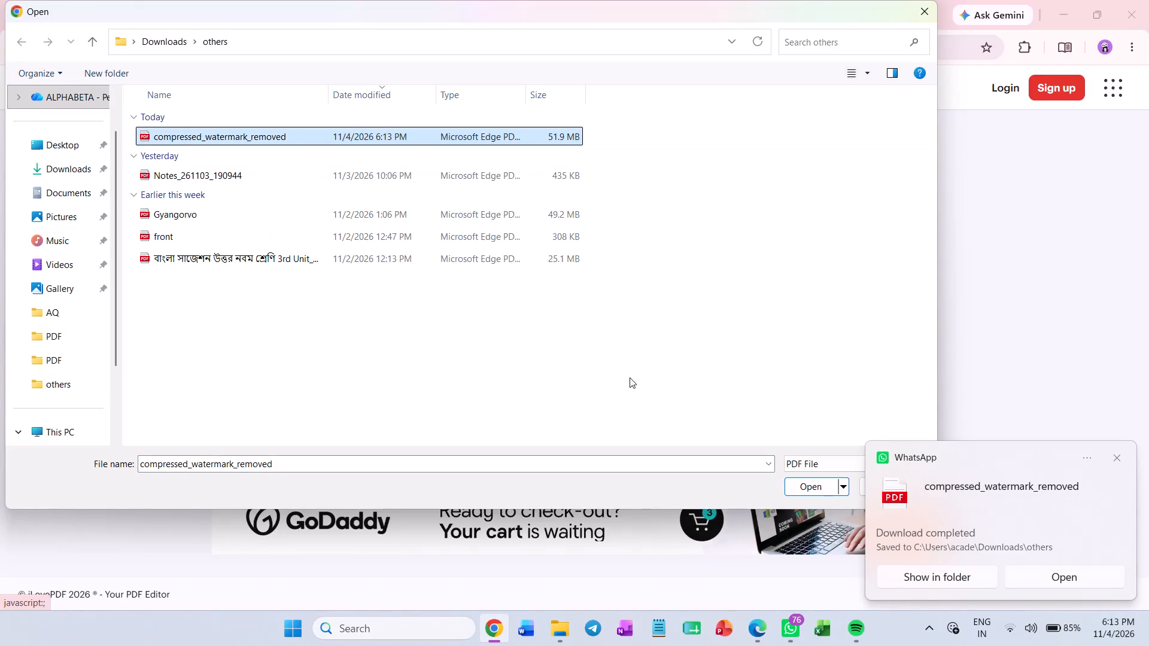
Load compressed_watermark_removed from the others folder as the PDF to watermark.
click(792, 483)
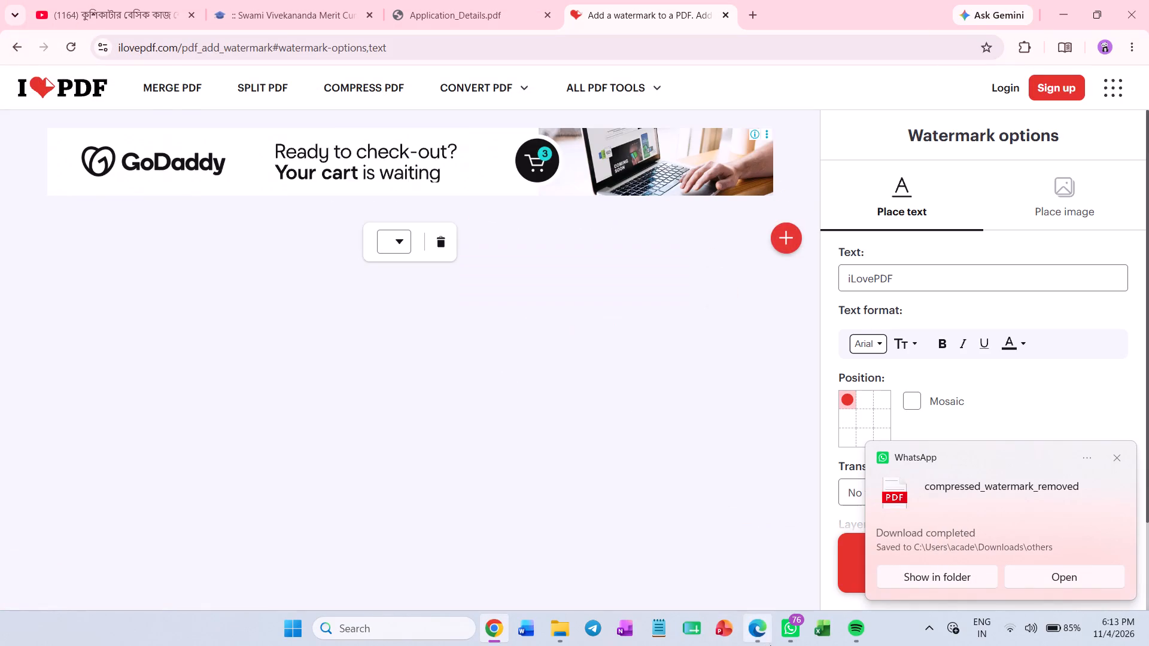
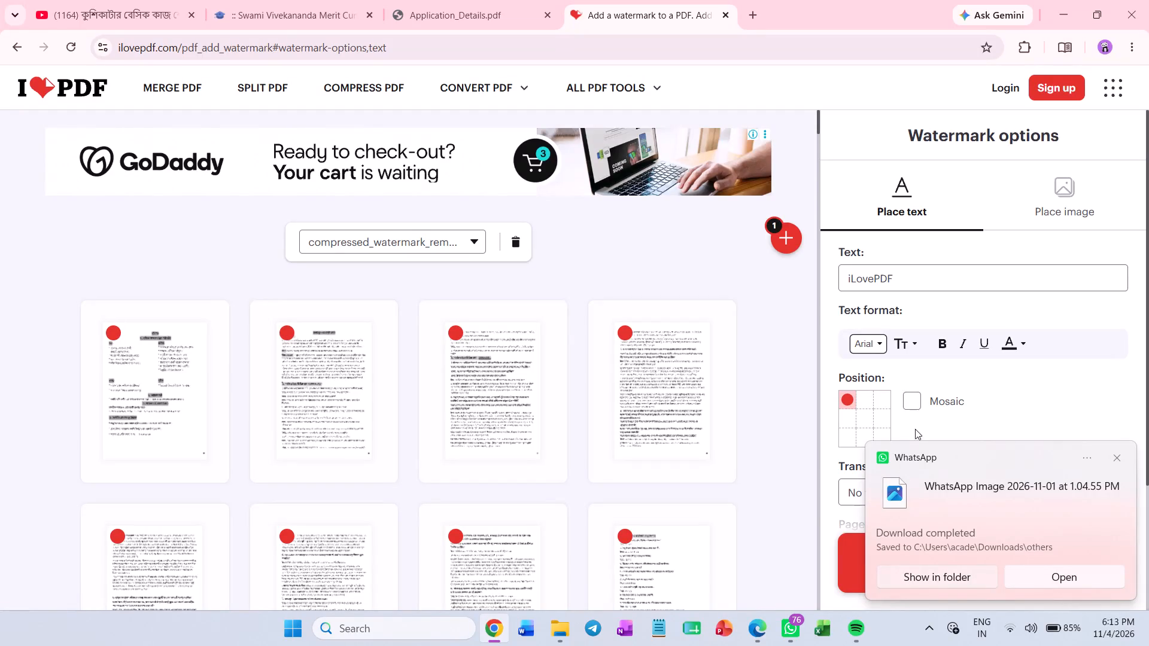
Dismiss the download notification, then place the watermark at the page centre with 25% transparency, leaving it unrotated.
click(1114, 458)
click(870, 415)
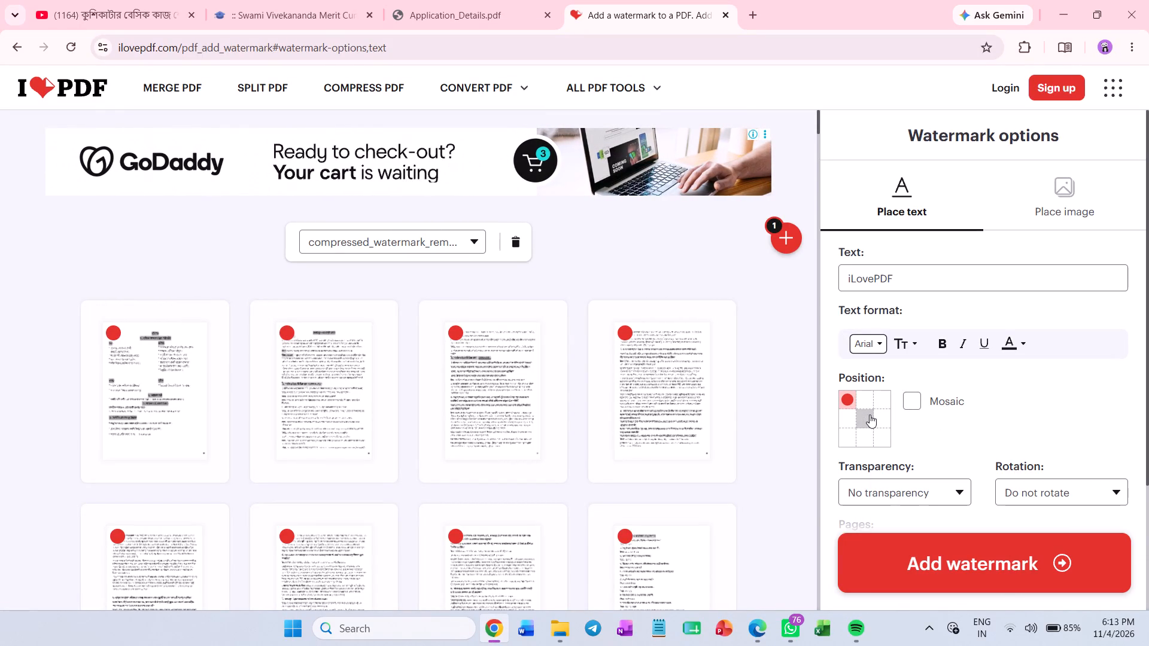
click(958, 493)
click(845, 569)
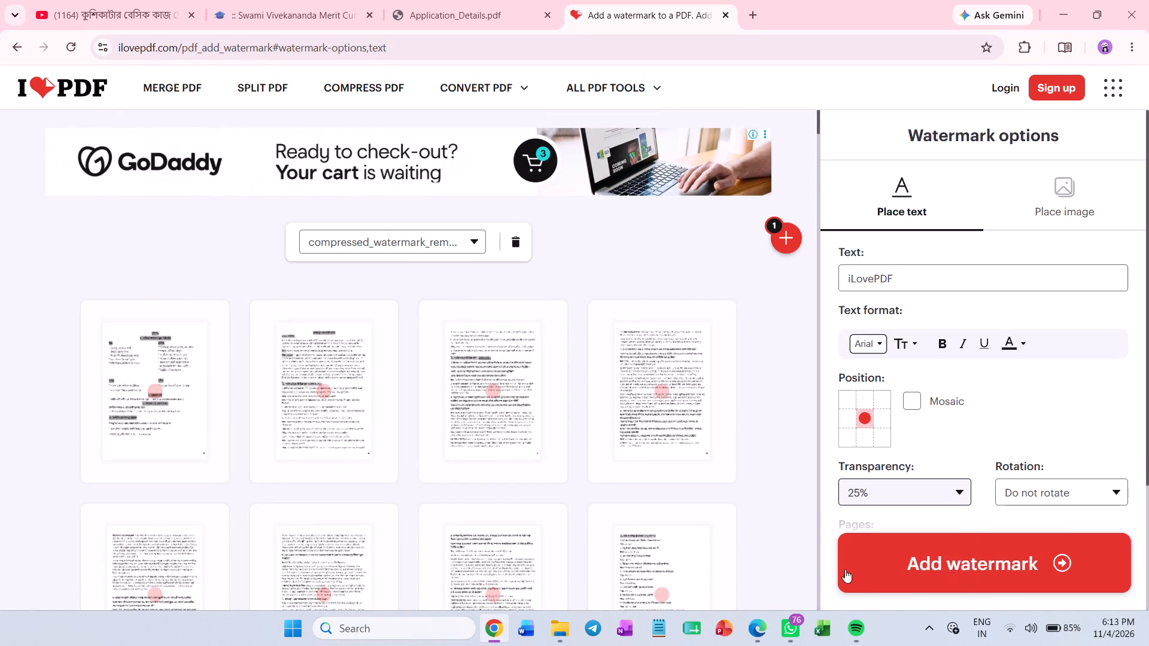
click(1009, 501)
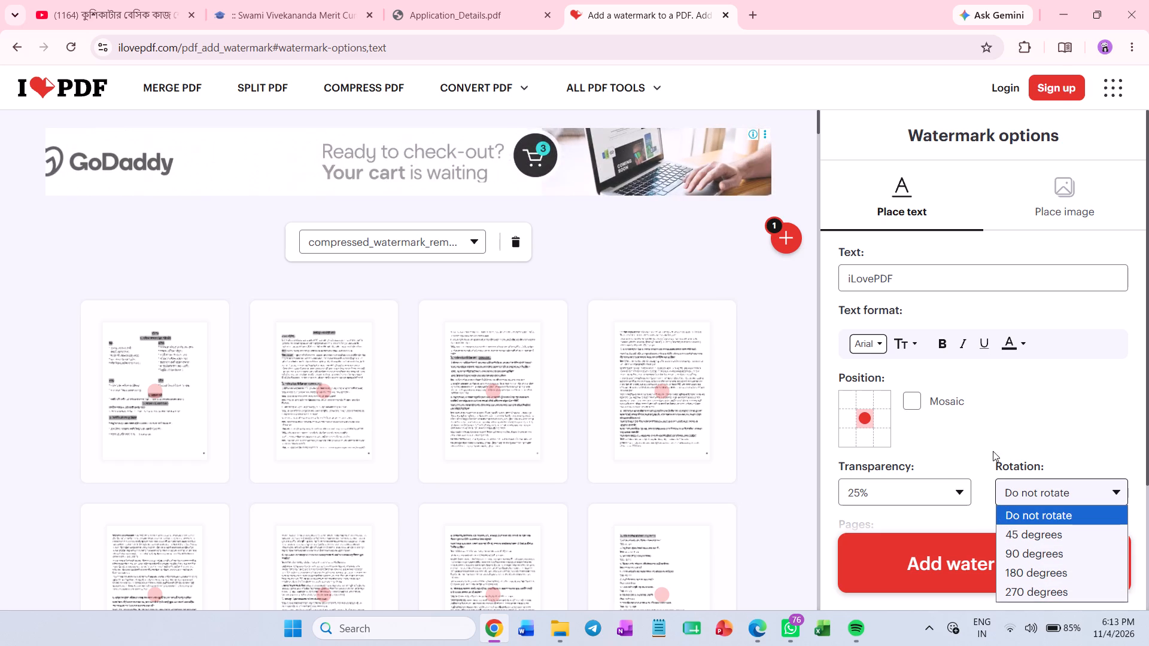
click(947, 420)
Switch to an image watermark and load the logo WhatsApp Image 2026-11-01 at 1.04.55 PM from Downloads > others.
scroll(914, 497, down, 1)
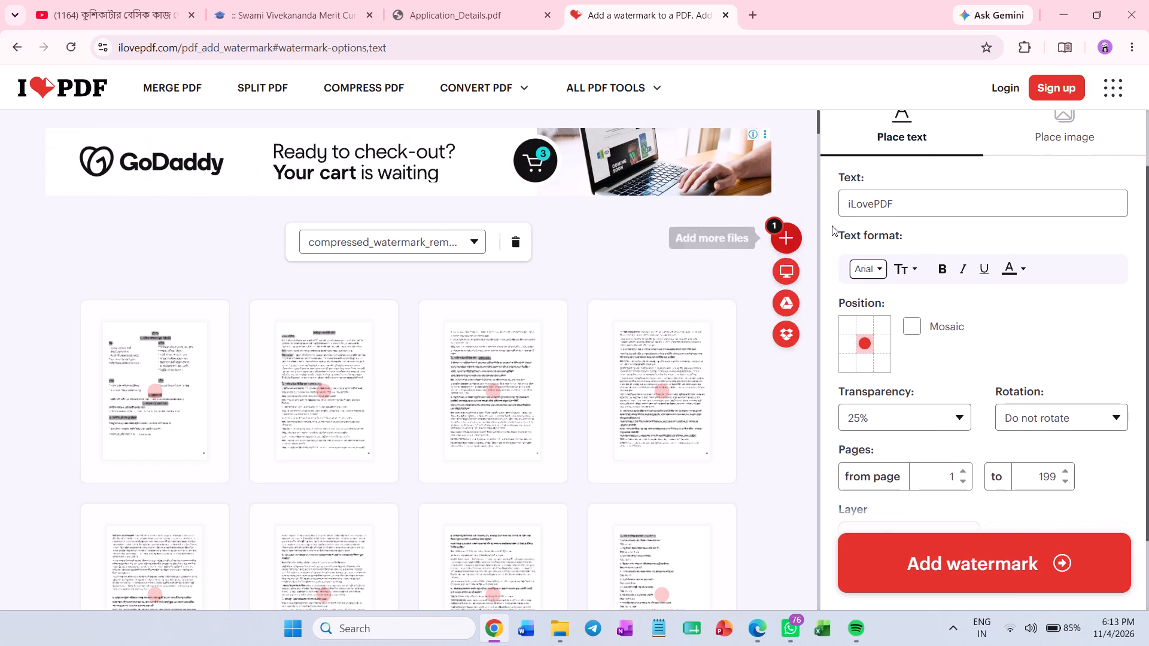
click(880, 188)
click(879, 199)
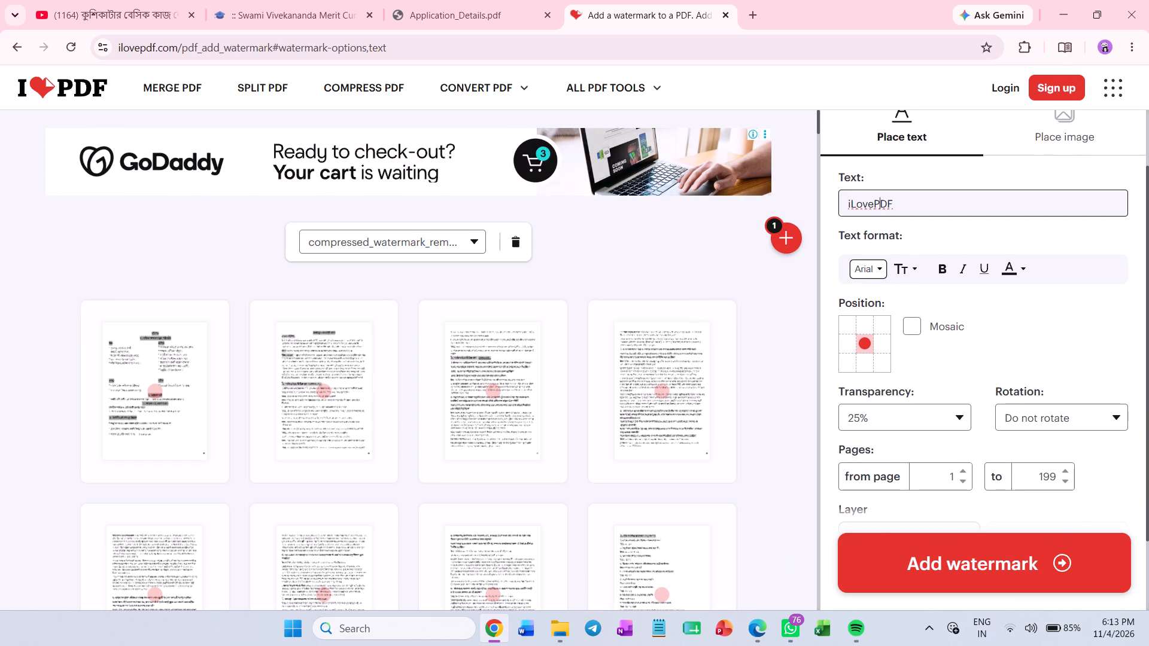
click(1066, 144)
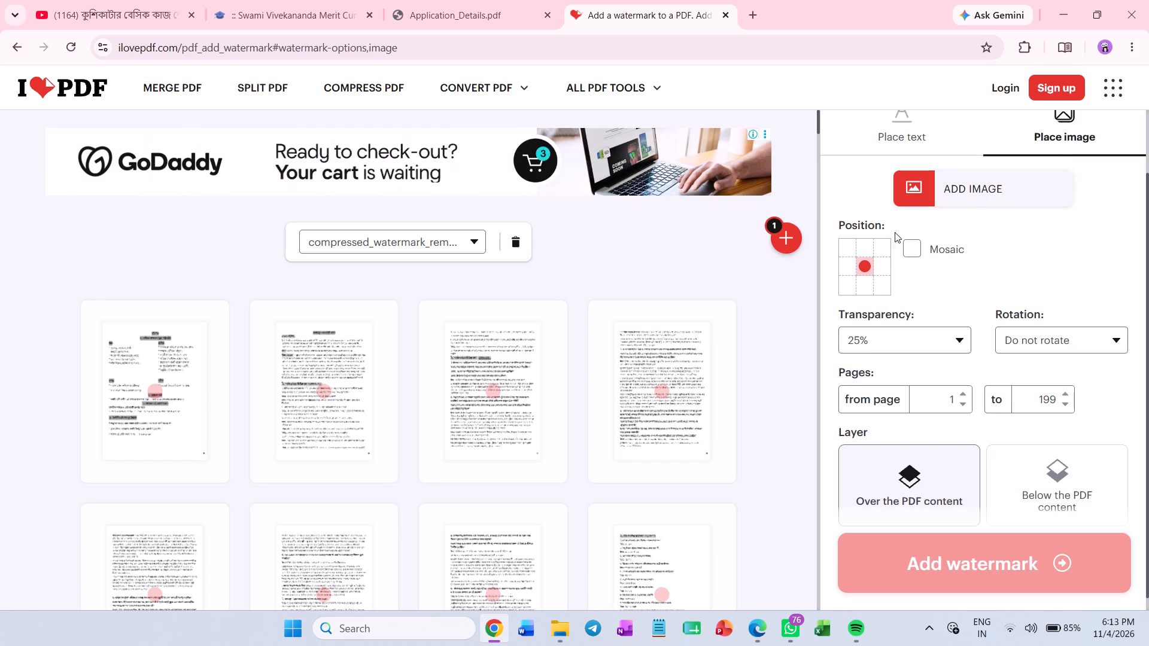
click(935, 188)
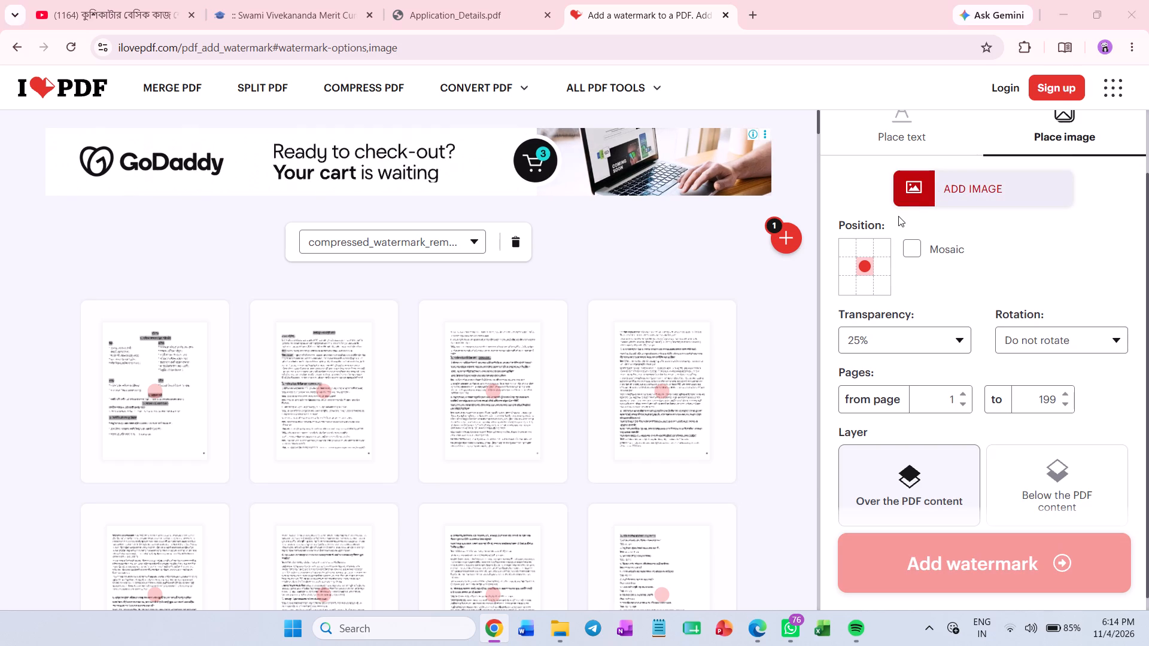
click(189, 150)
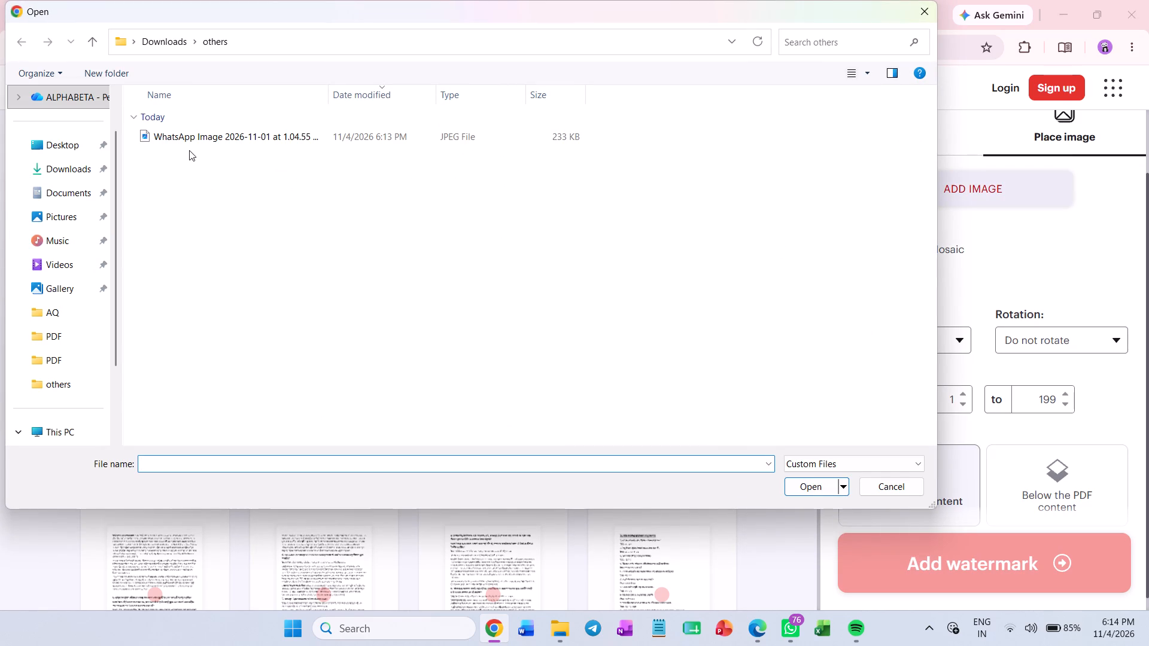
click(193, 144)
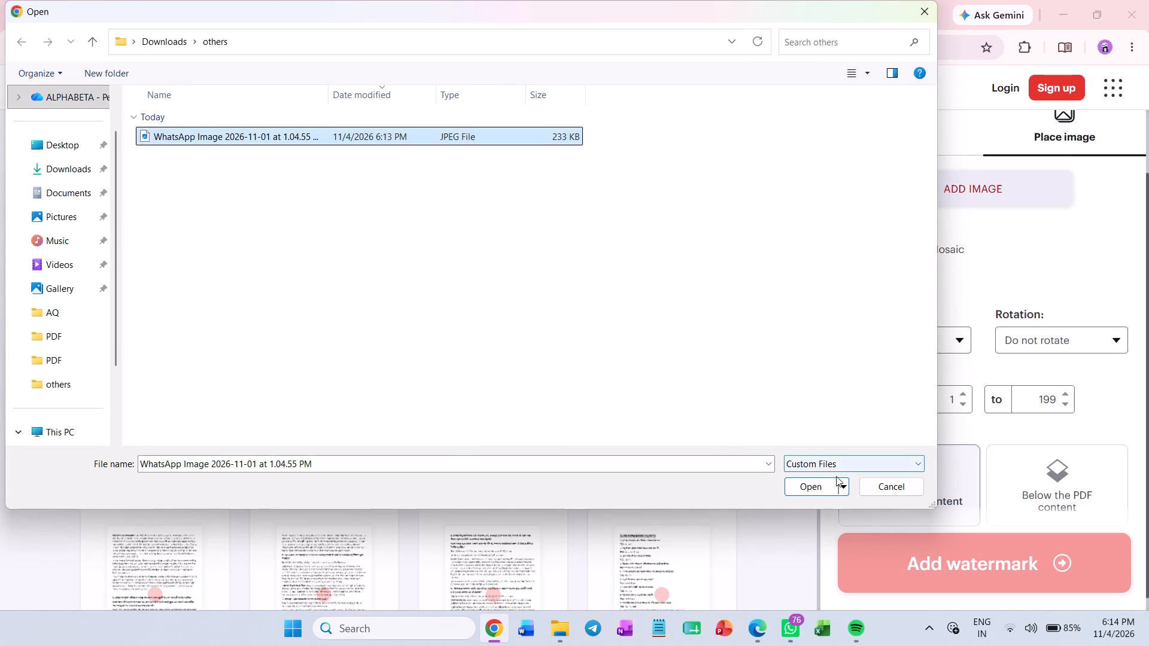
click(816, 483)
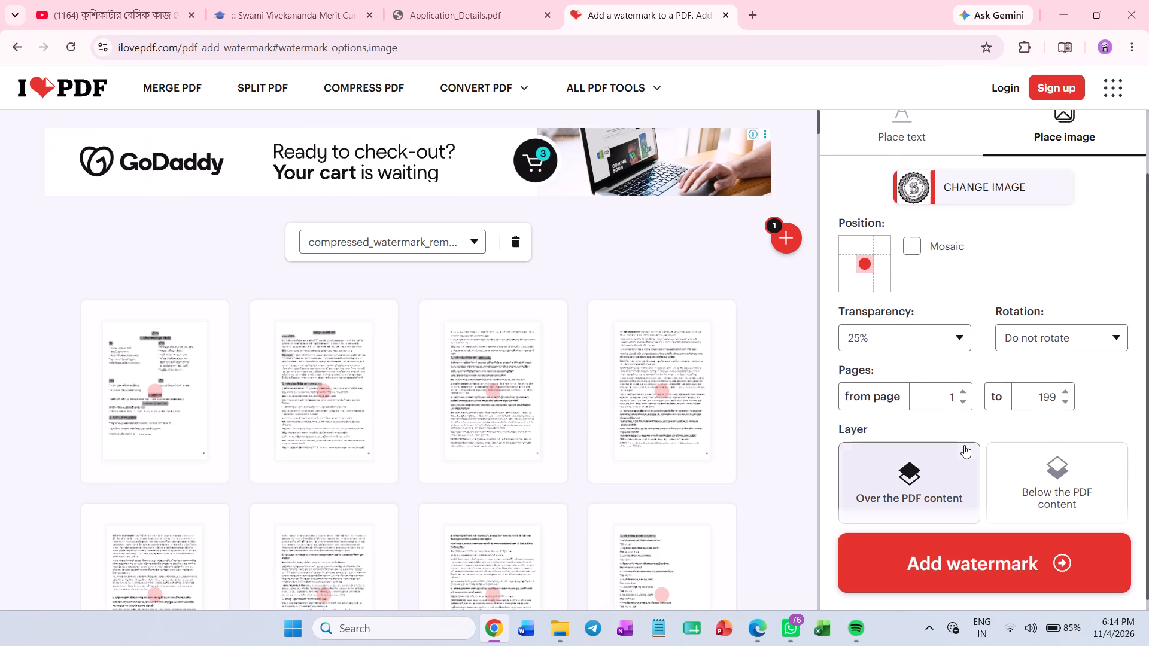
Set the watermark layer to below the PDF content and apply the watermark to the PDF.
scroll(964, 445, down, 2)
click(1050, 445)
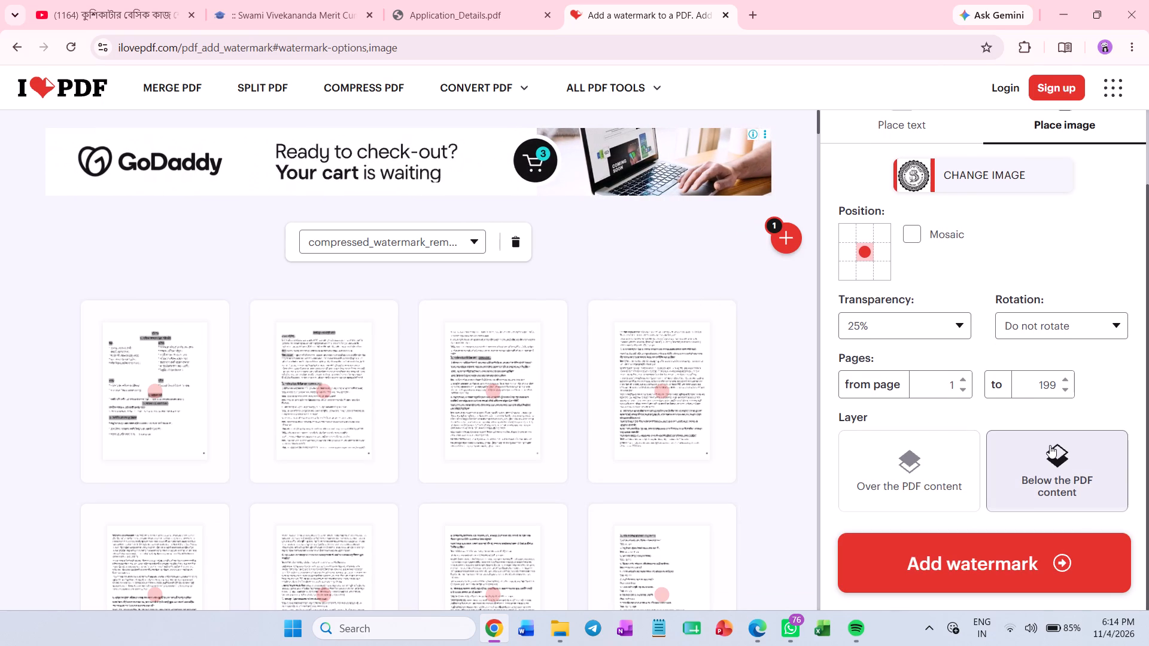
click(939, 482)
click(1107, 444)
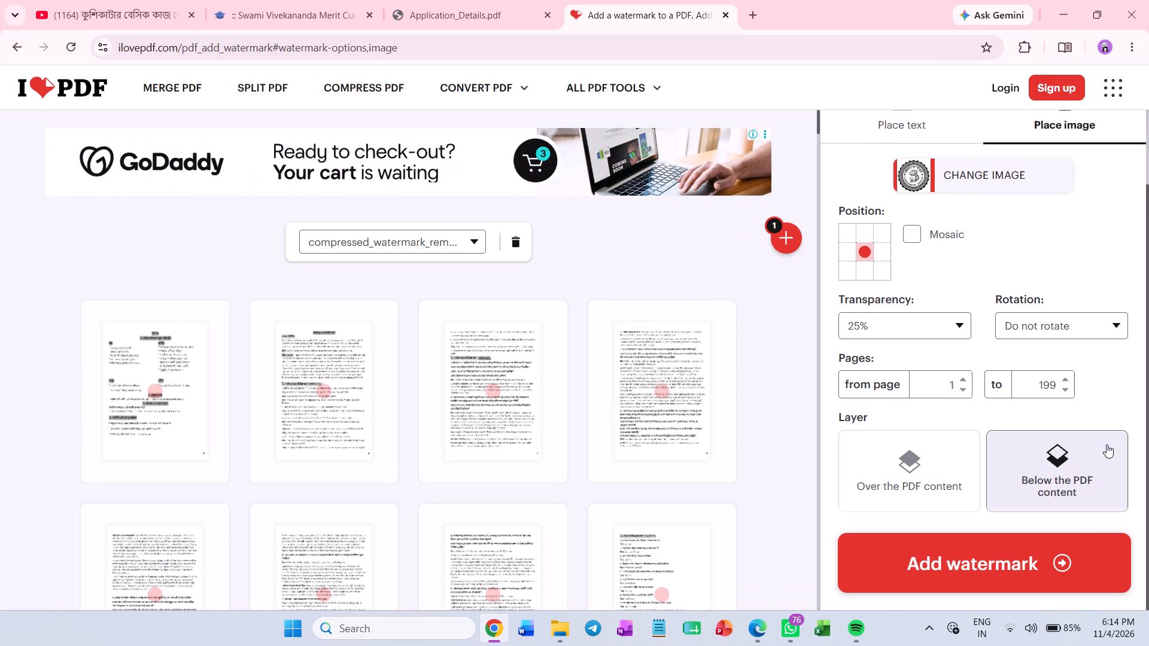
click(980, 554)
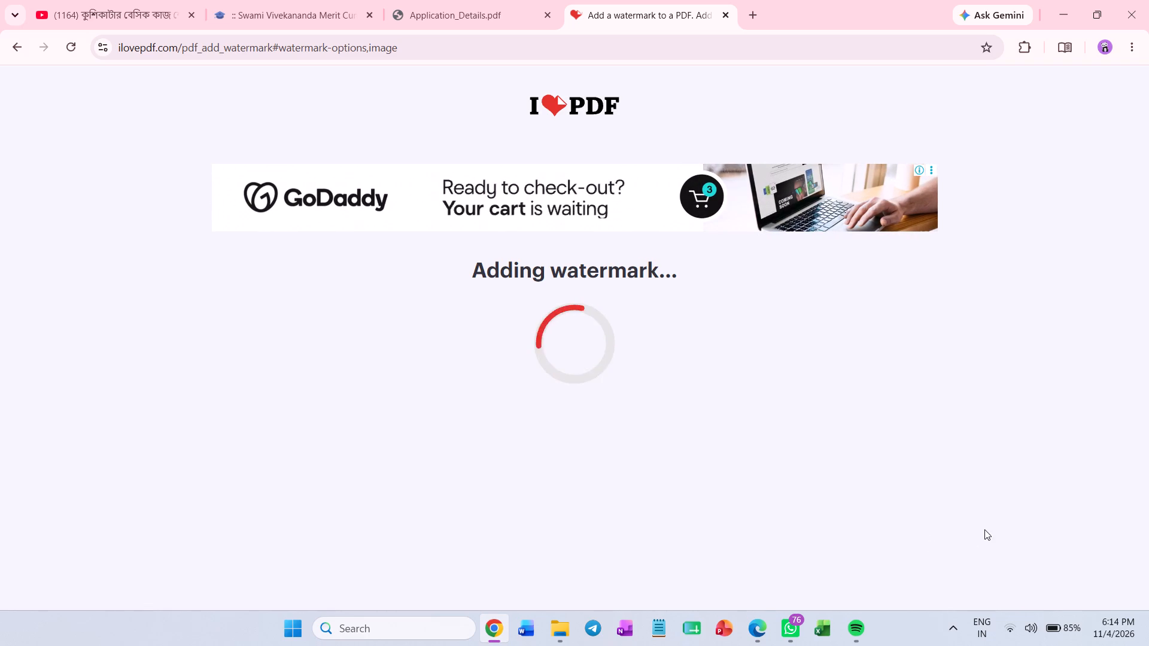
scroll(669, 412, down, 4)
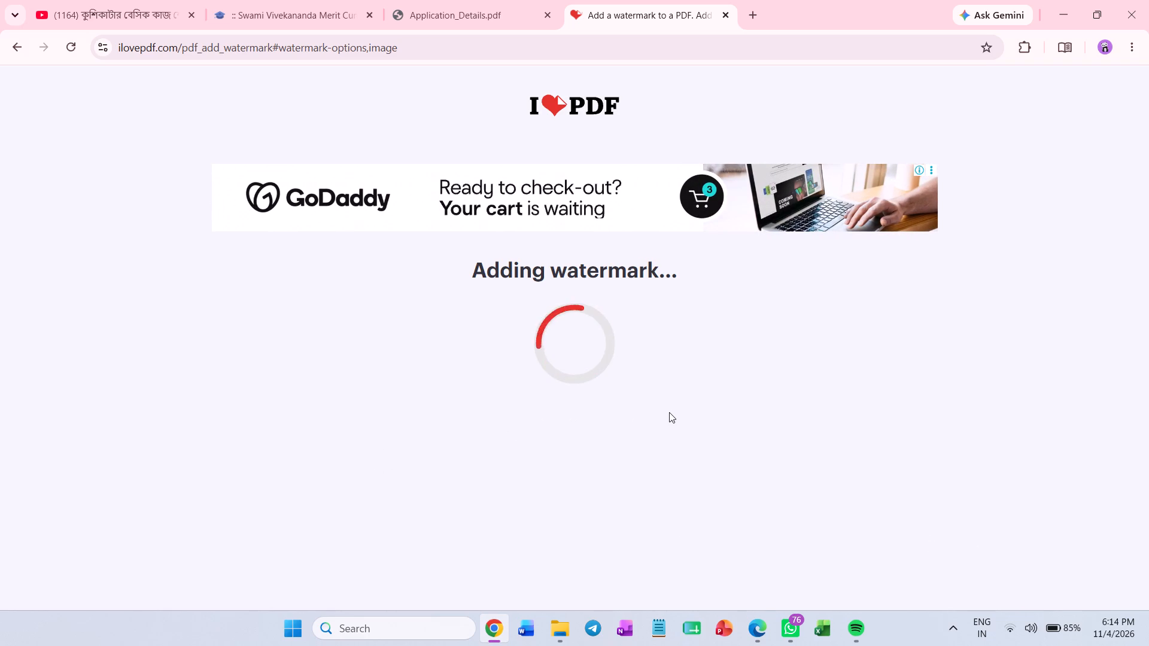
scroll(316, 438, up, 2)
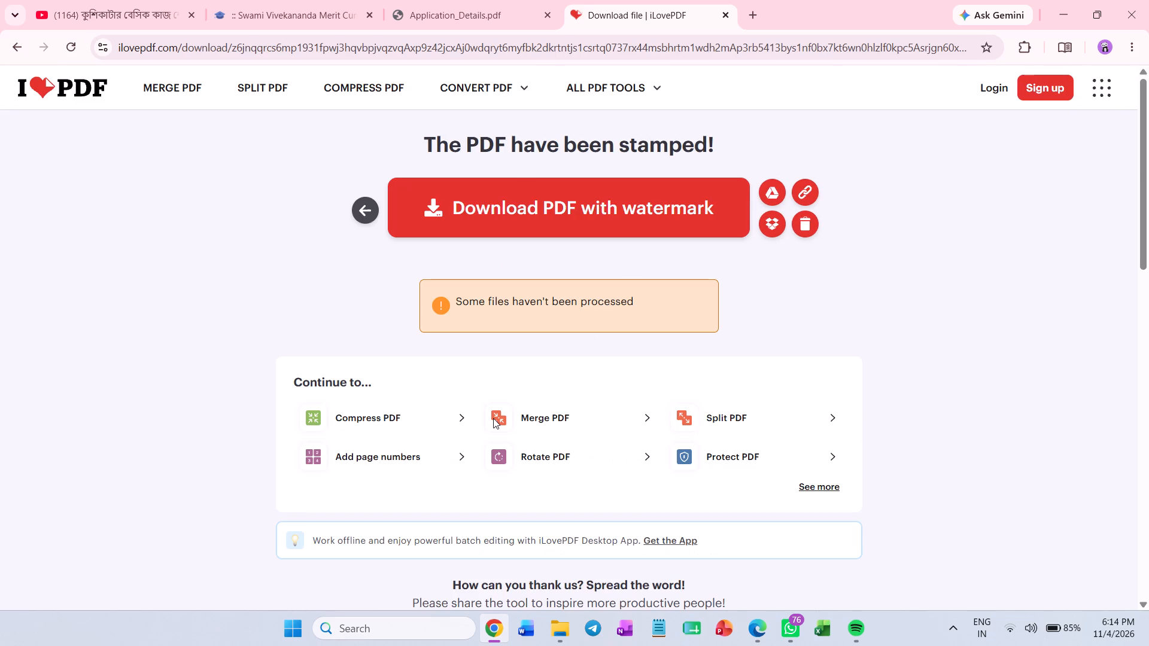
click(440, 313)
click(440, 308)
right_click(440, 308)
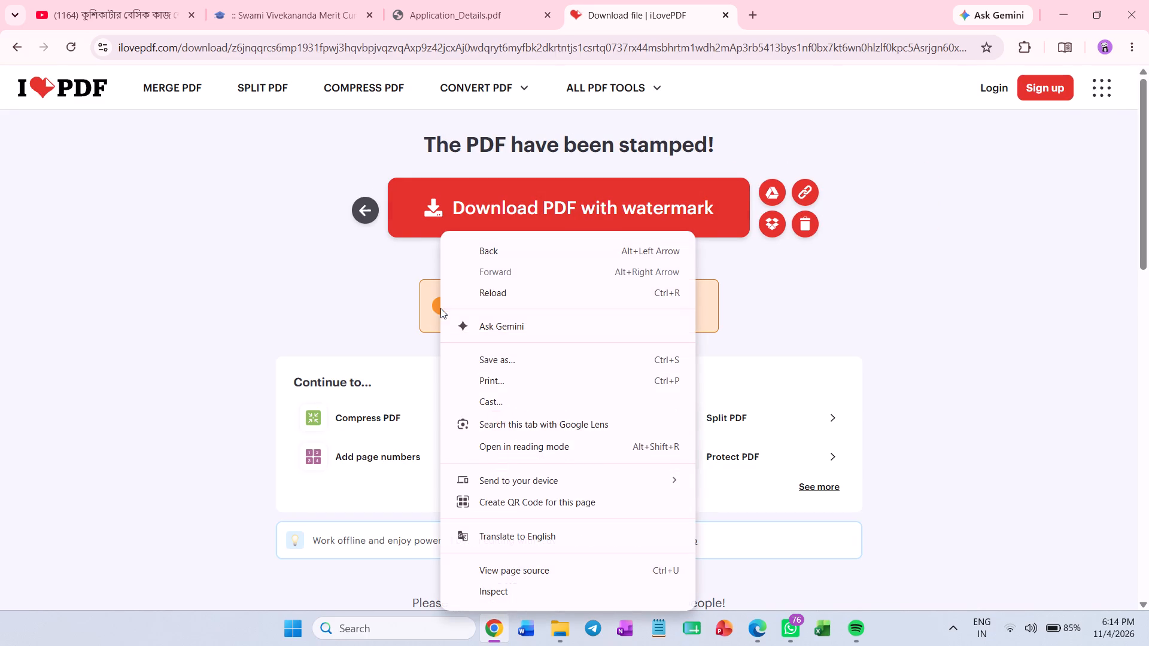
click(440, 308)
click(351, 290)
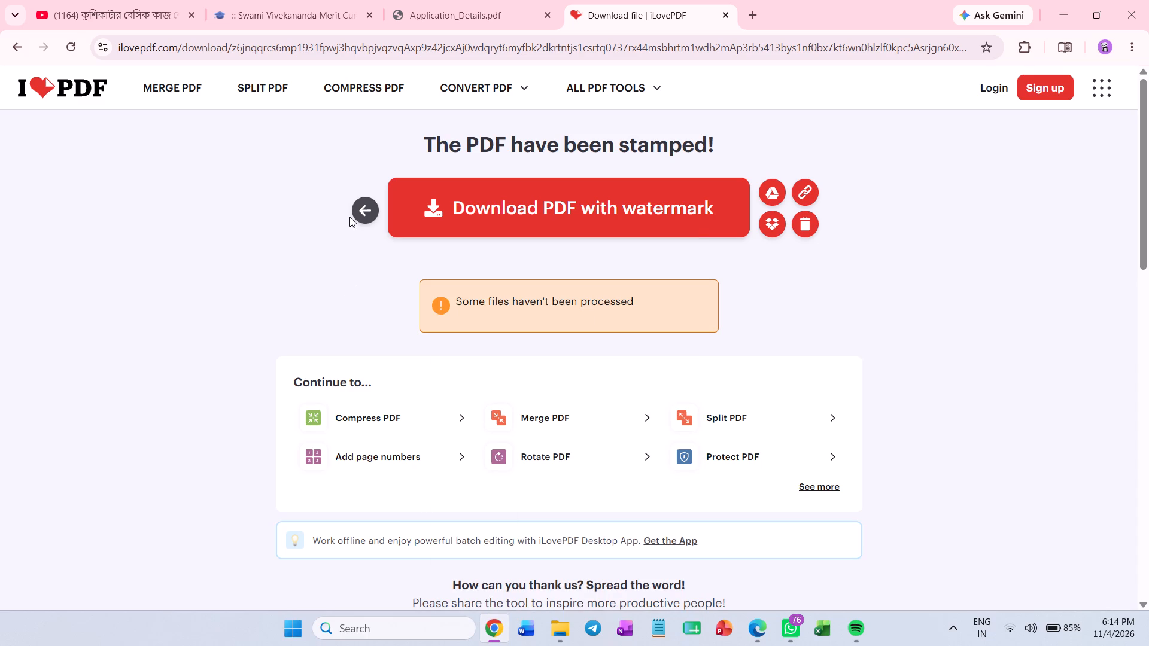
Download the watermarked PDF and check its progress in the recent downloads.
click(460, 215)
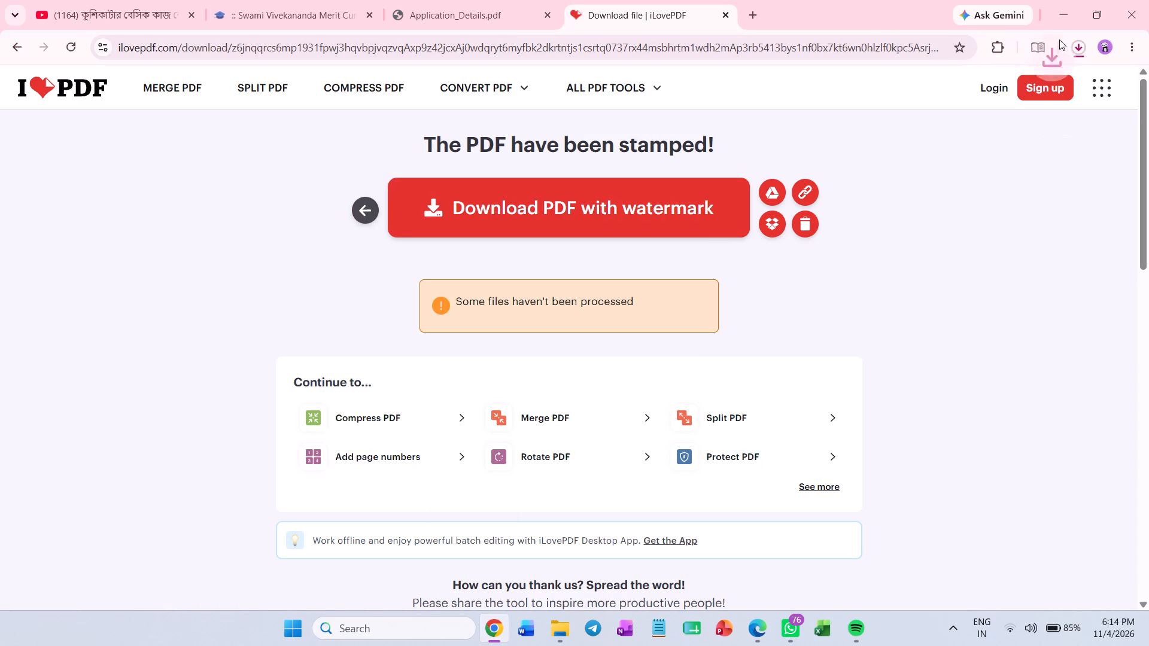
click(1079, 45)
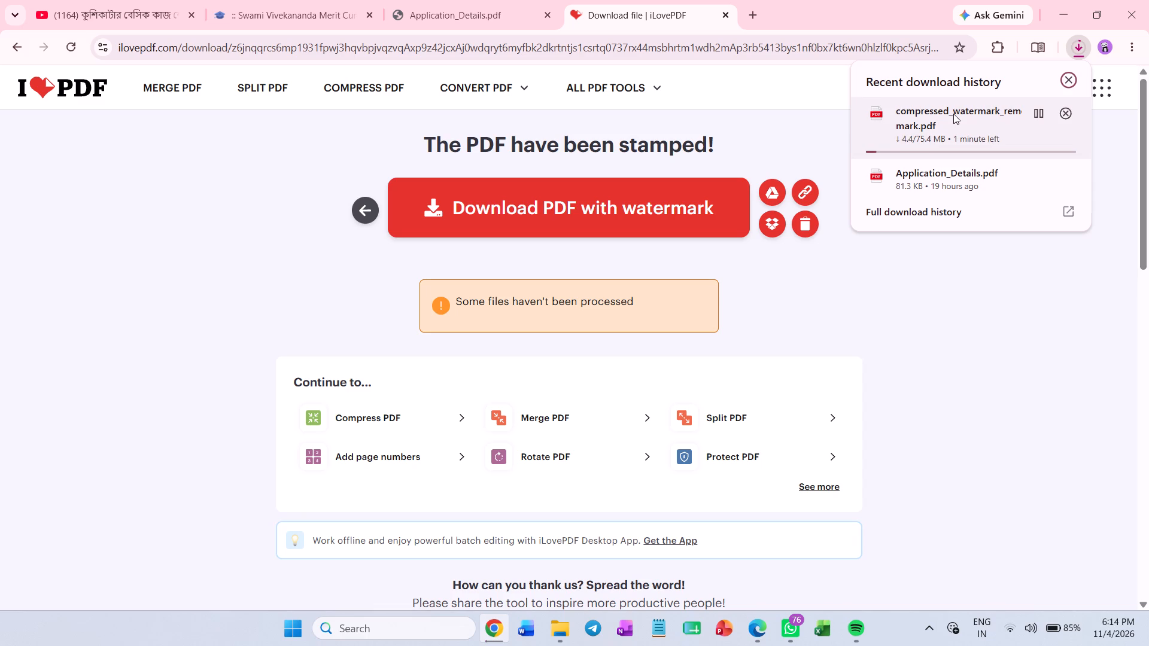
click(1110, 361)
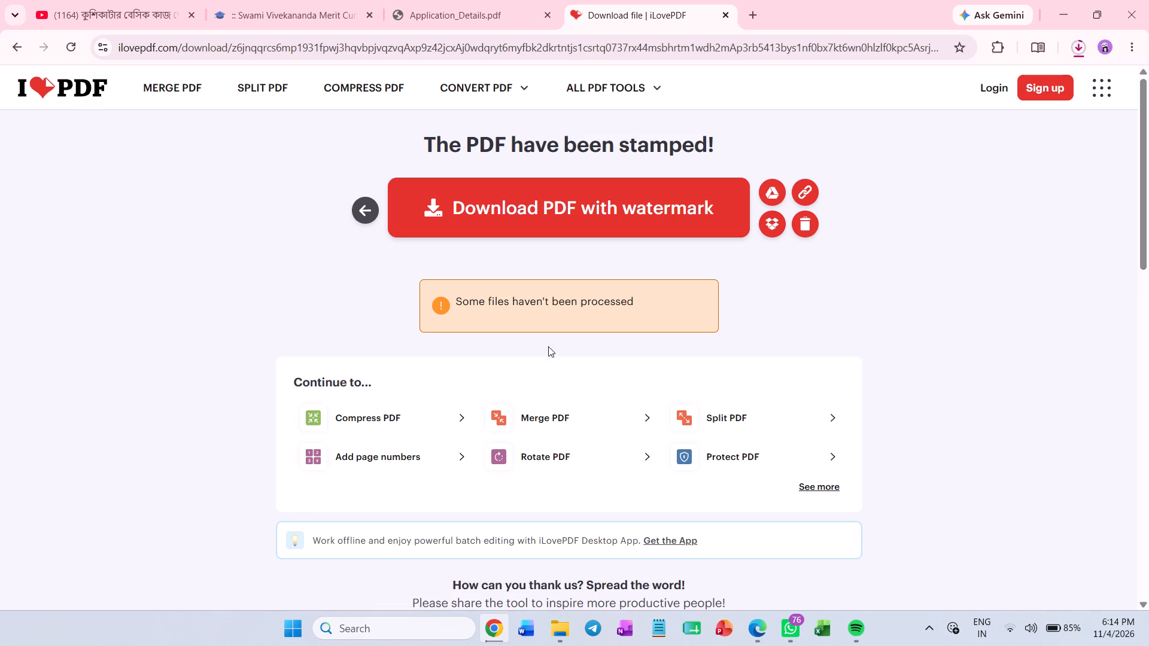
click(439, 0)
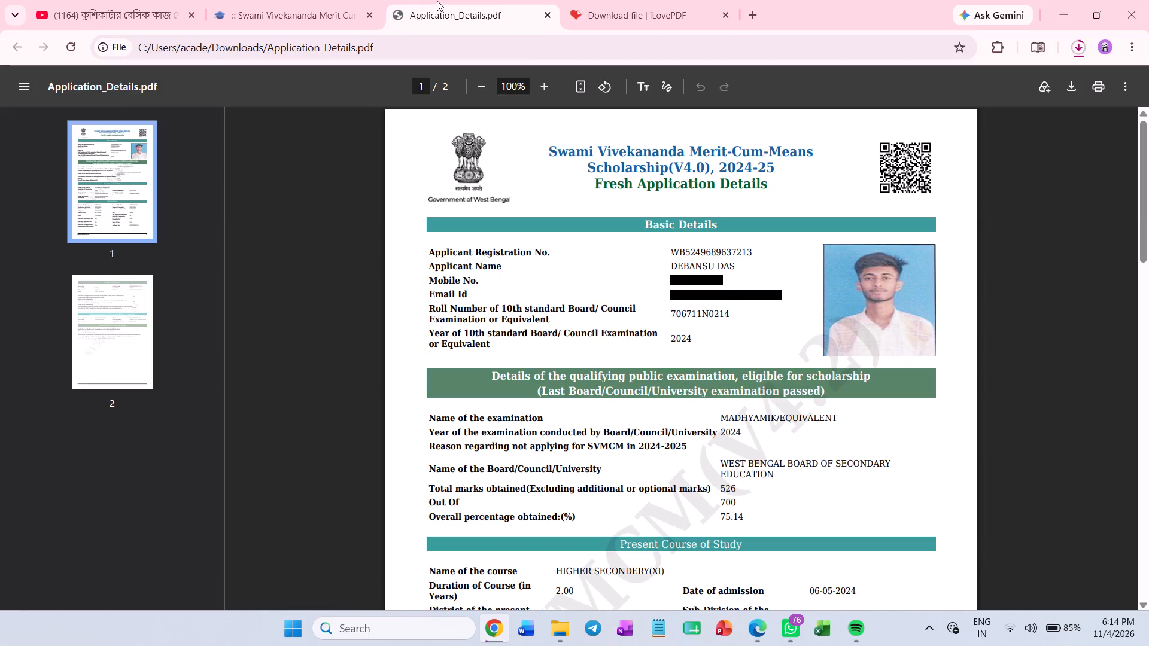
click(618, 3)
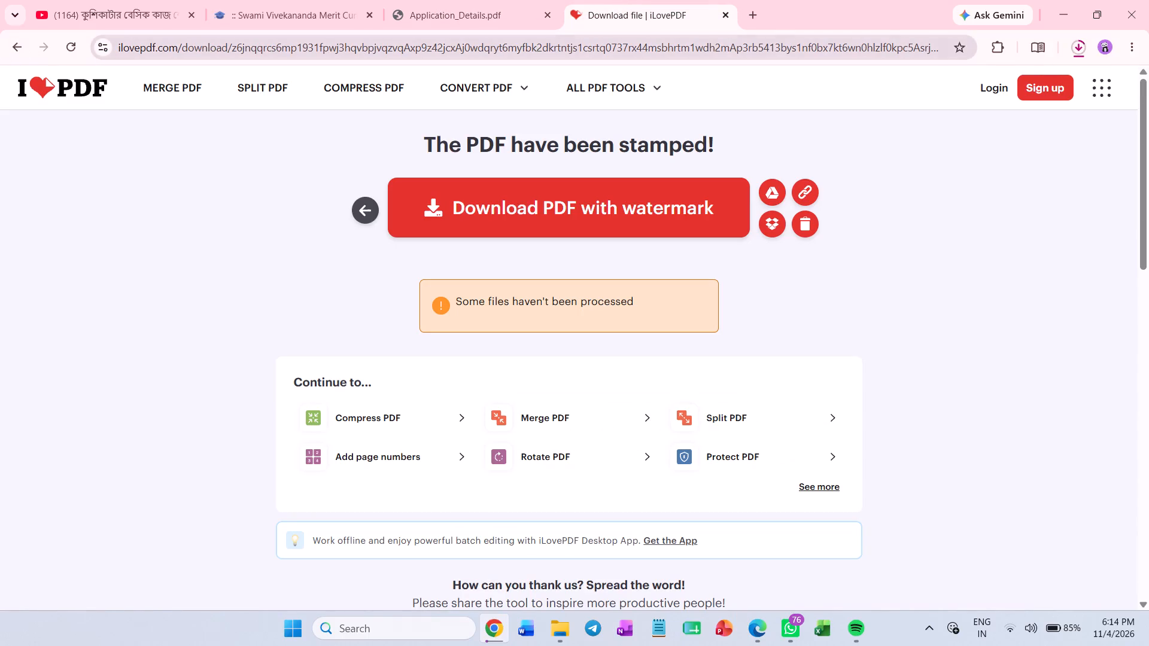
Go back to the Google results for "add watermark to pdf" and open Sejda's Watermark PDF Online page.
triple_click(20, 41)
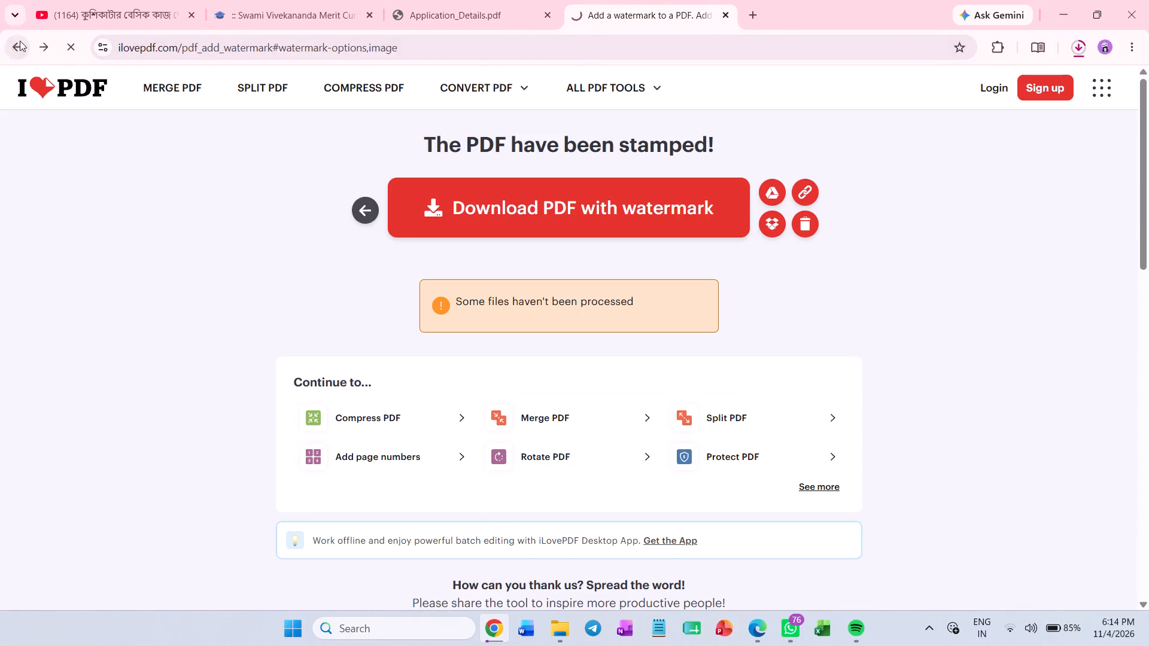
click(20, 41)
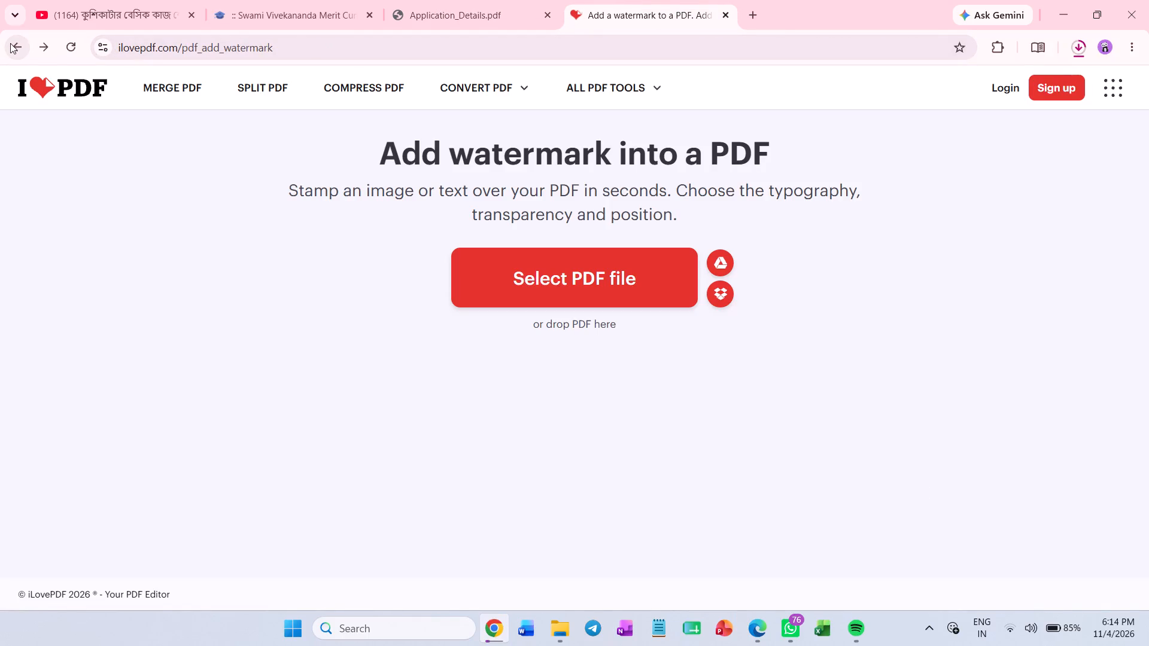
click(10, 43)
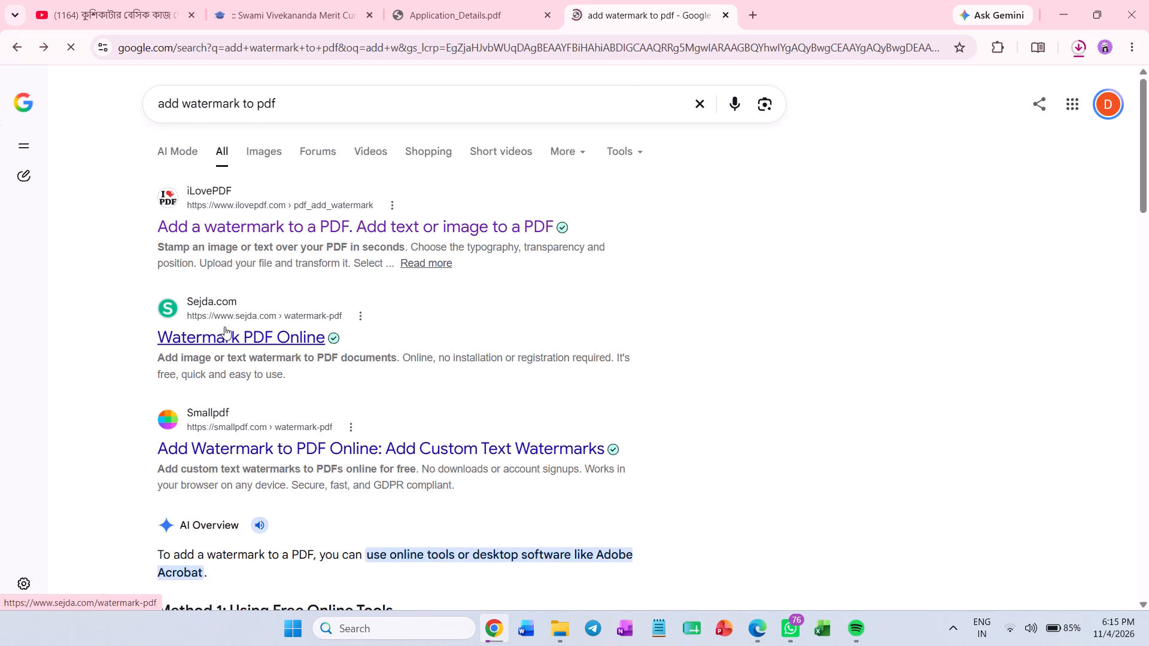
click(222, 334)
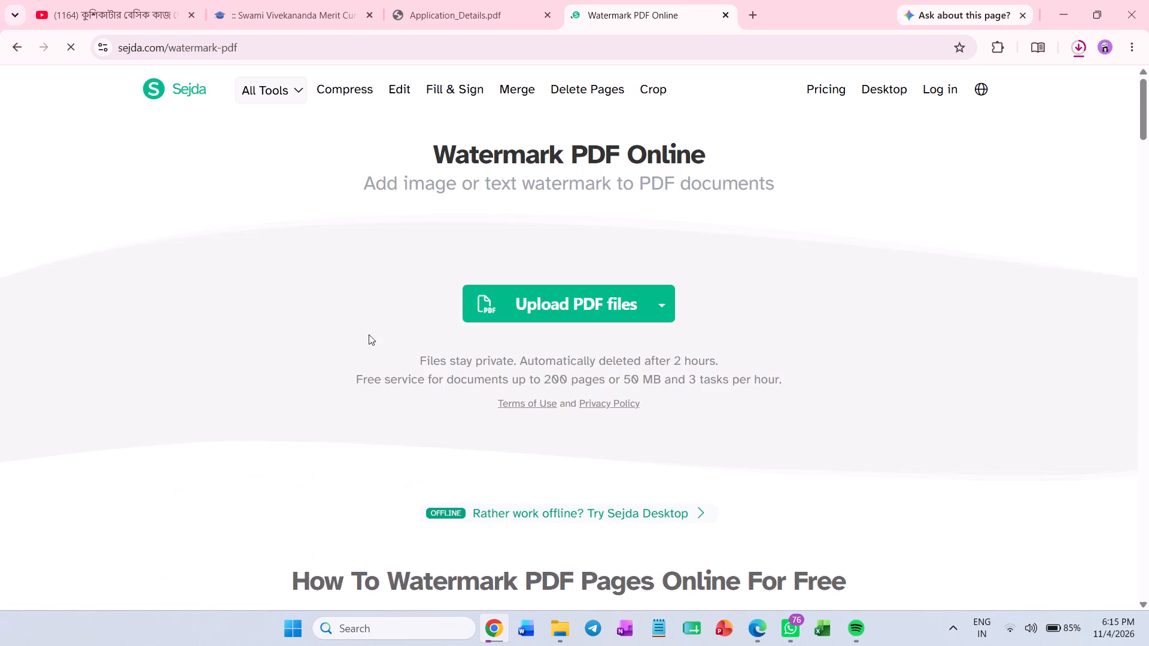
Upload the compressed_watermark_removed PDF from the Downloads > others folder to Sejda.
click(481, 334)
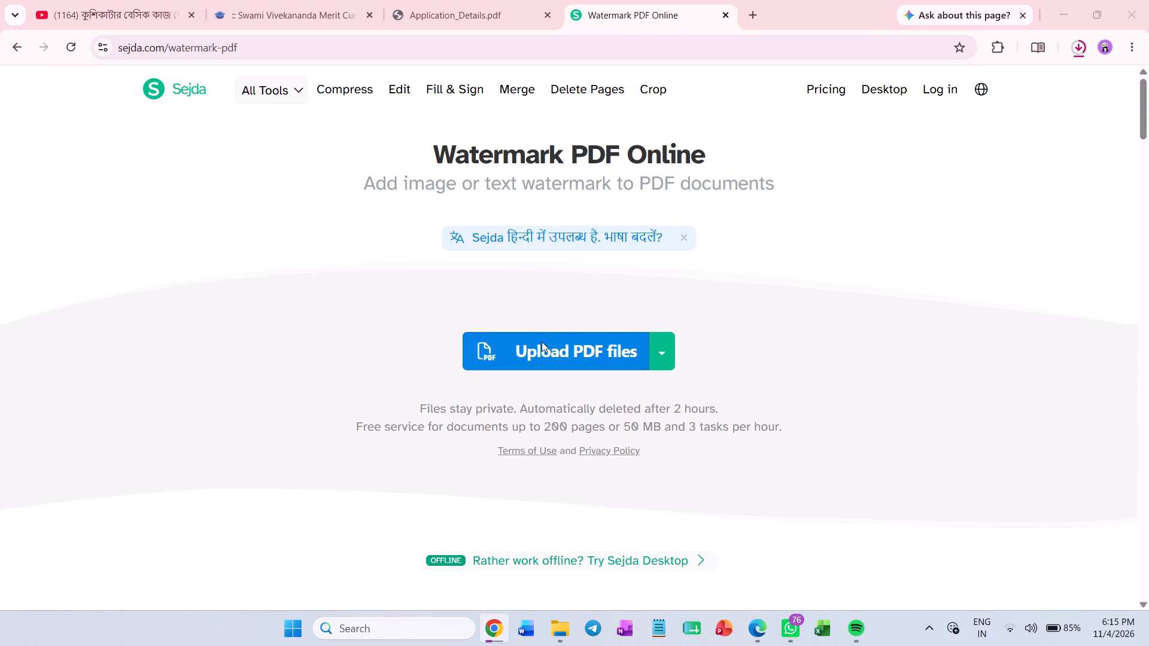
click(173, 133)
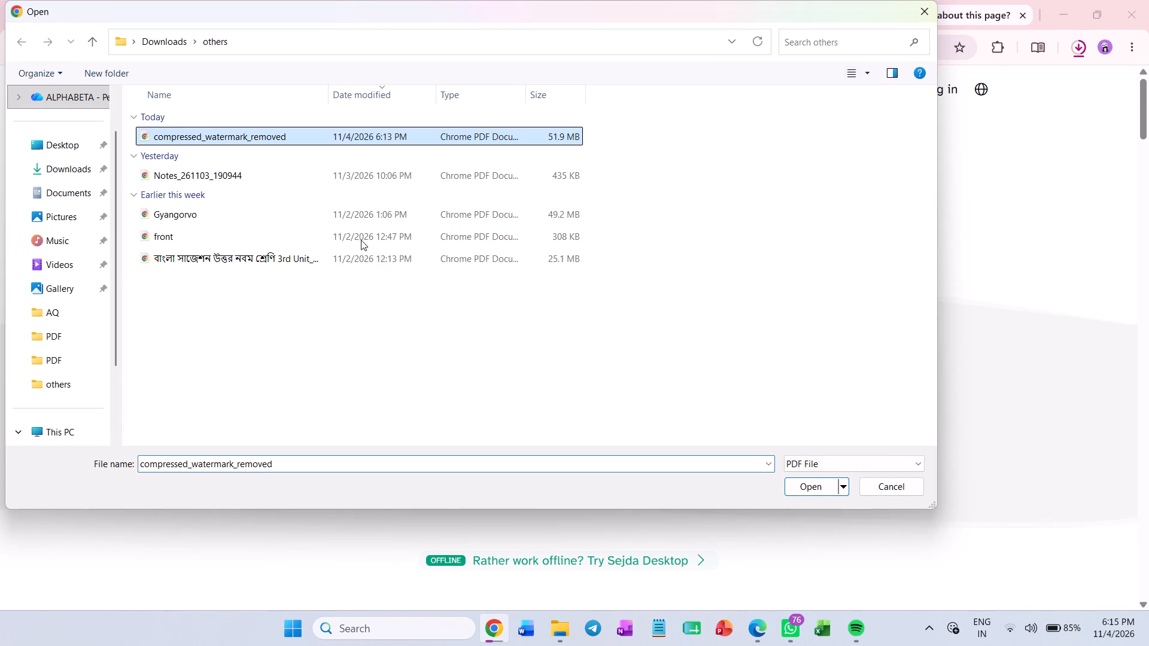
click(834, 483)
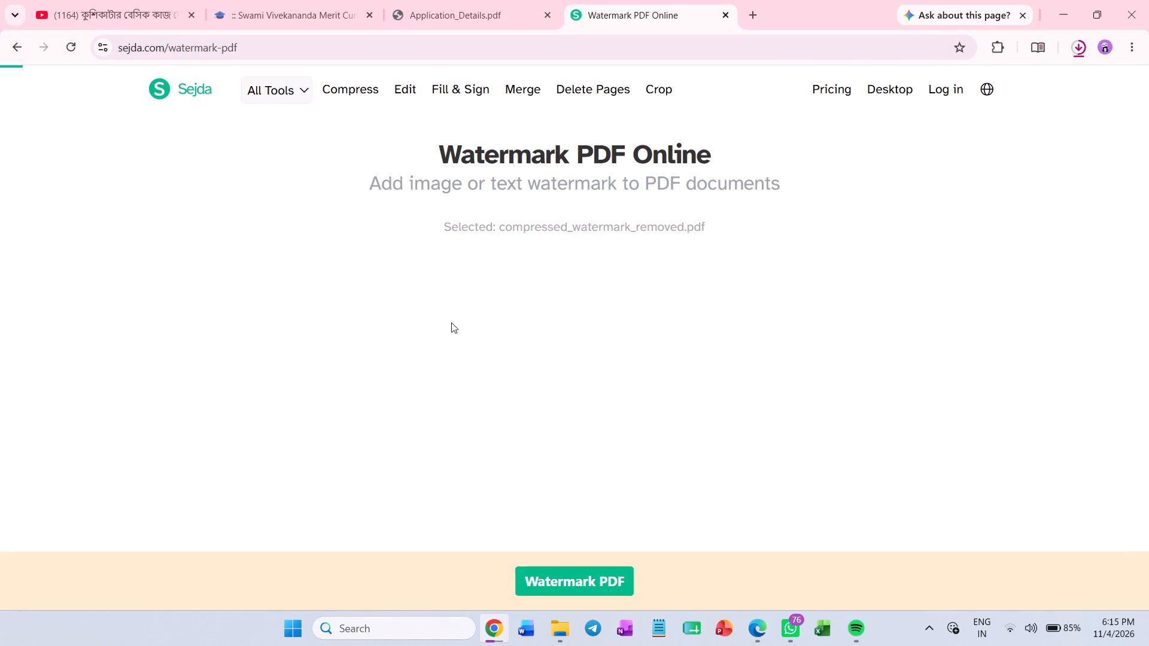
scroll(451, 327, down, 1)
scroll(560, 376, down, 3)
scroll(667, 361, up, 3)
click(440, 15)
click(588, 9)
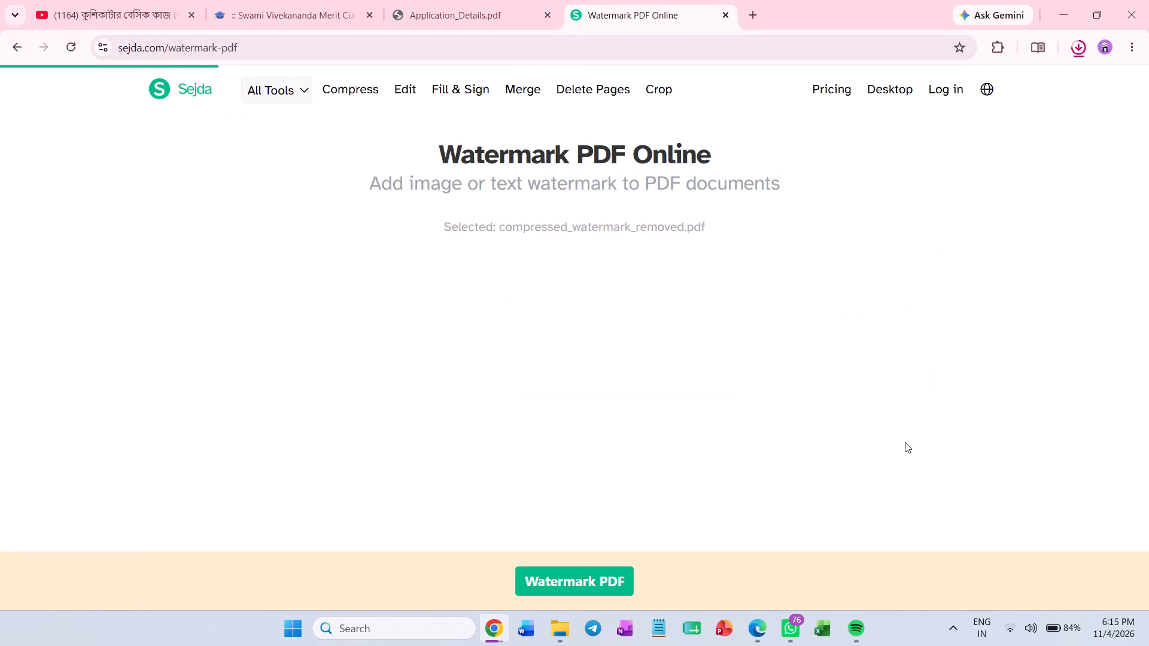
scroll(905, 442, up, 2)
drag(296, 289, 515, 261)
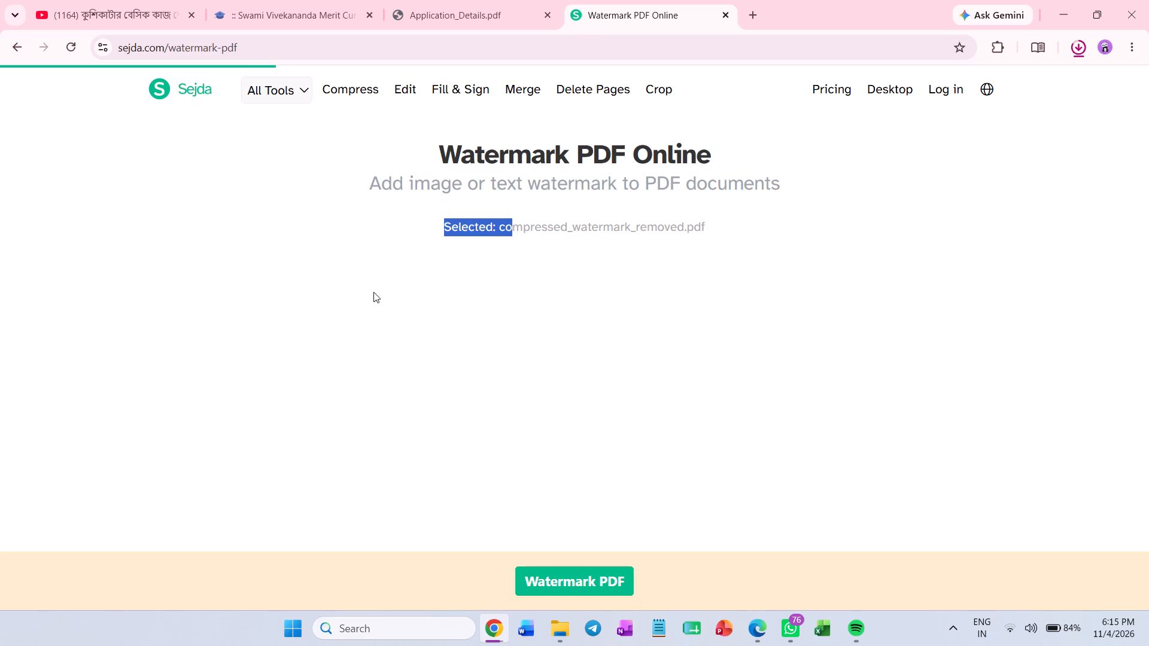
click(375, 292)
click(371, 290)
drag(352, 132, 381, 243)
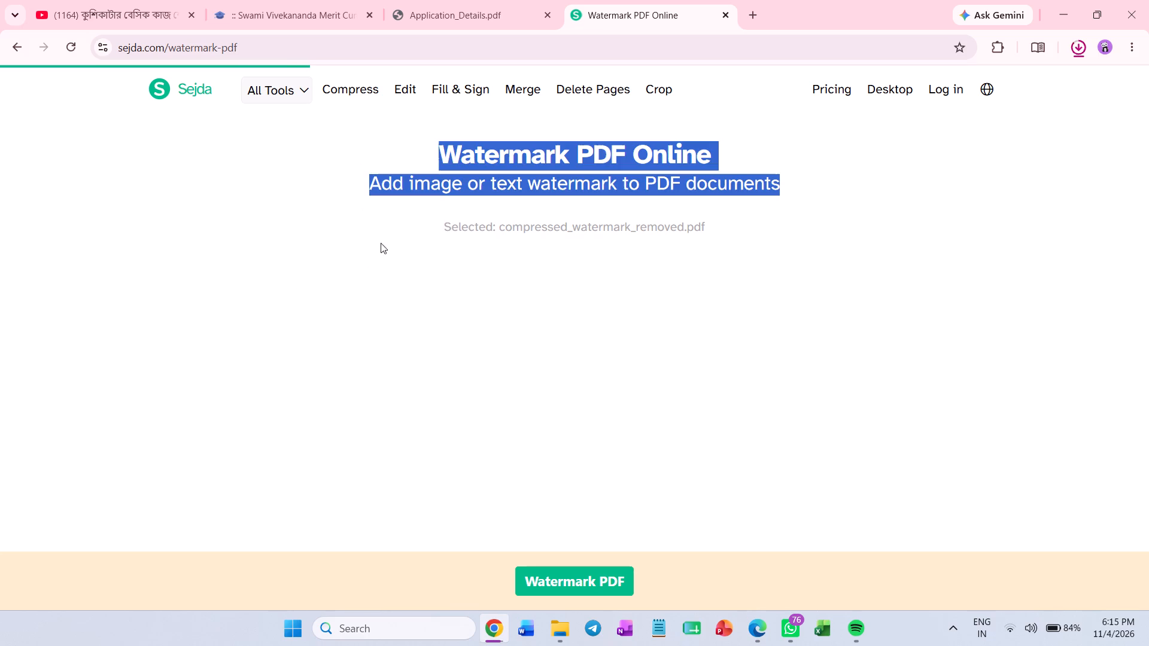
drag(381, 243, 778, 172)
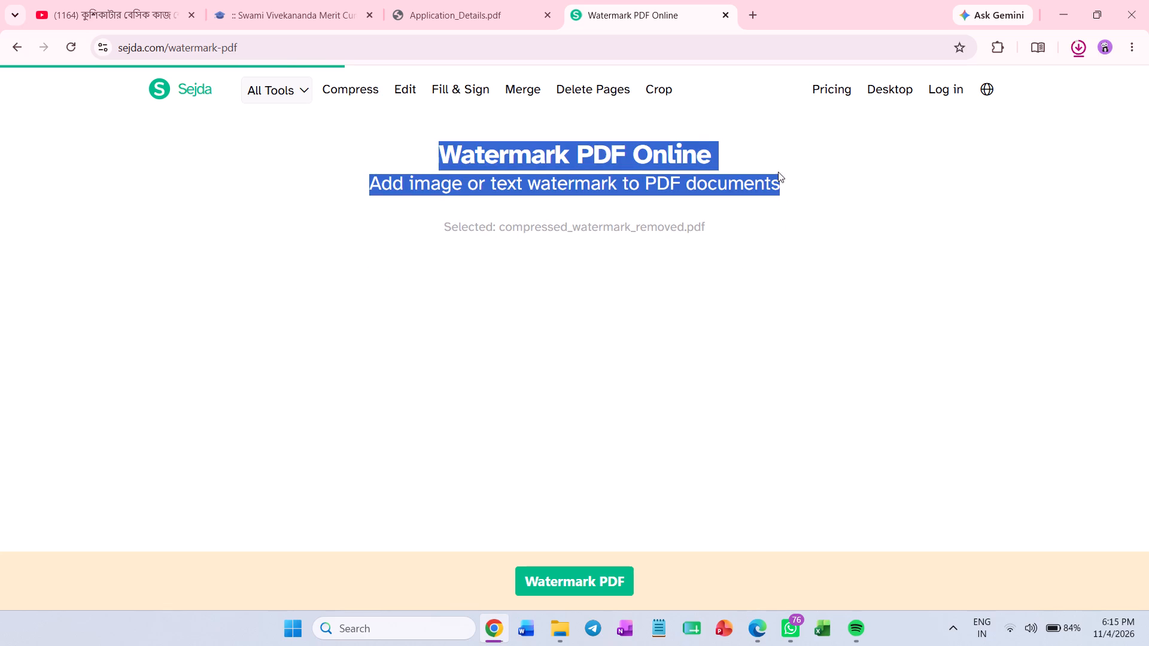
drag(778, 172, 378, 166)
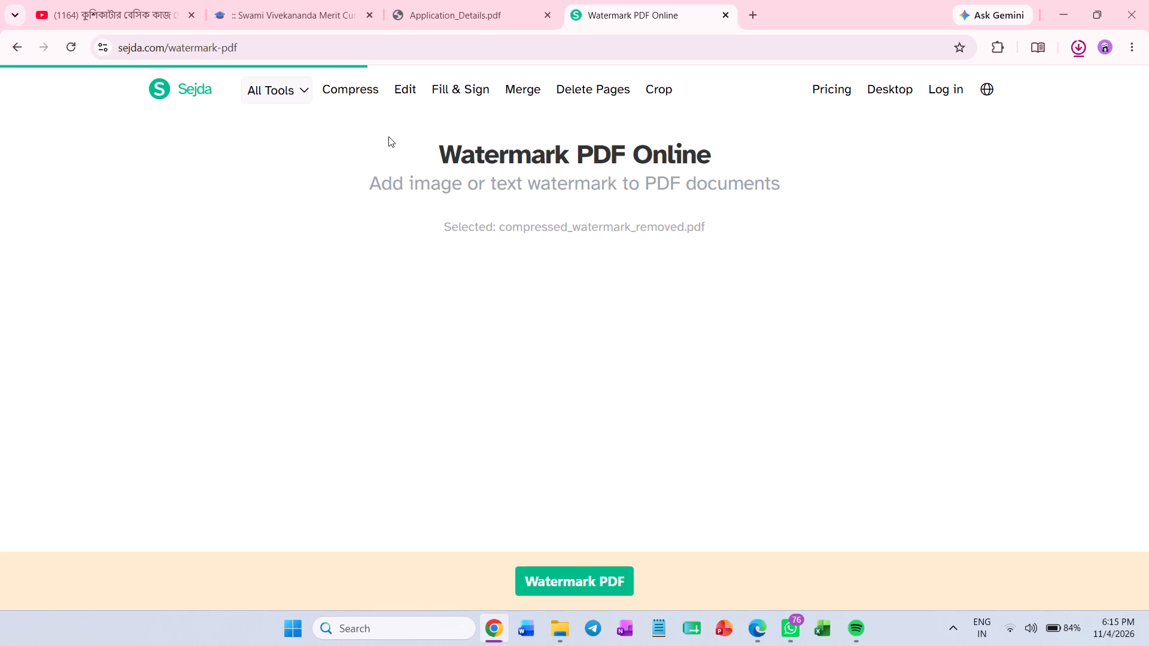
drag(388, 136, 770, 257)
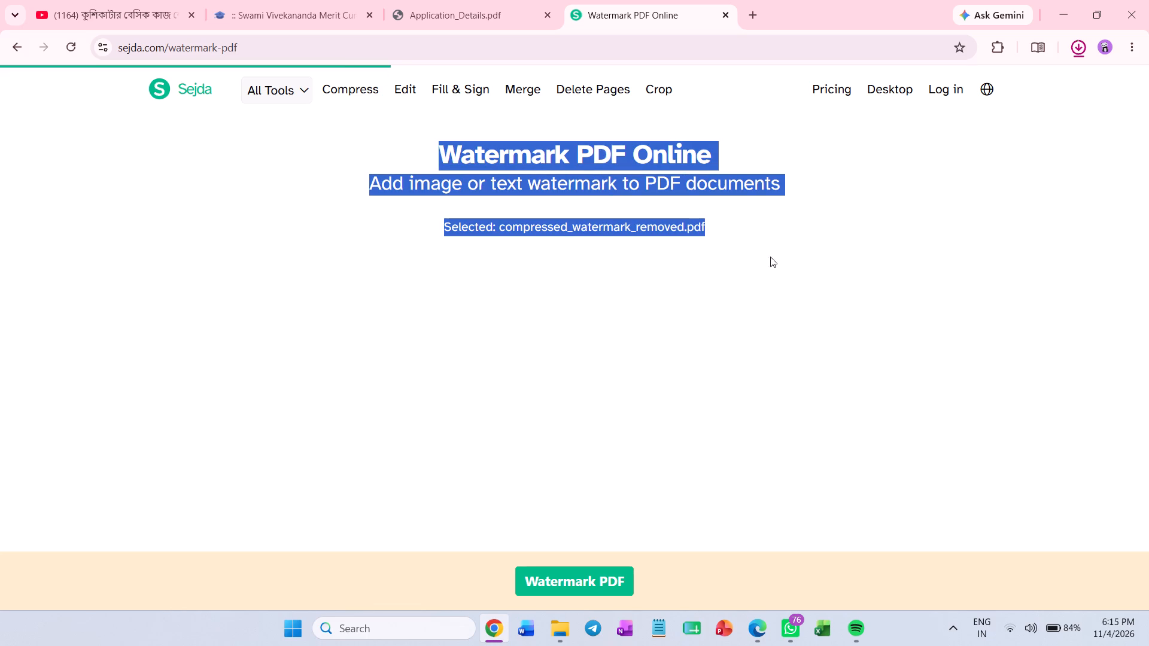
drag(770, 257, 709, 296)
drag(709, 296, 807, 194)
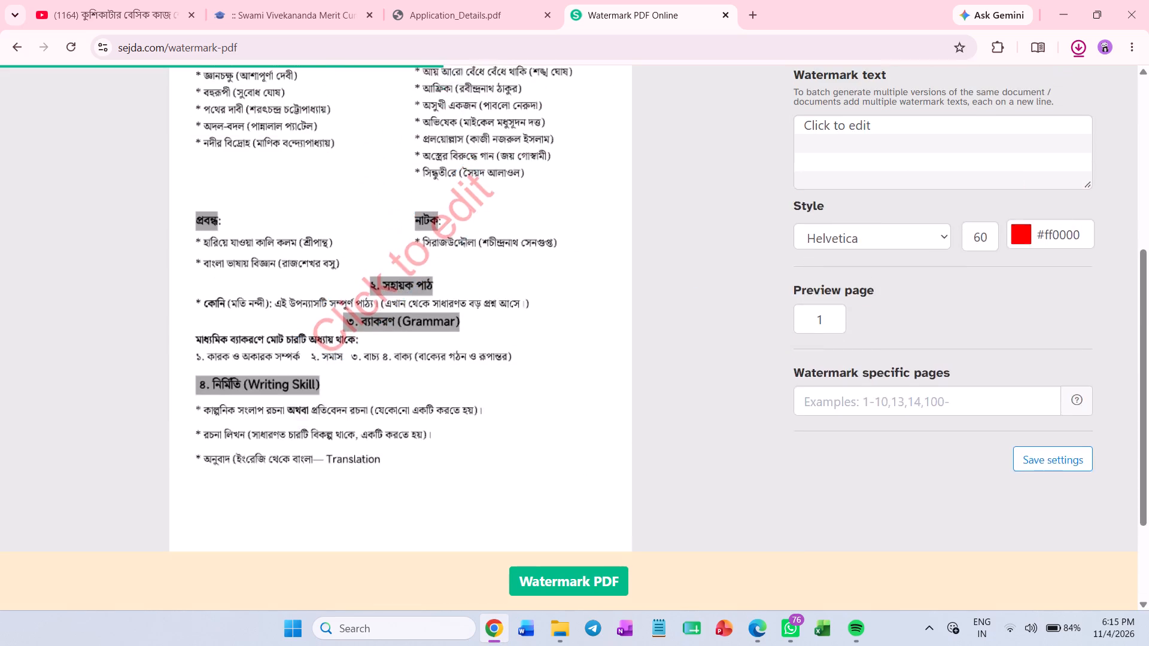
Add the logo picture WhatsApp Image 2026-11-01 at 1.04.55 PM from Downloads > others as an image watermark.
scroll(366, 301, down, 1)
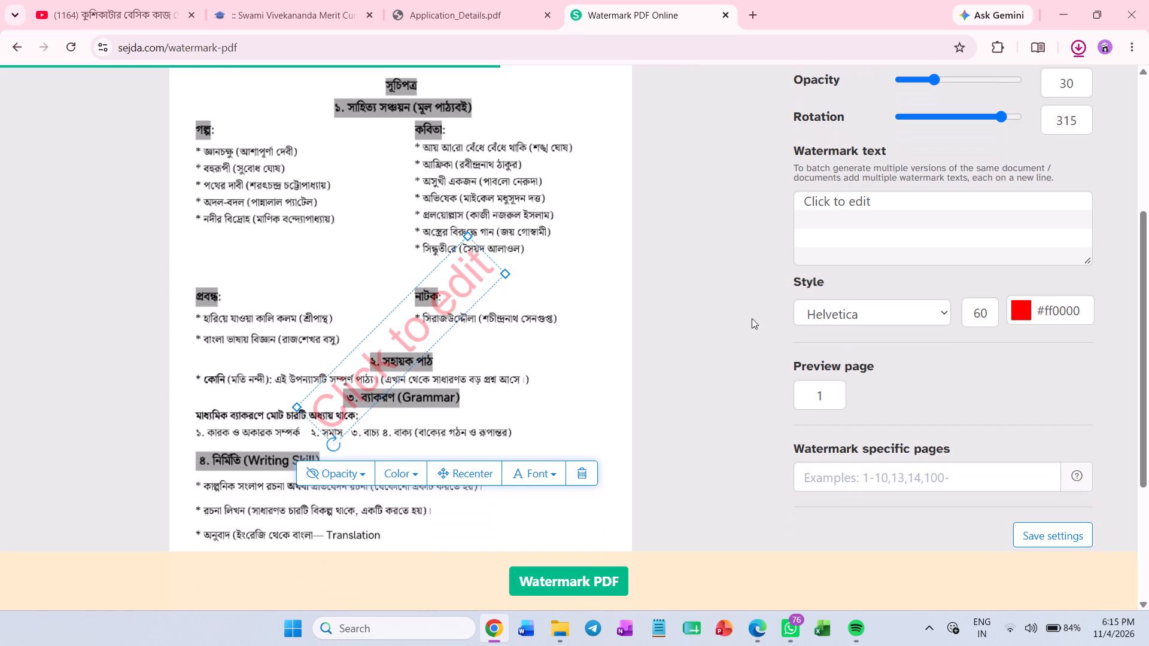
scroll(759, 318, up, 3)
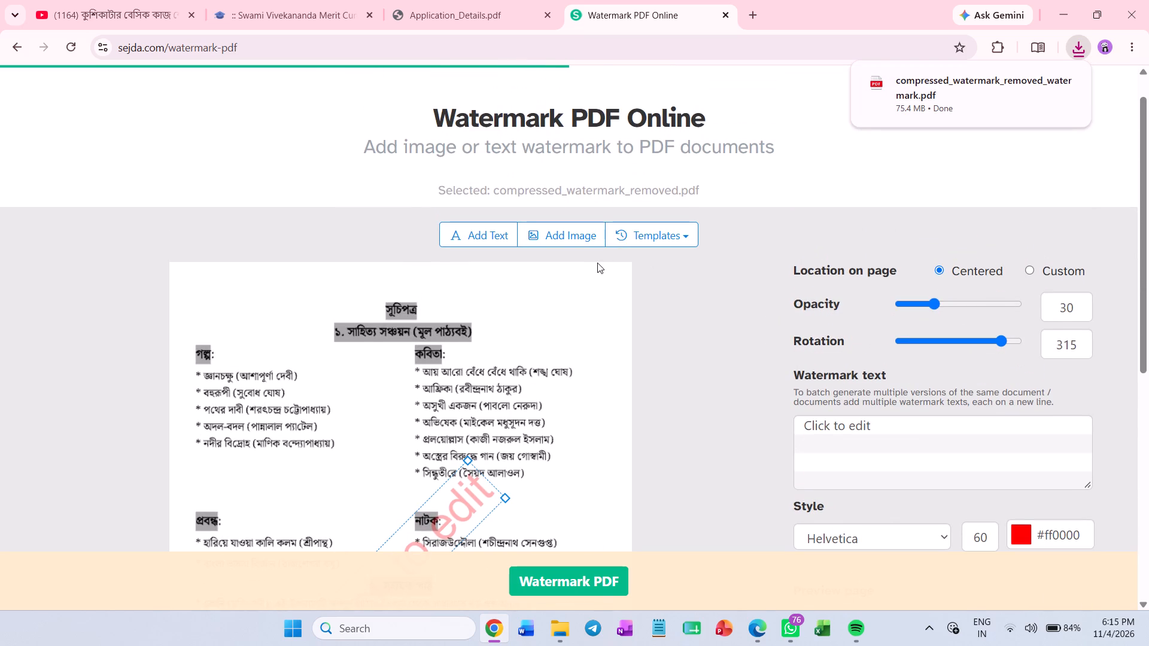
click(575, 243)
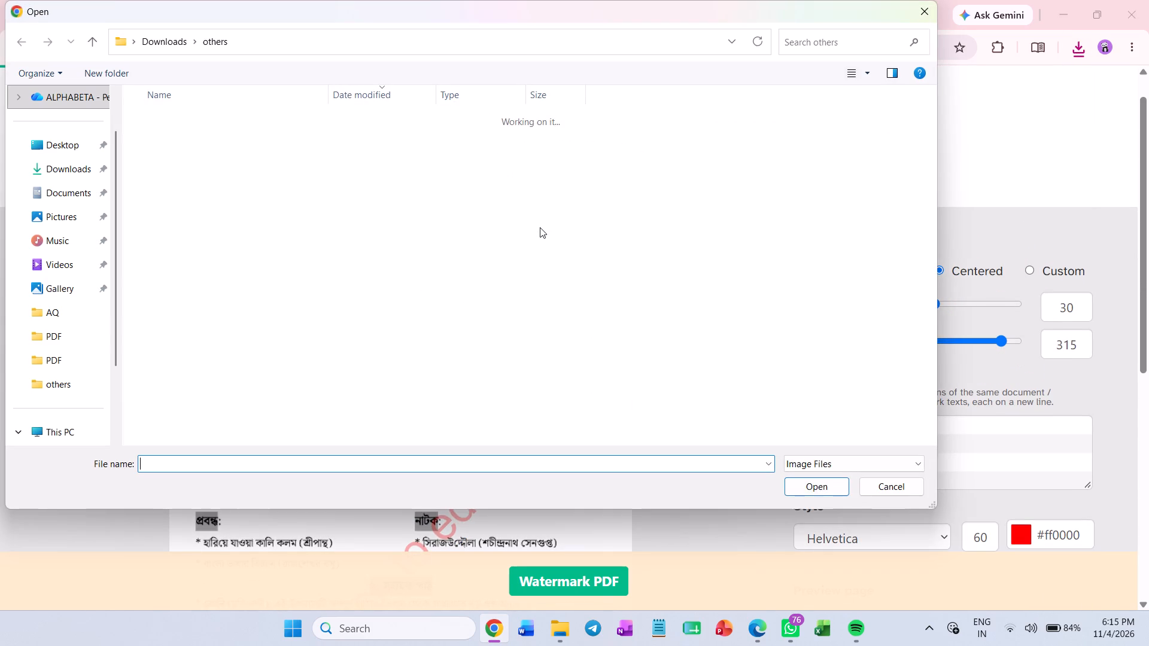
click(205, 140)
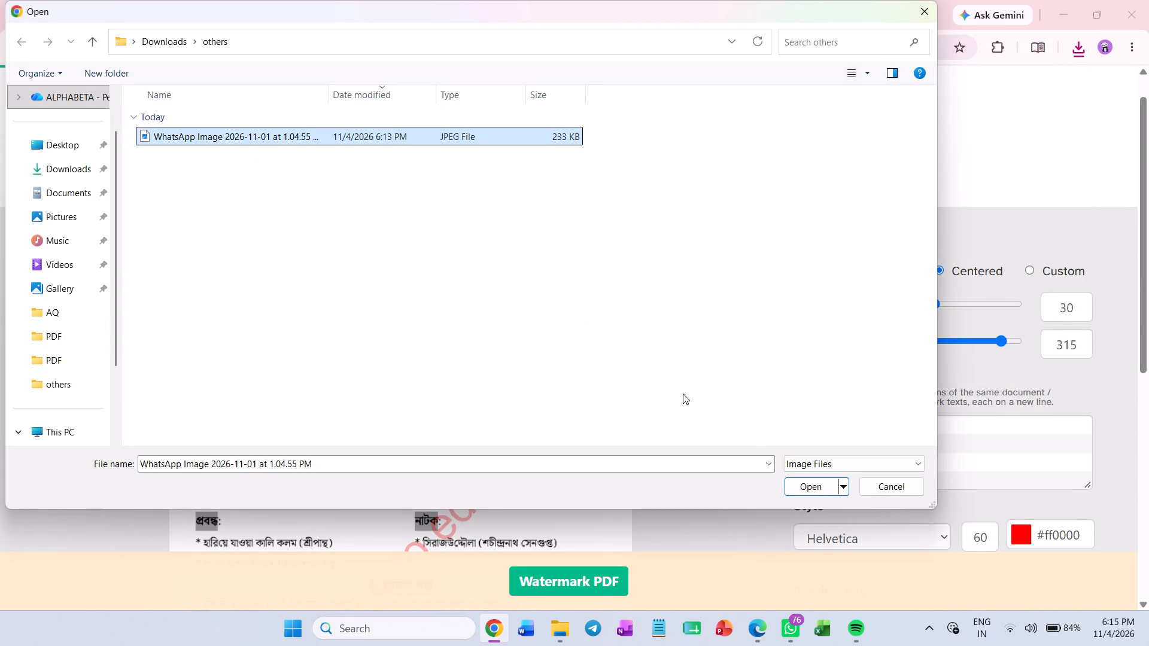
click(800, 479)
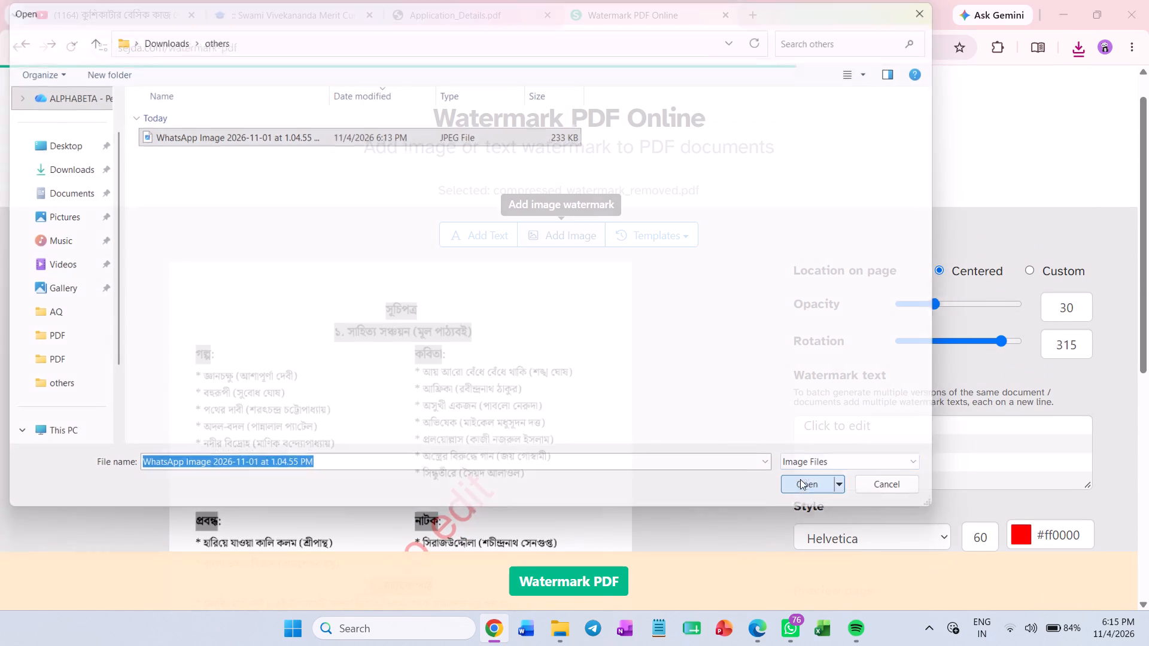
Lower the logo watermark's opacity to 21.
scroll(592, 428, down, 1)
scroll(611, 410, up, 1)
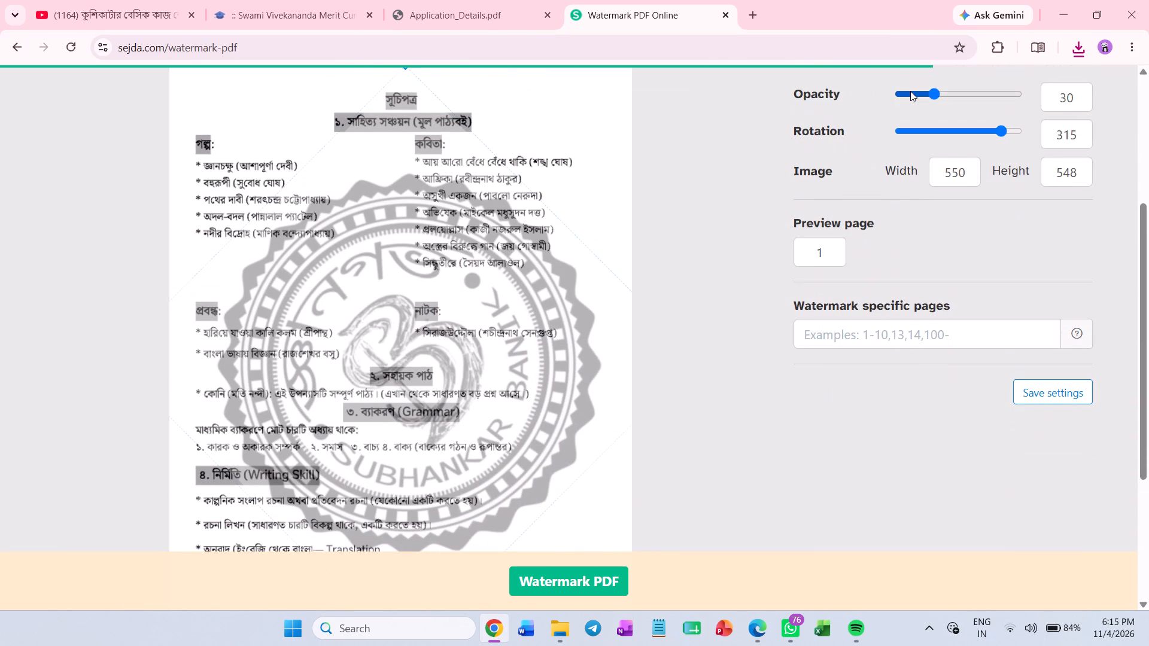
click(910, 91)
click(924, 92)
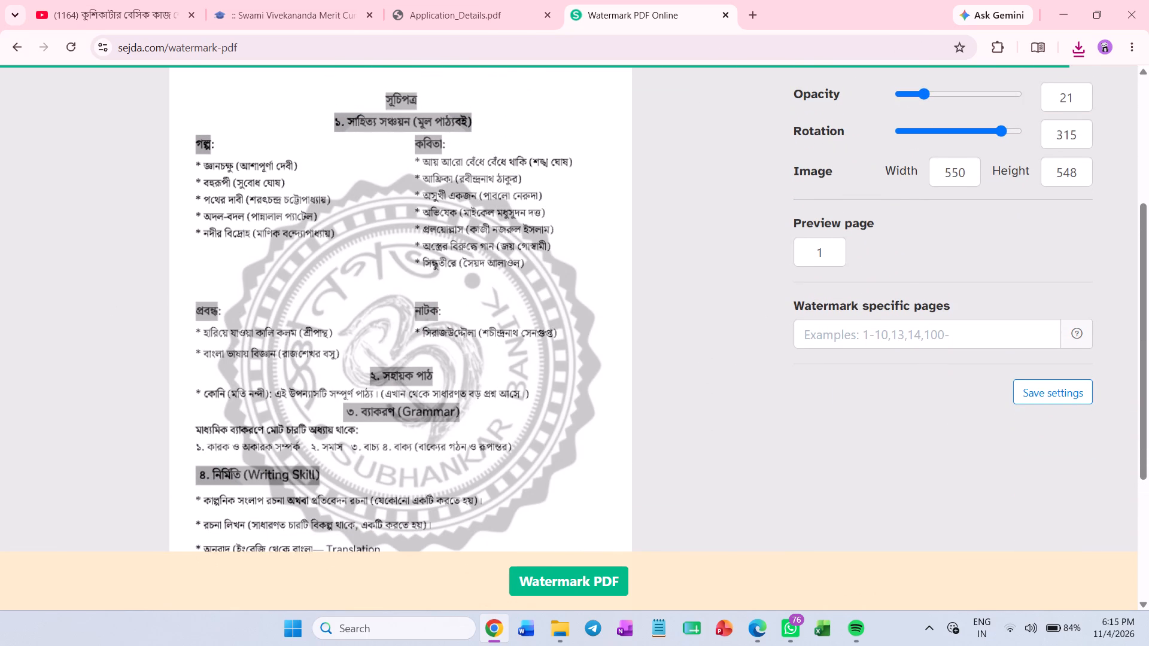
Resize the logo watermark to a width of 300 and open its height value for editing.
drag(963, 168, 942, 171)
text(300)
drag(1078, 172, 1069, 173)
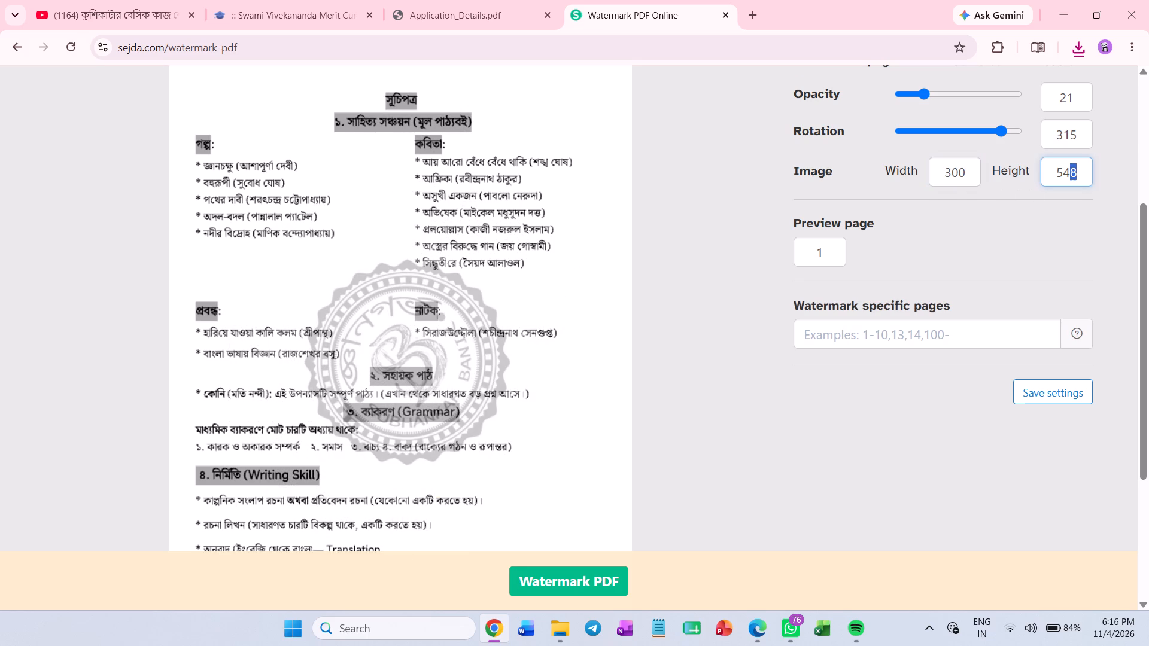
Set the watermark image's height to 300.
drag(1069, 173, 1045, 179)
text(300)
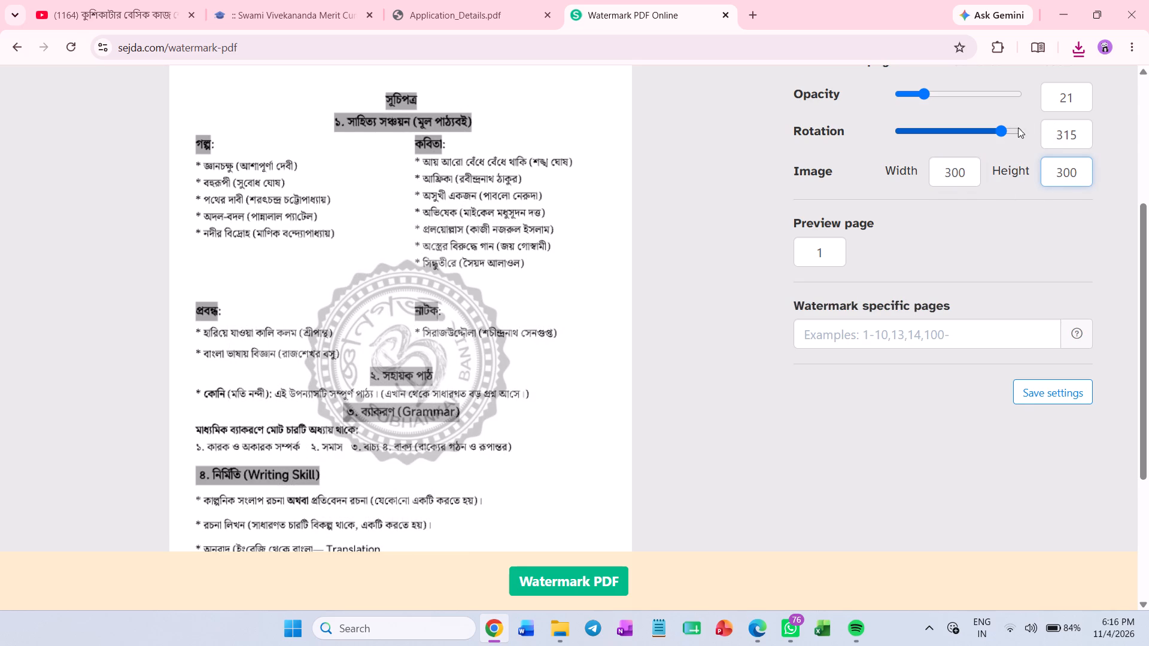
Set the watermark image's rotation to 0 so the seal stands upright on the page.
drag(995, 138, 770, 150)
click(811, 196)
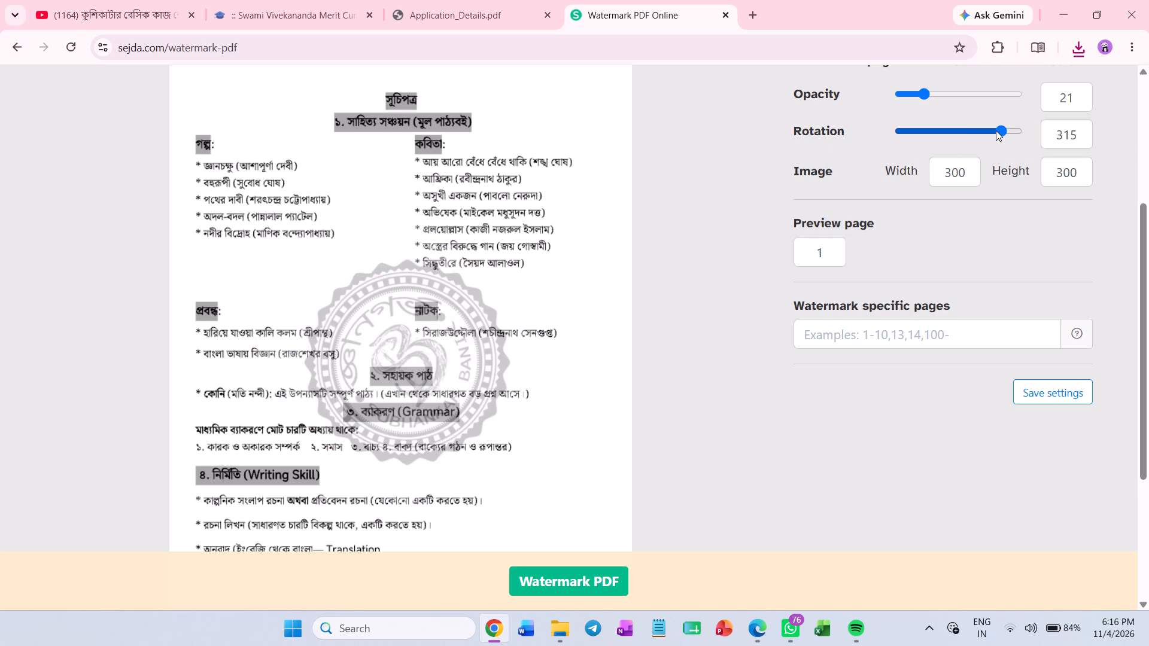
drag(984, 130, 784, 146)
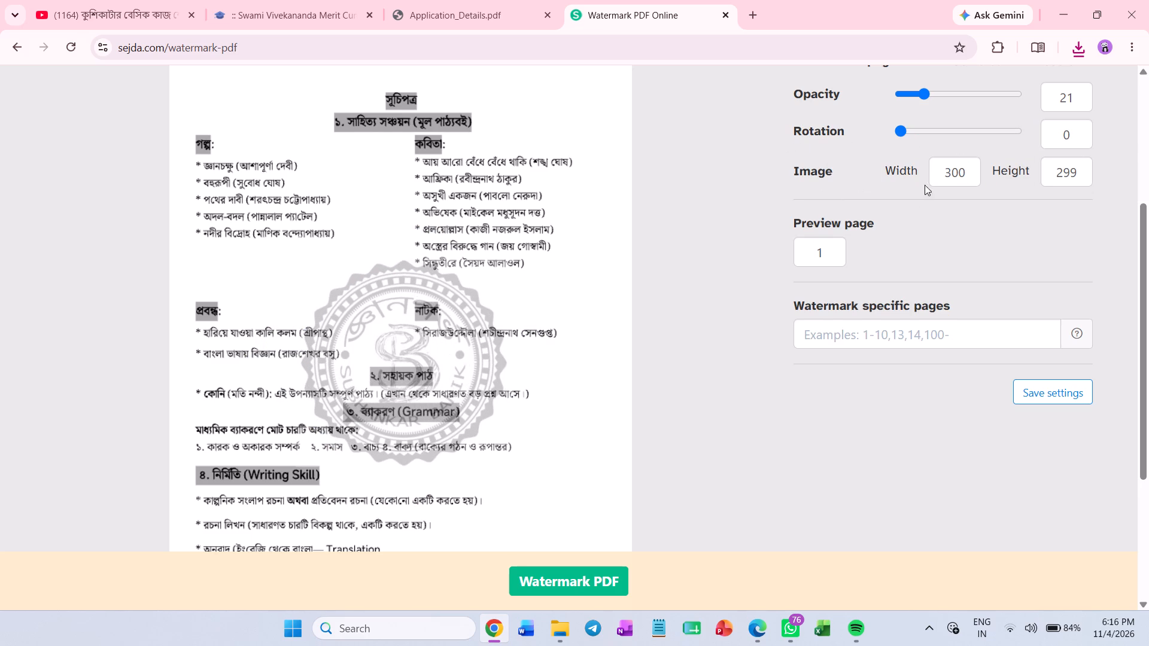
Enlarge the seal watermark image on the preview page to about 332 by 331.
scroll(139, 362, up, 2)
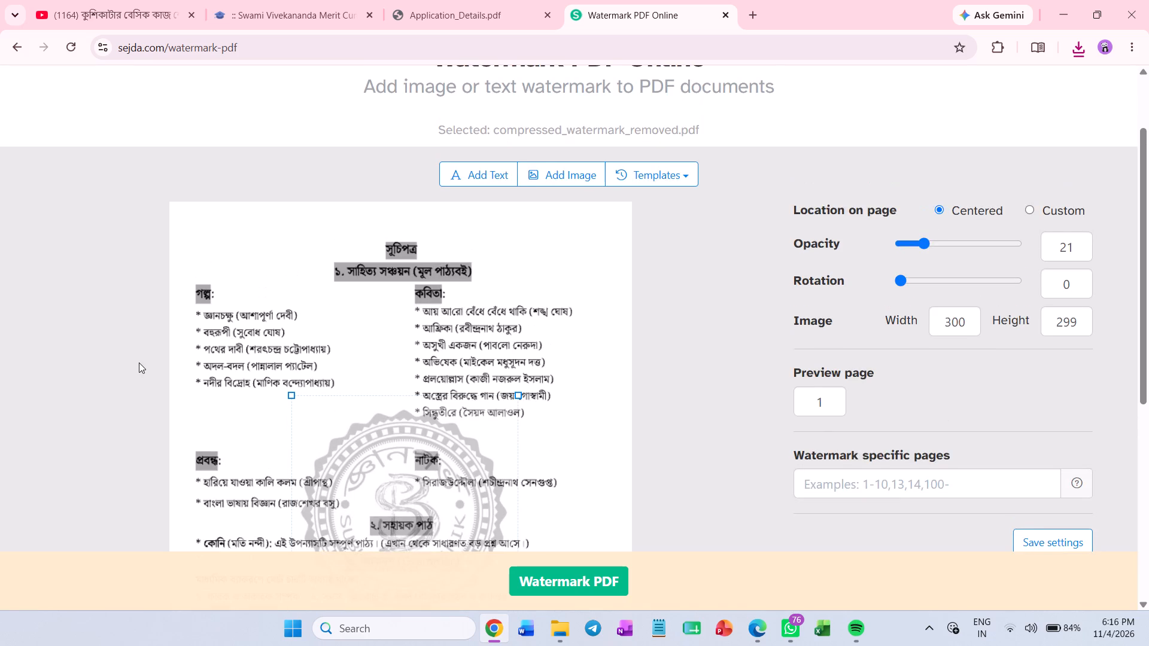
scroll(120, 352, down, 3)
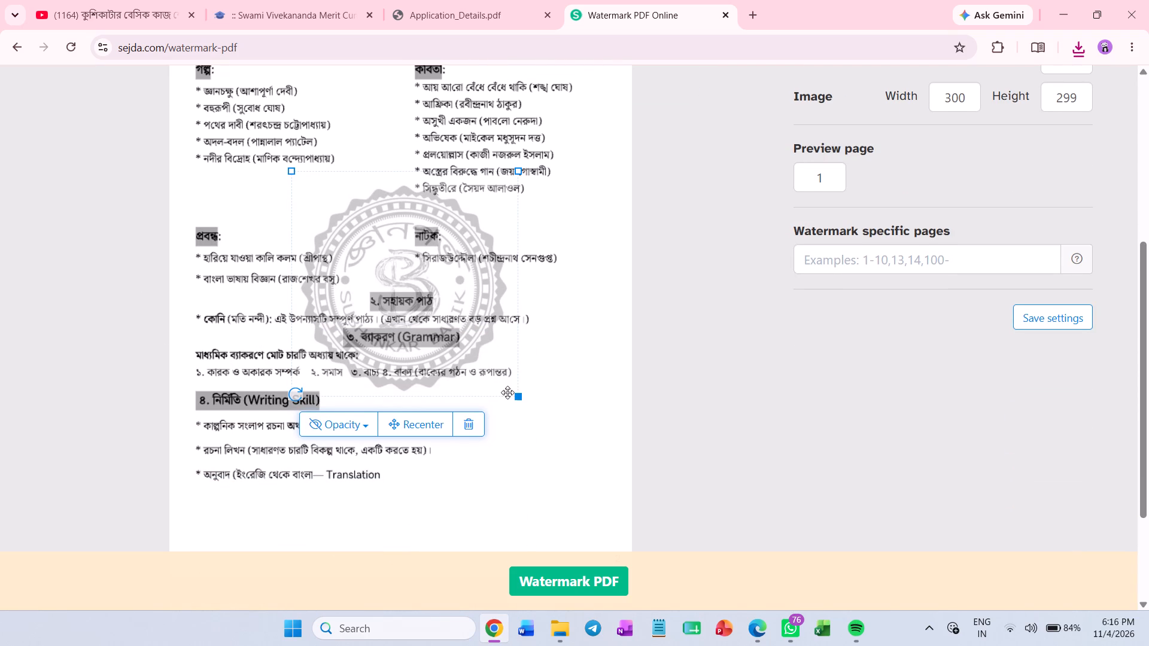
drag(516, 397, 539, 409)
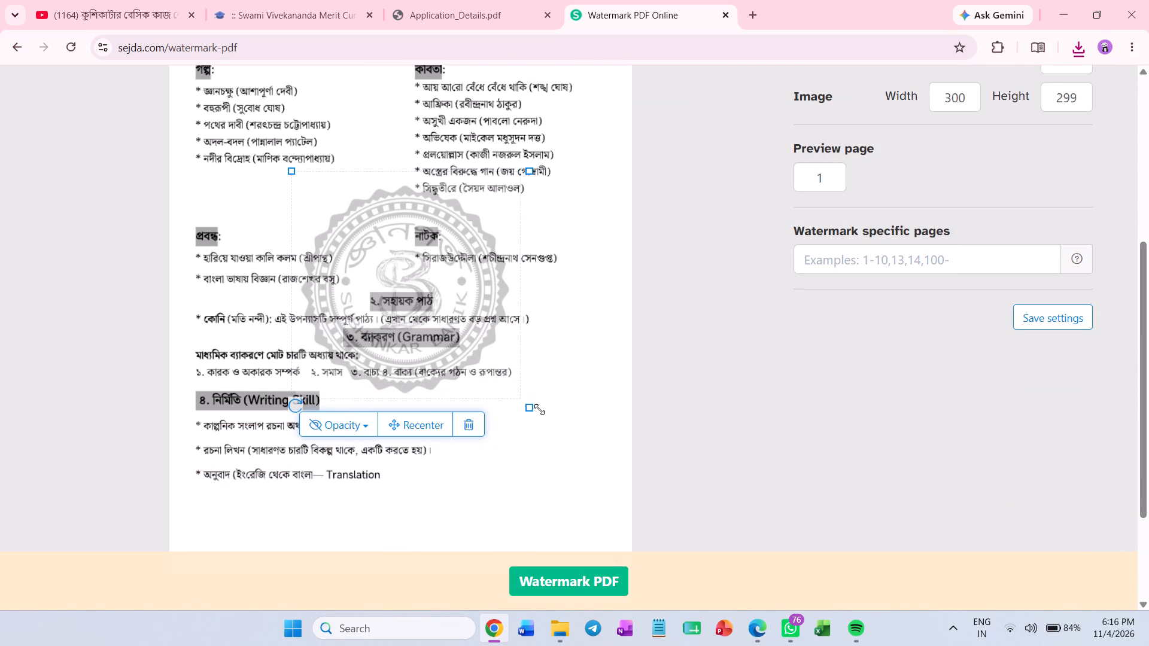
drag(539, 409, 616, 430)
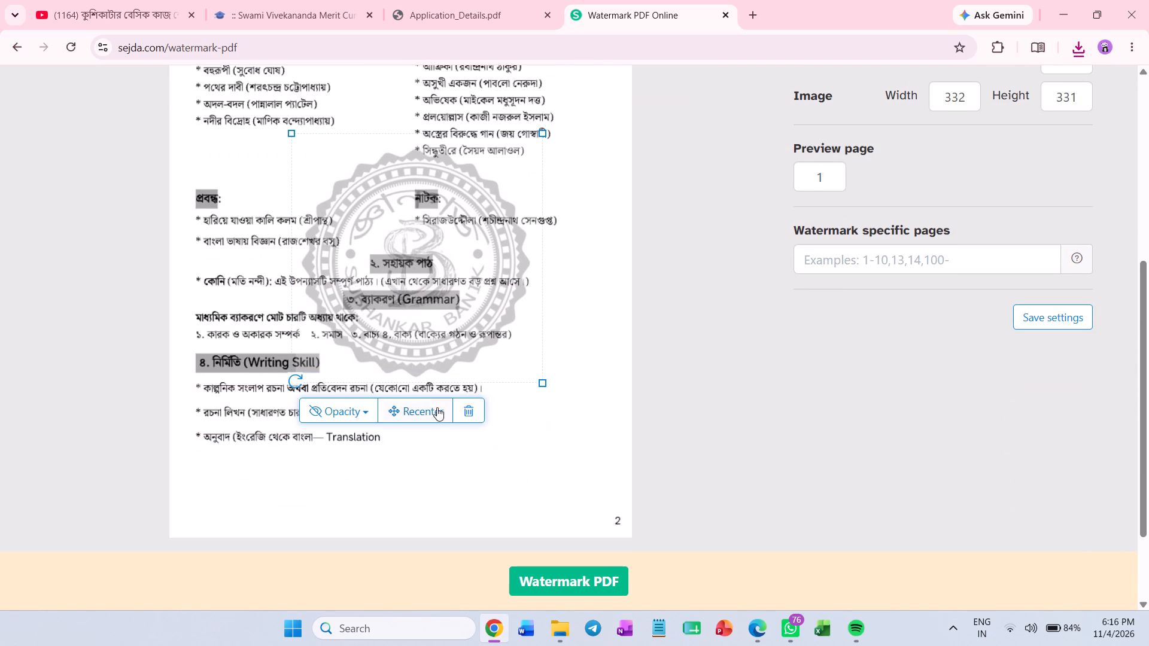
Recenter the enlarged seal on the page, check its placement, and choose Centered as the location on page.
click(432, 409)
scroll(424, 382, up, 4)
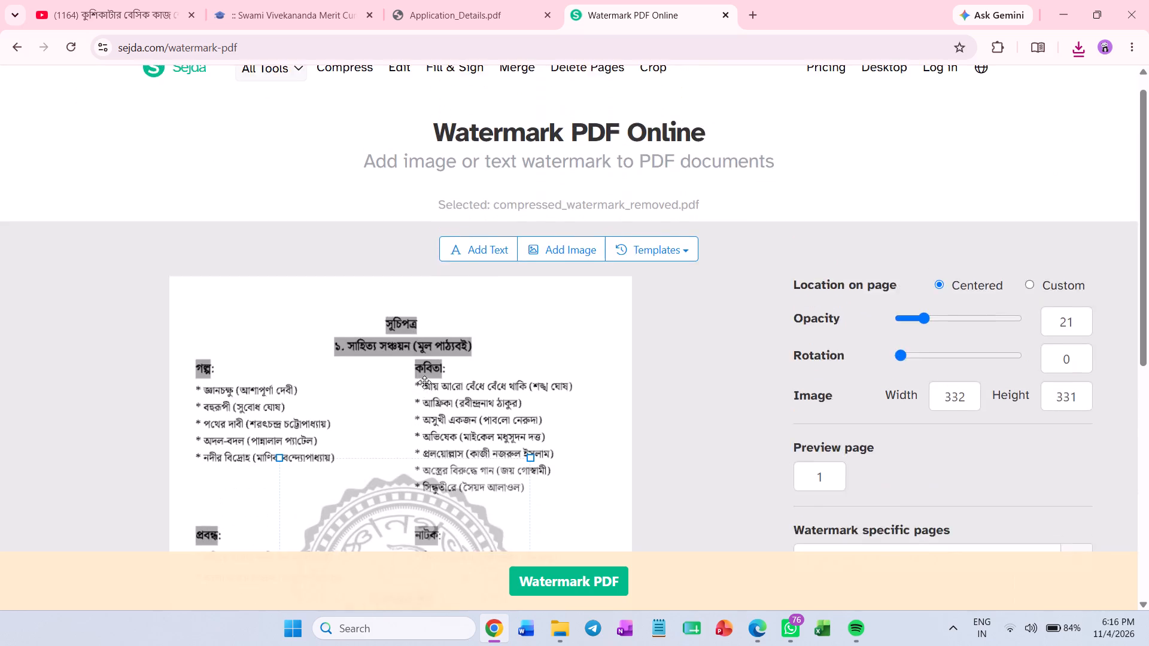
scroll(424, 382, down, 5)
click(587, 395)
click(715, 407)
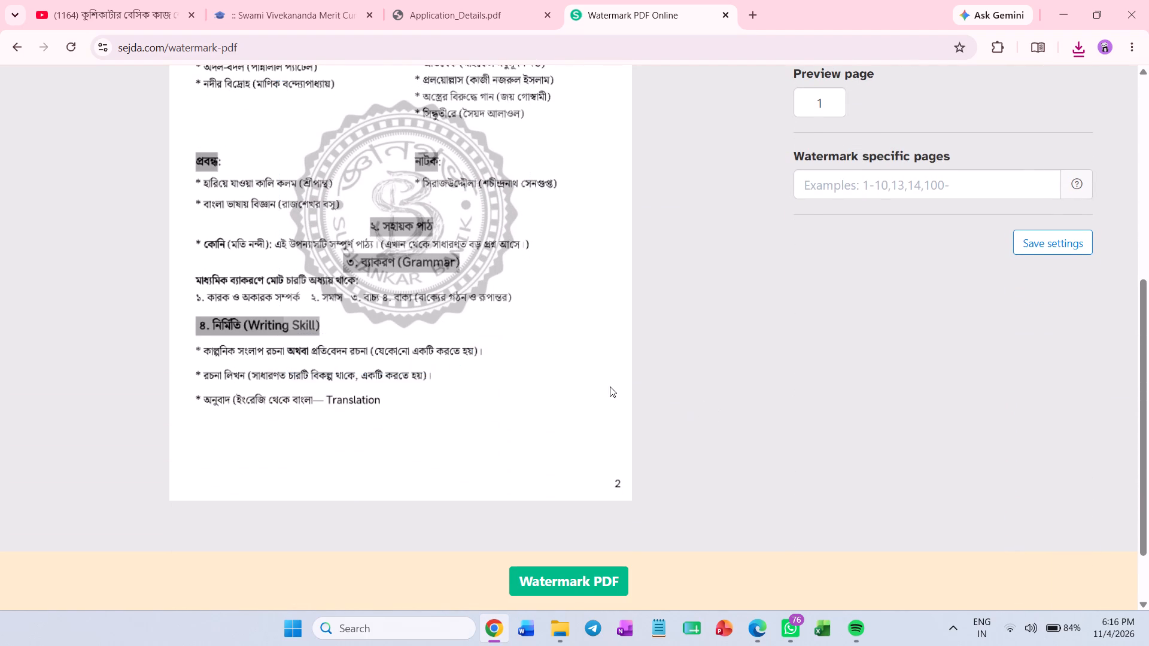
scroll(530, 386, up, 5)
scroll(431, 376, down, 1)
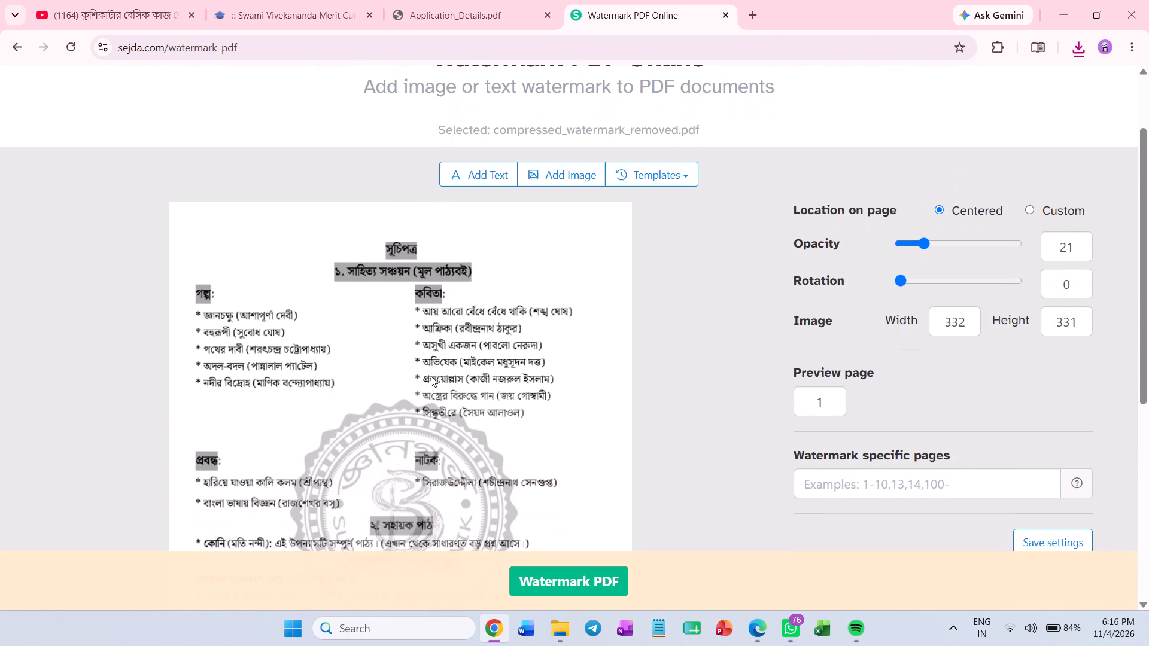
click(937, 203)
Save the current watermark settings as a template named Watermark 2026-11-04.
click(831, 403)
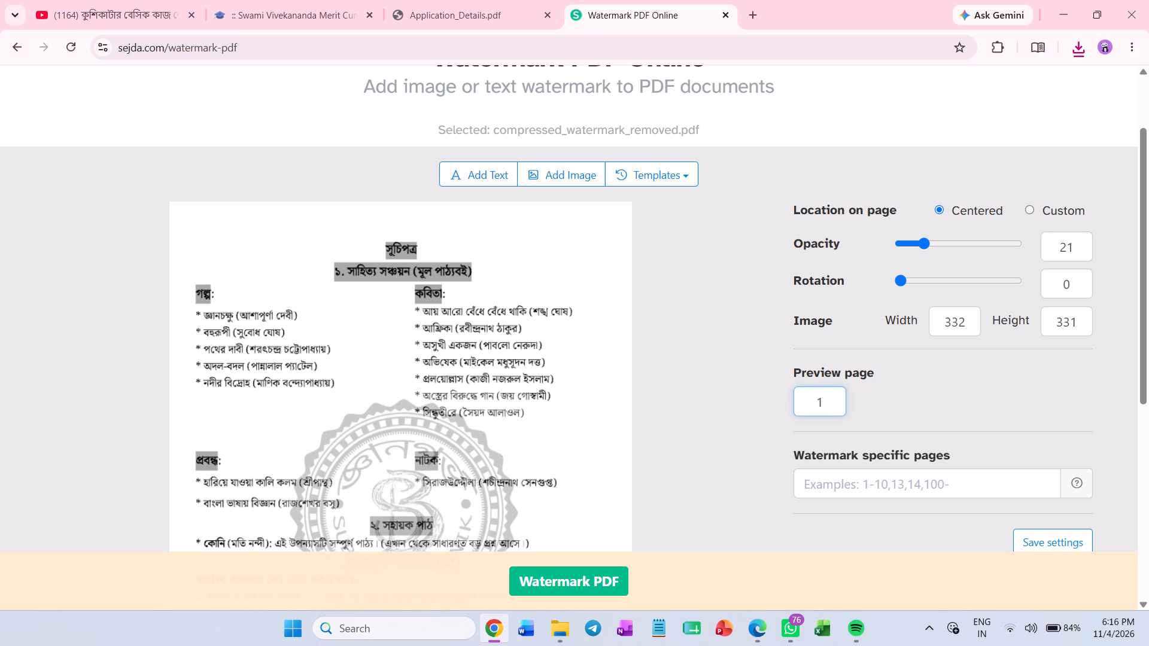
click(917, 378)
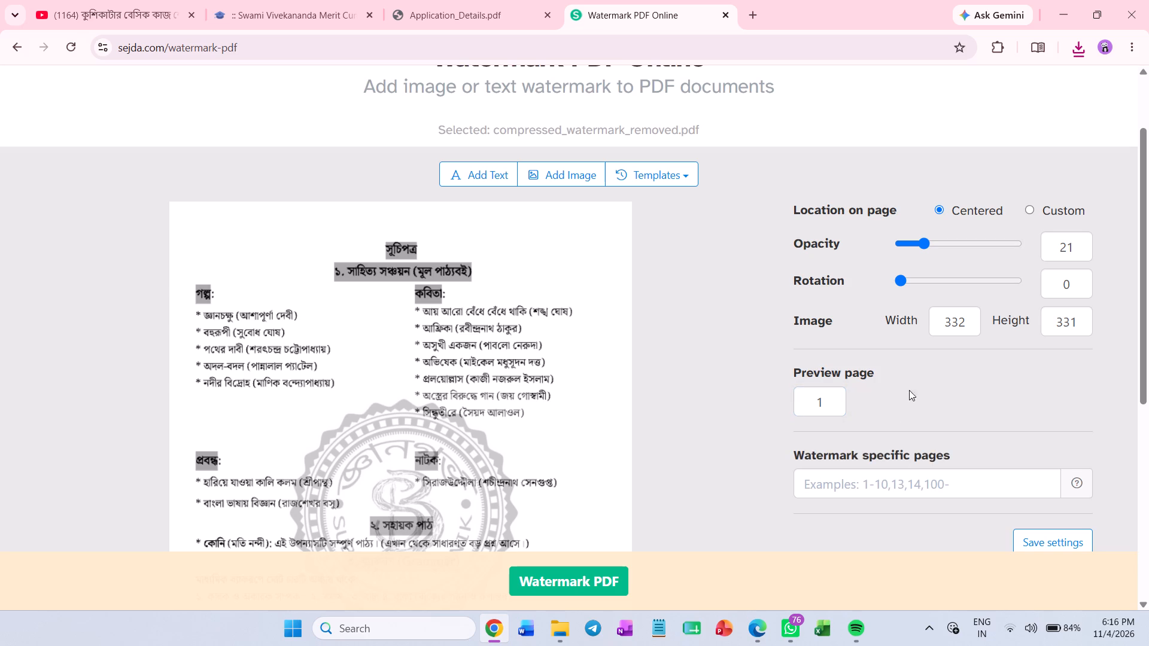
scroll(873, 424, down, 2)
click(1042, 392)
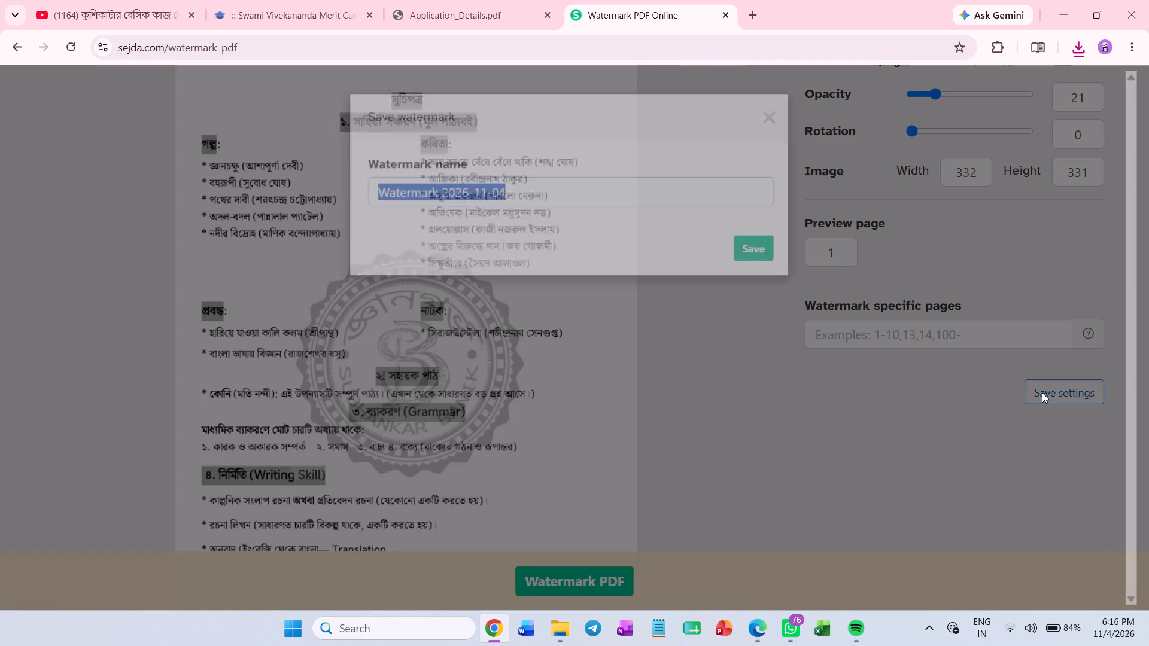
click(763, 248)
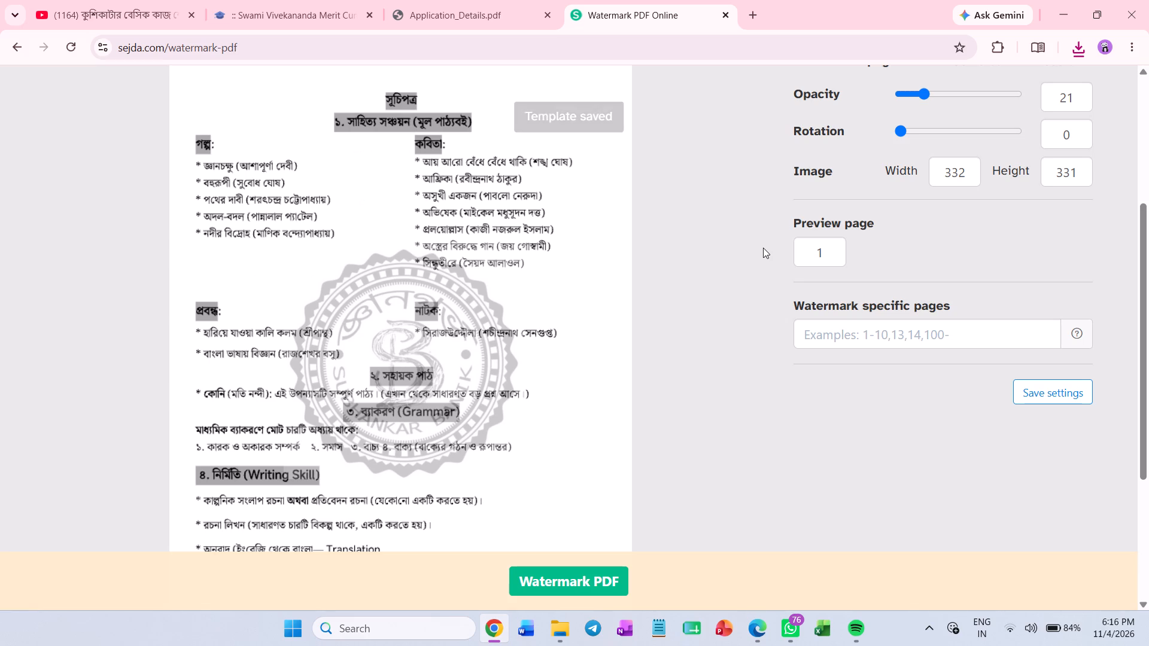
Check the centered seal on the preview page and apply the watermark to all pages of the PDF.
scroll(450, 325, down, 1)
click(758, 435)
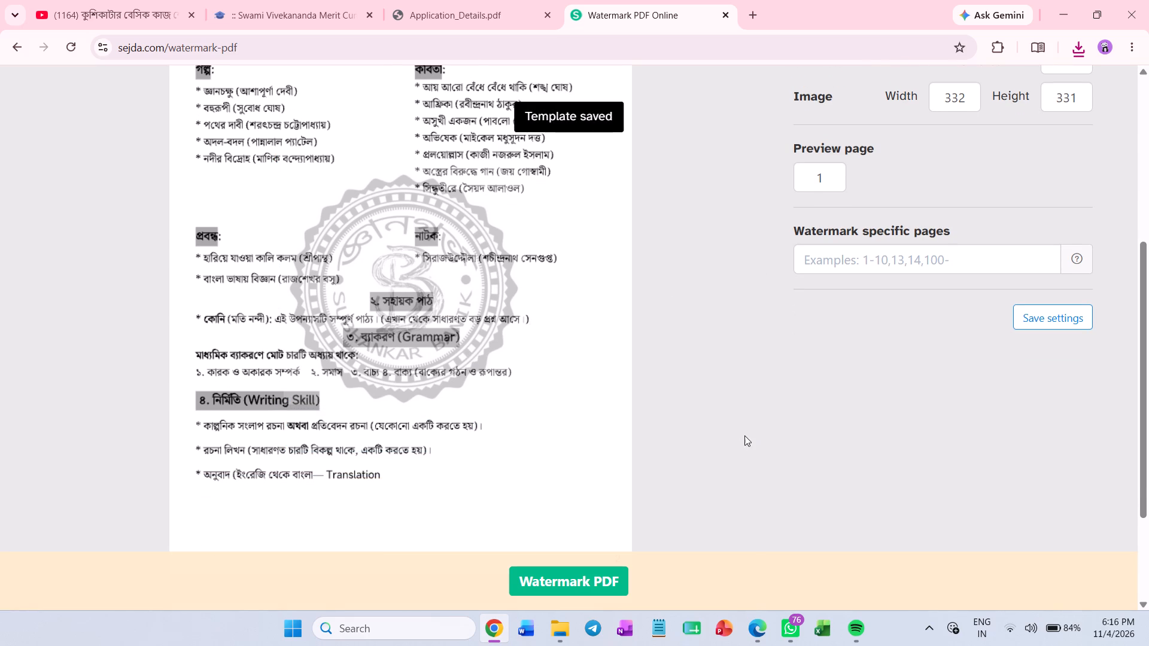
scroll(504, 428, down, 4)
scroll(493, 434, up, 6)
scroll(493, 434, down, 2)
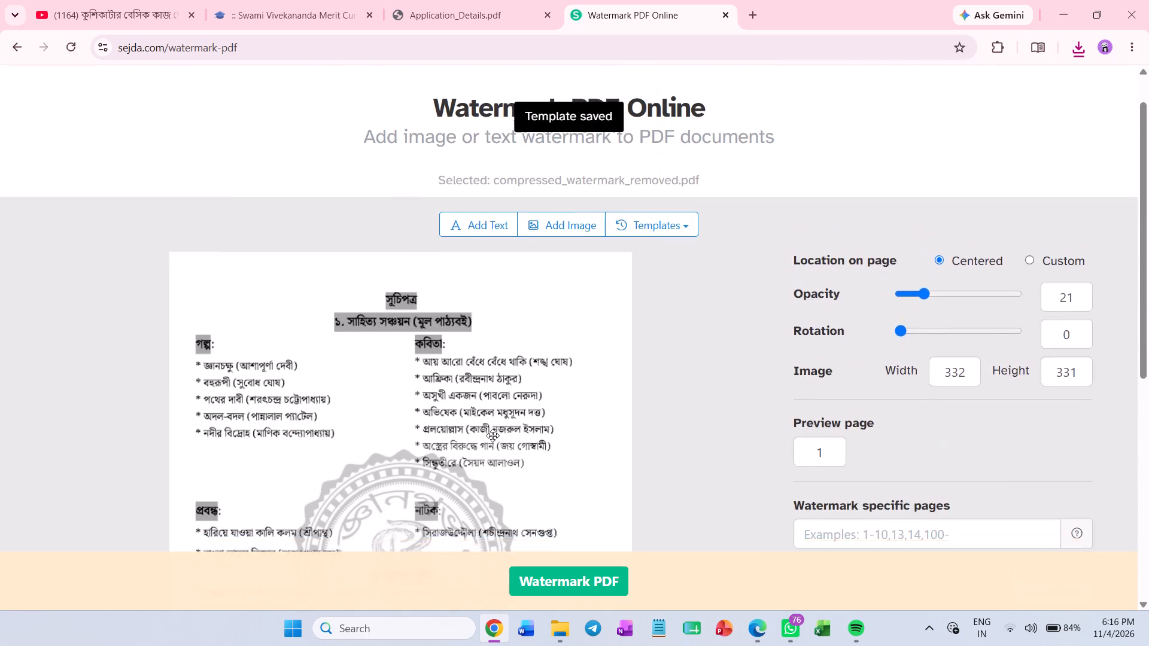
scroll(493, 435, down, 2)
click(568, 574)
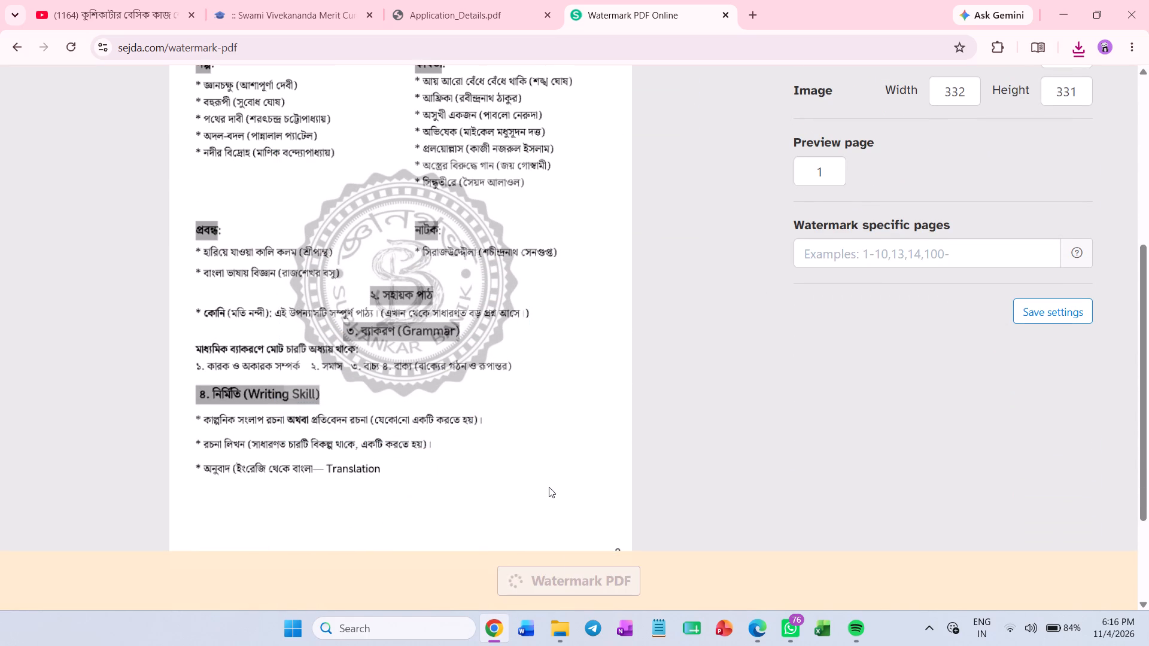
scroll(461, 418, down, 3)
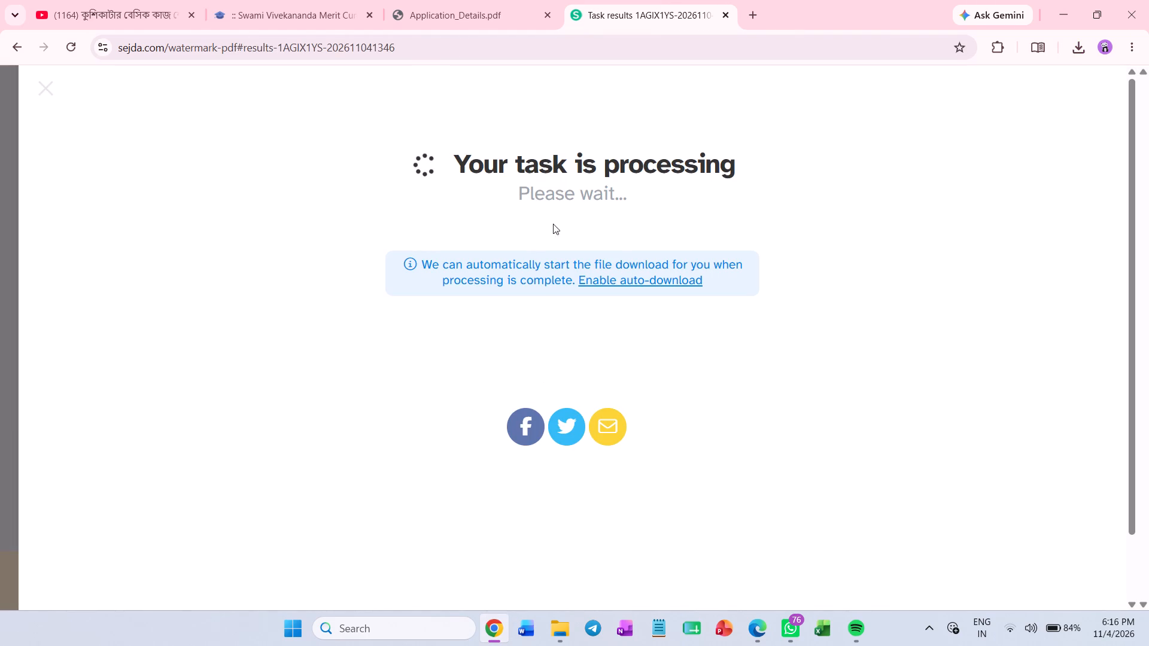
Show the earlier download compressed_watermark_removed_watermark.pdf in its Downloads folder.
click(1087, 45)
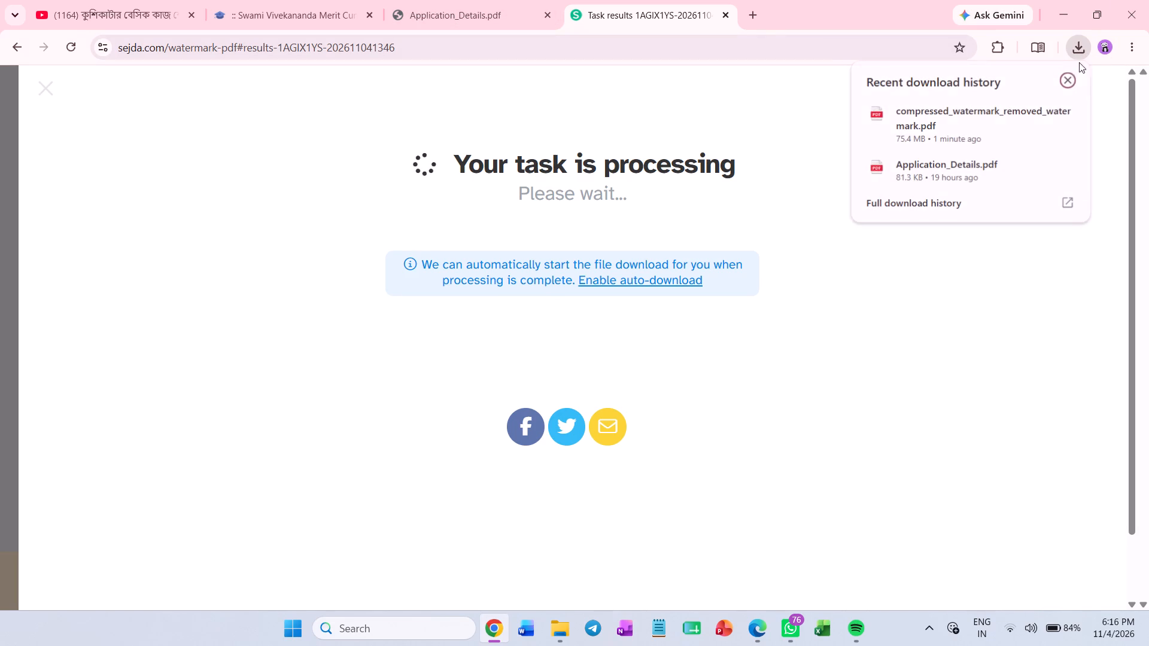
click(1026, 111)
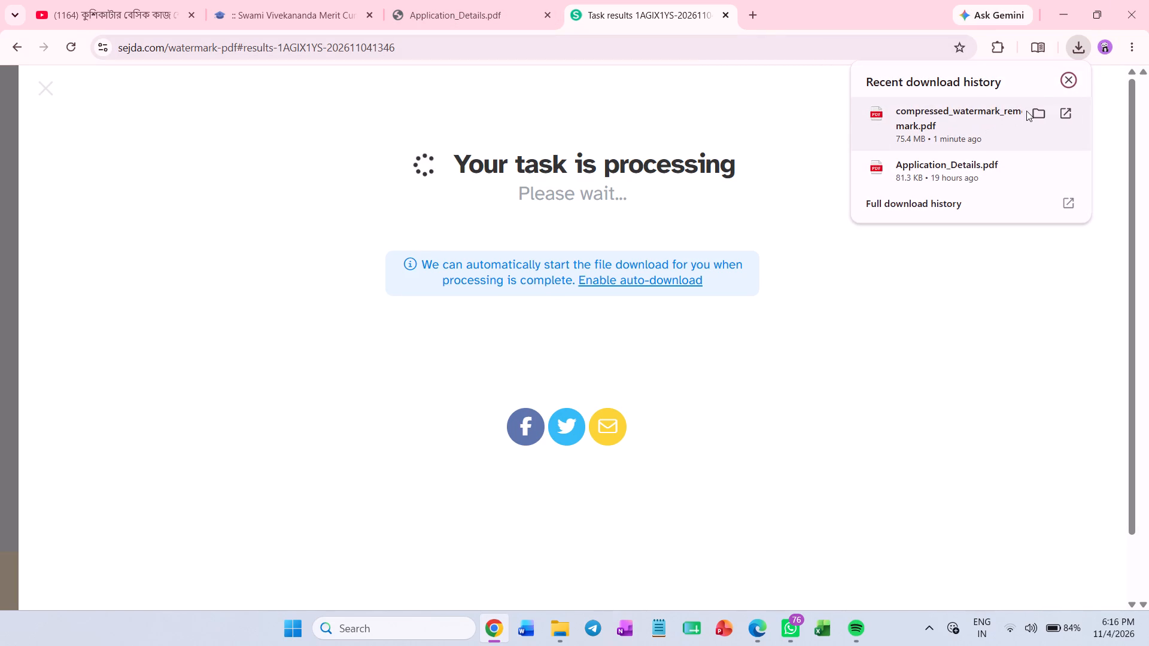
click(1032, 110)
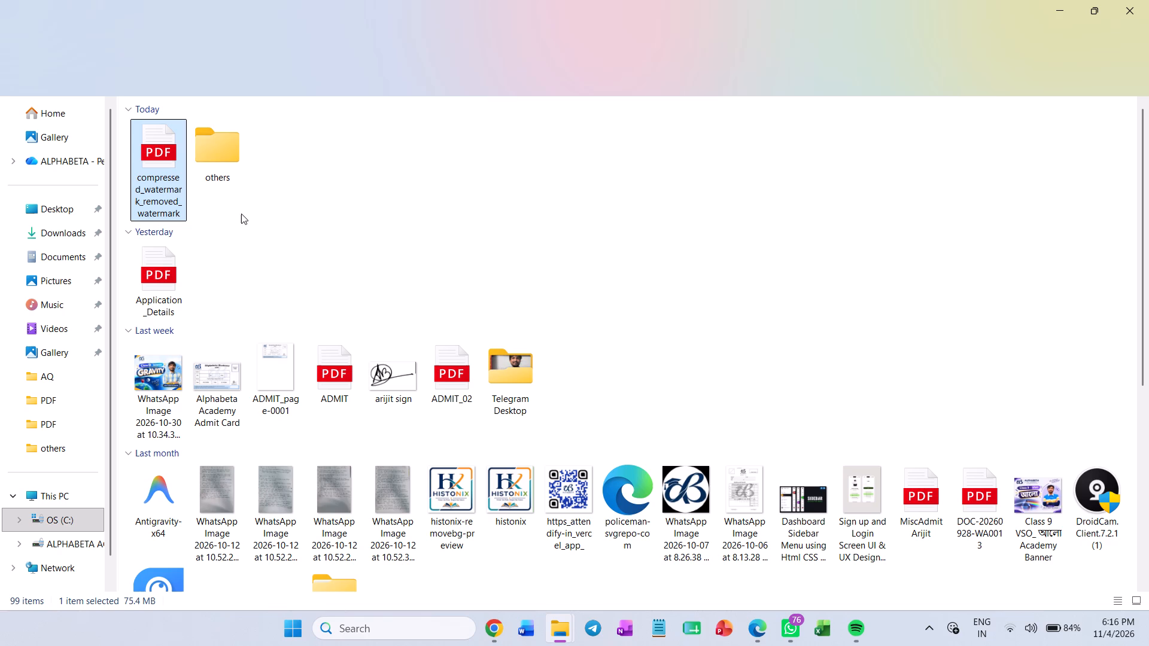
Open compressed_watermark_removed_watermark.pdf in Microsoft Edge, look through its first pages for the watermark, and close it.
right_click(173, 173)
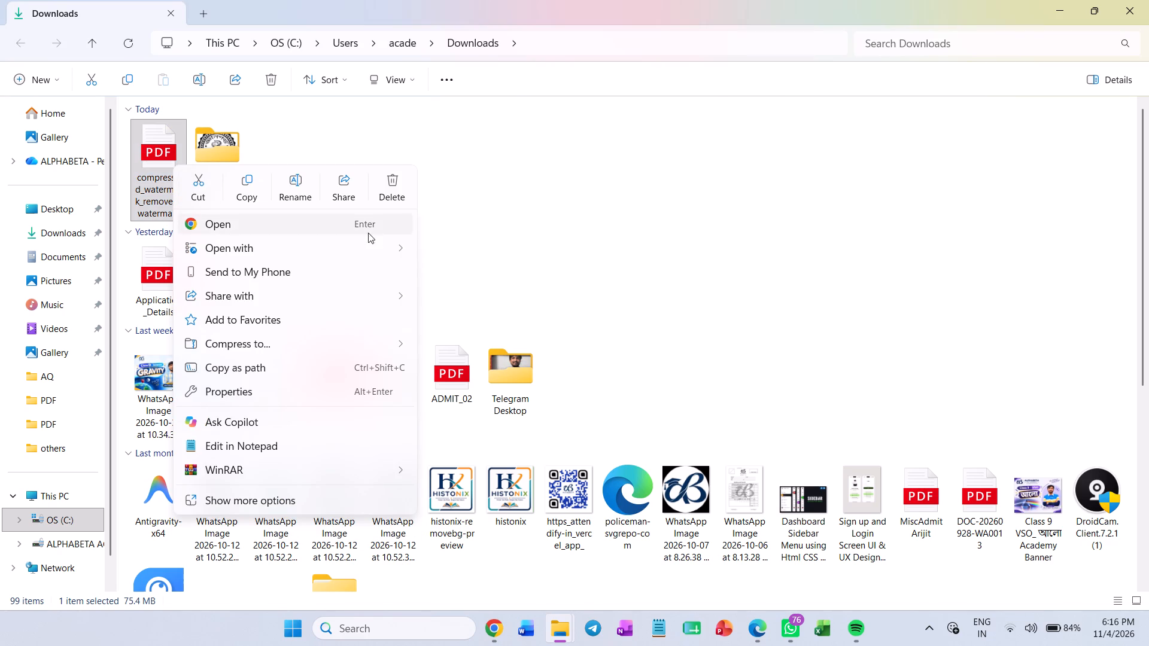
click(379, 242)
click(432, 271)
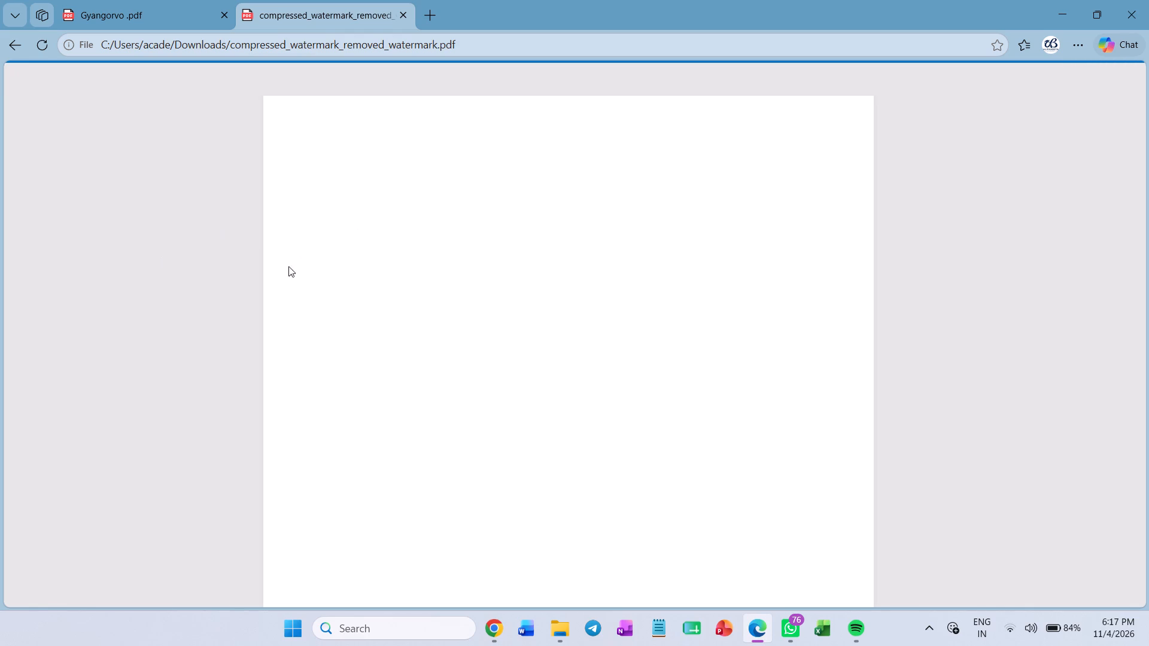
scroll(372, 261, down, 20)
scroll(394, 267, down, 6)
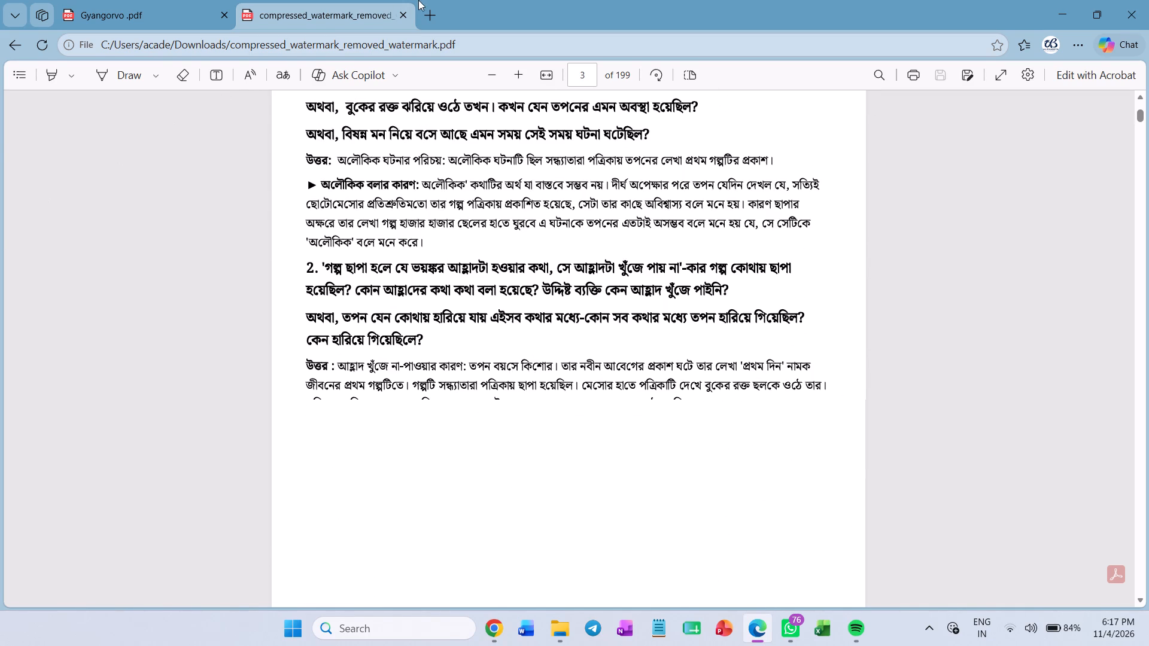
click(402, 14)
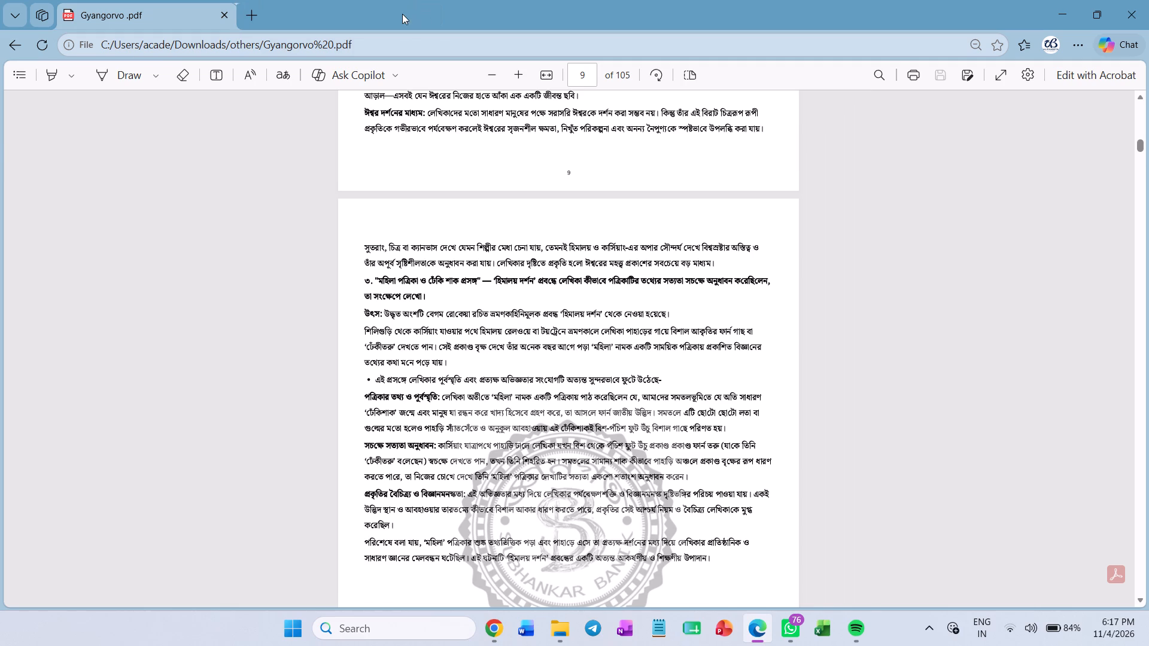
Return to the Downloads folder in File Explorer and delete compressed_watermark_removed_watermark.pdf.
click(1048, 17)
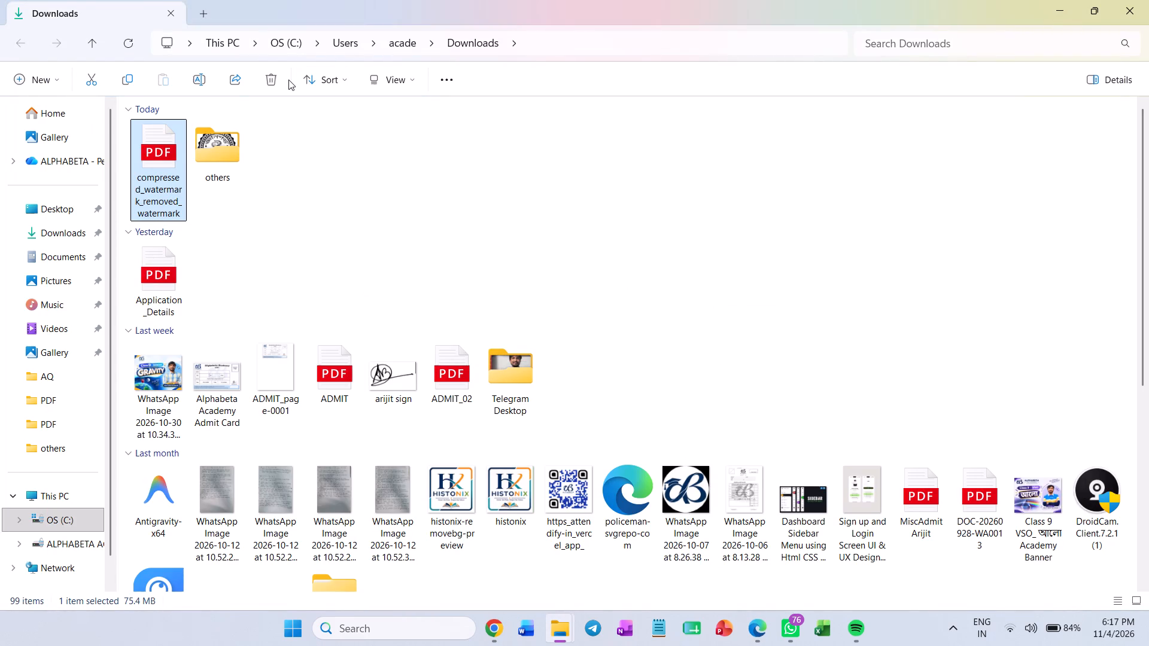
click(278, 81)
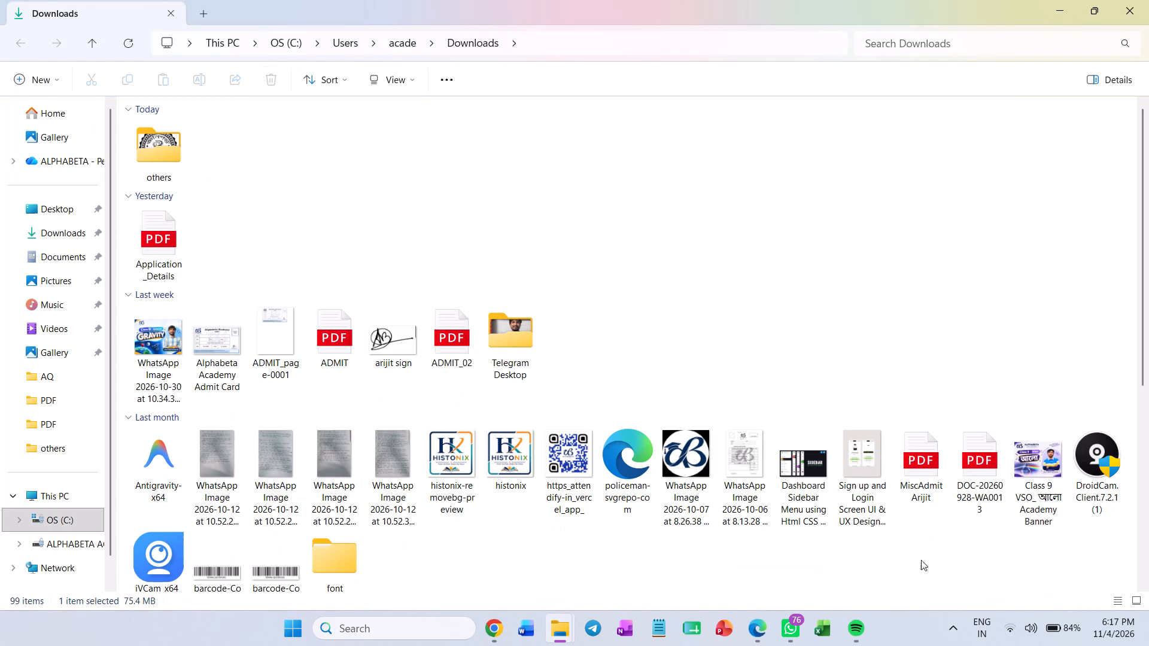
Switch back to the Sejda result in Chrome and examine the seal watermark on the document's first pages.
click(500, 632)
scroll(431, 388, down, 4)
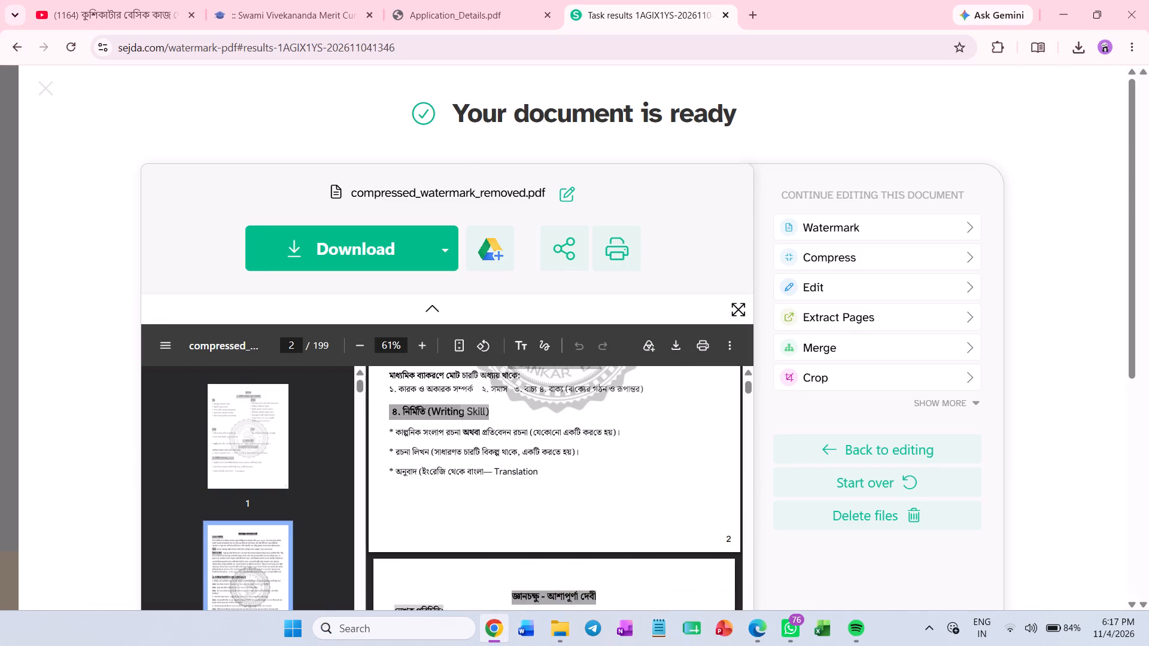
scroll(409, 475, down, 1)
scroll(470, 502, down, 8)
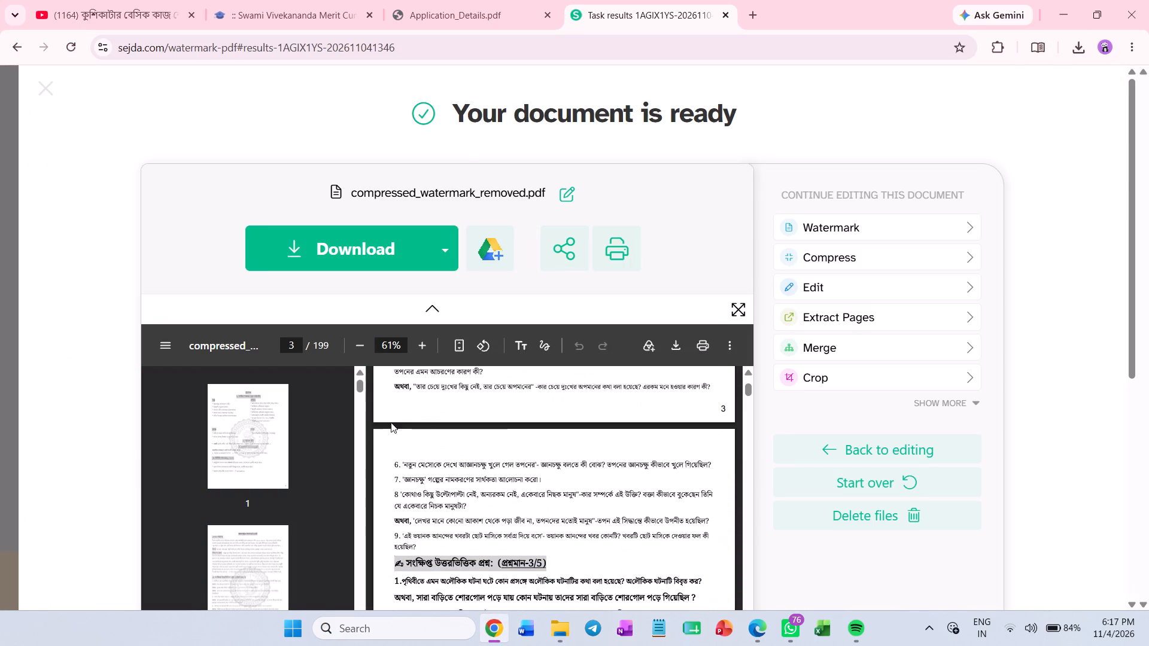
scroll(63, 275, down, 3)
scroll(455, 312, down, 2)
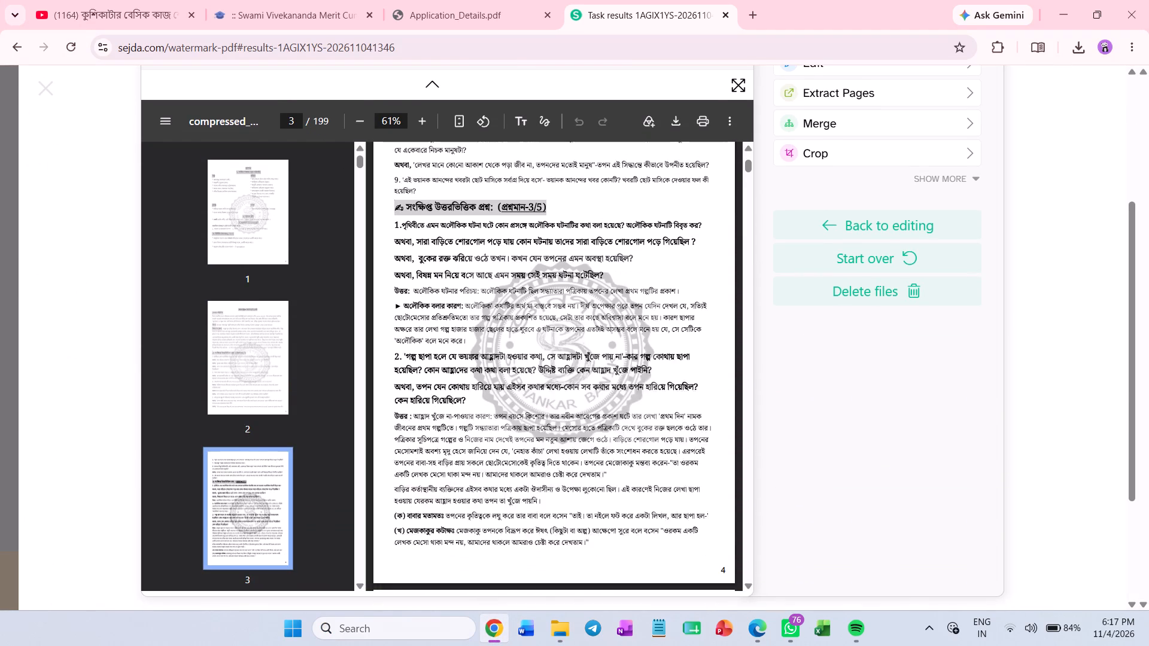
scroll(501, 328, down, 7)
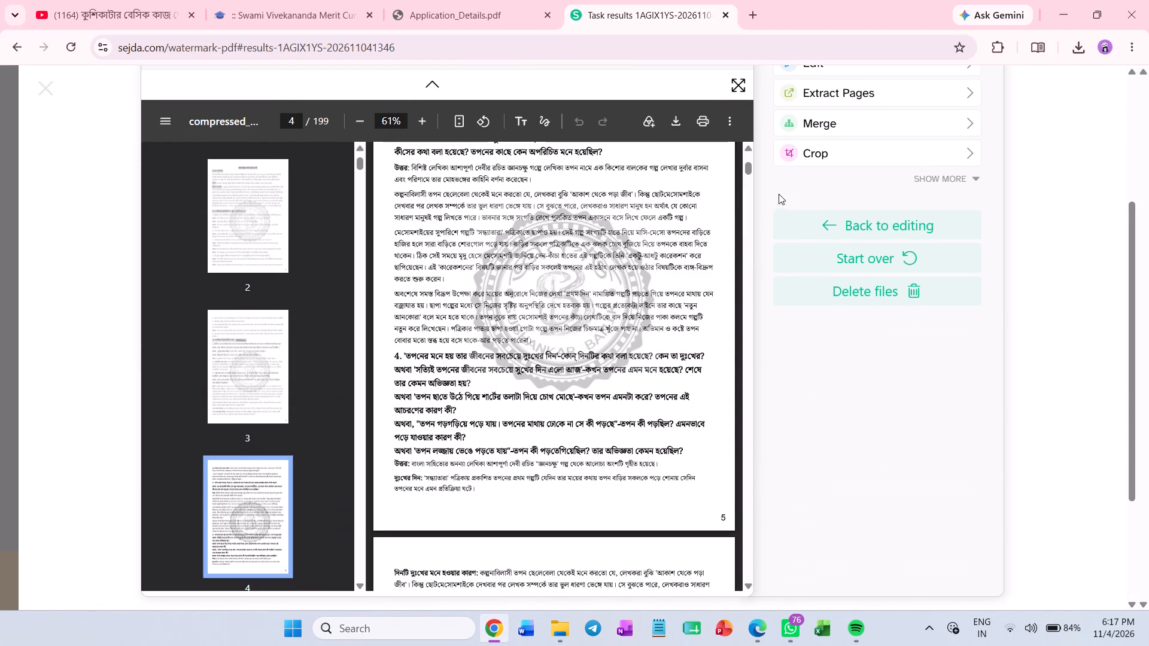
Examine the seal's placement and text legibility on pages in the middle and later parts of the result, up to page 148.
drag(743, 170, 743, 211)
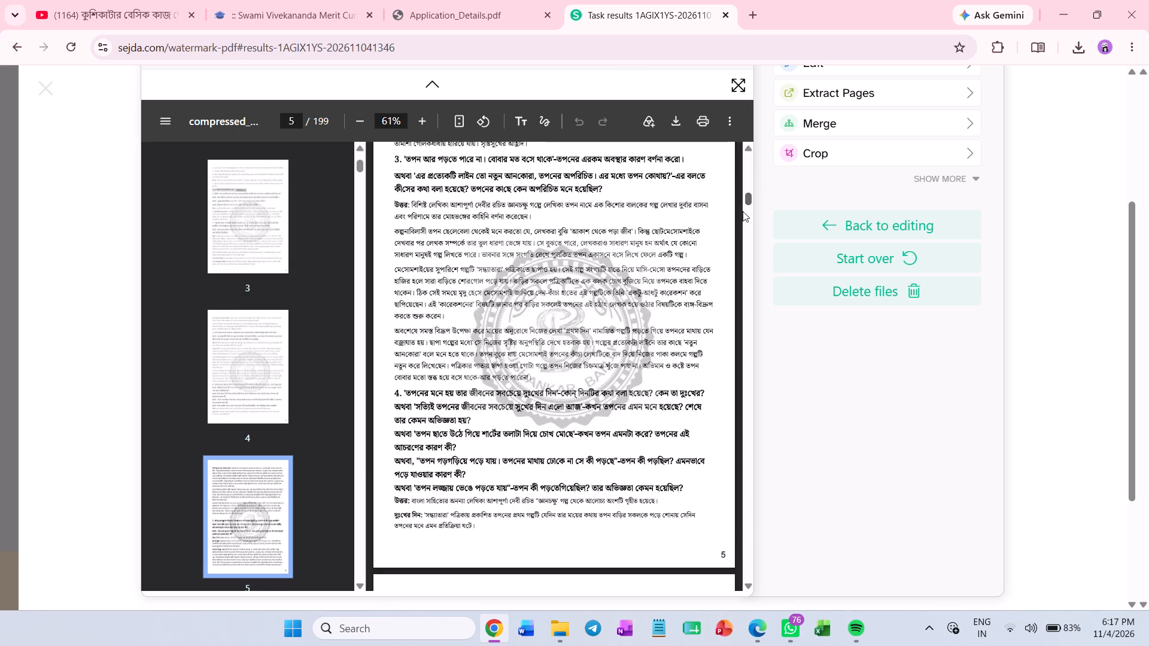
drag(743, 211, 730, 400)
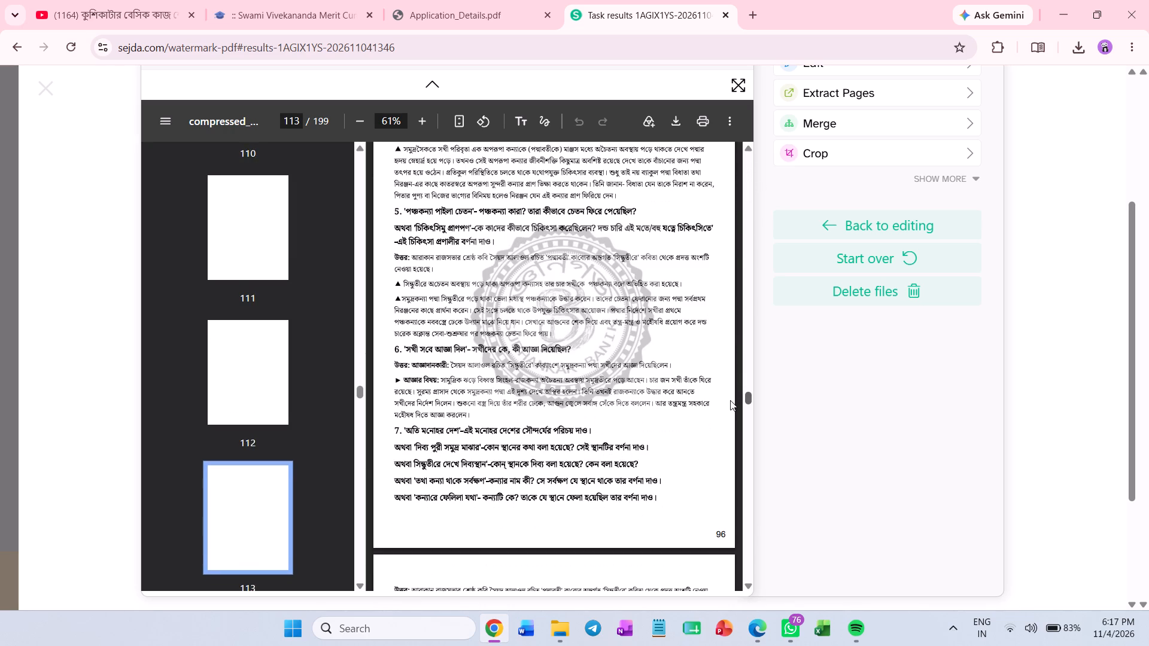
drag(730, 400, 738, 405)
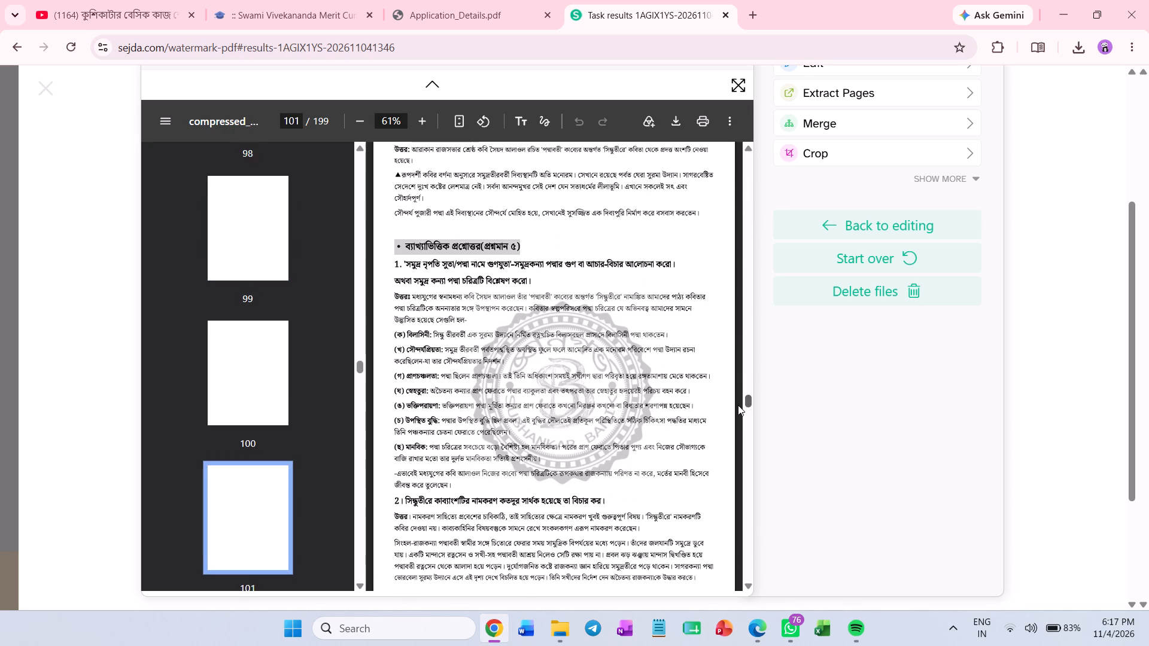
drag(738, 405, 741, 463)
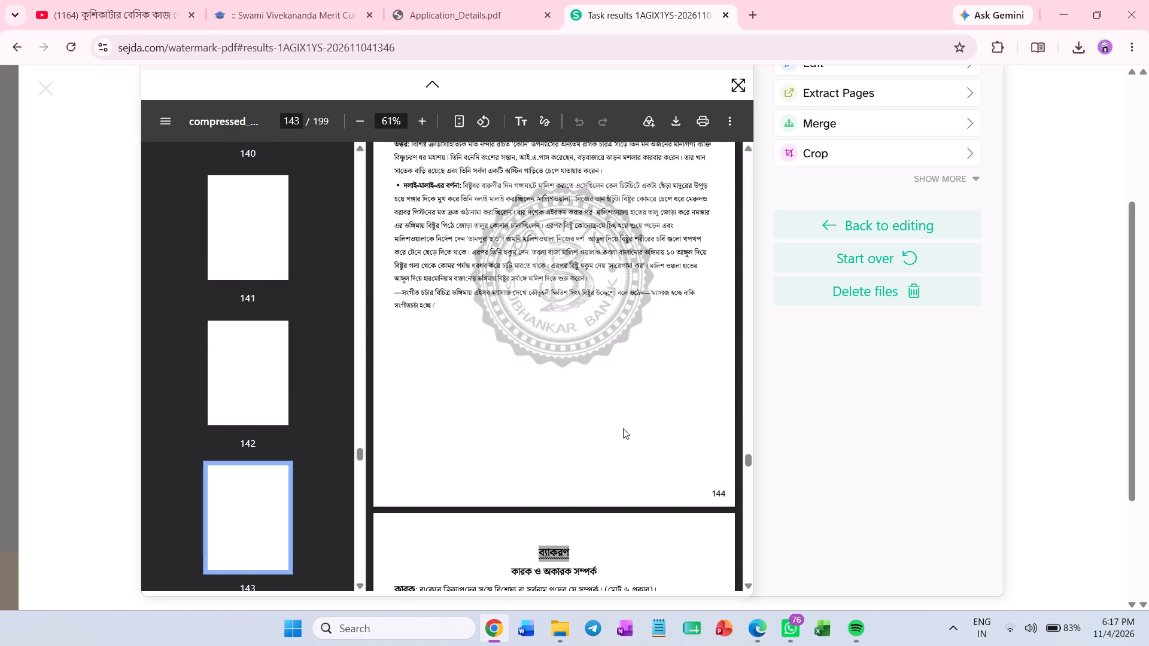
scroll(613, 427, down, 5)
scroll(592, 420, up, 3)
scroll(592, 420, down, 2)
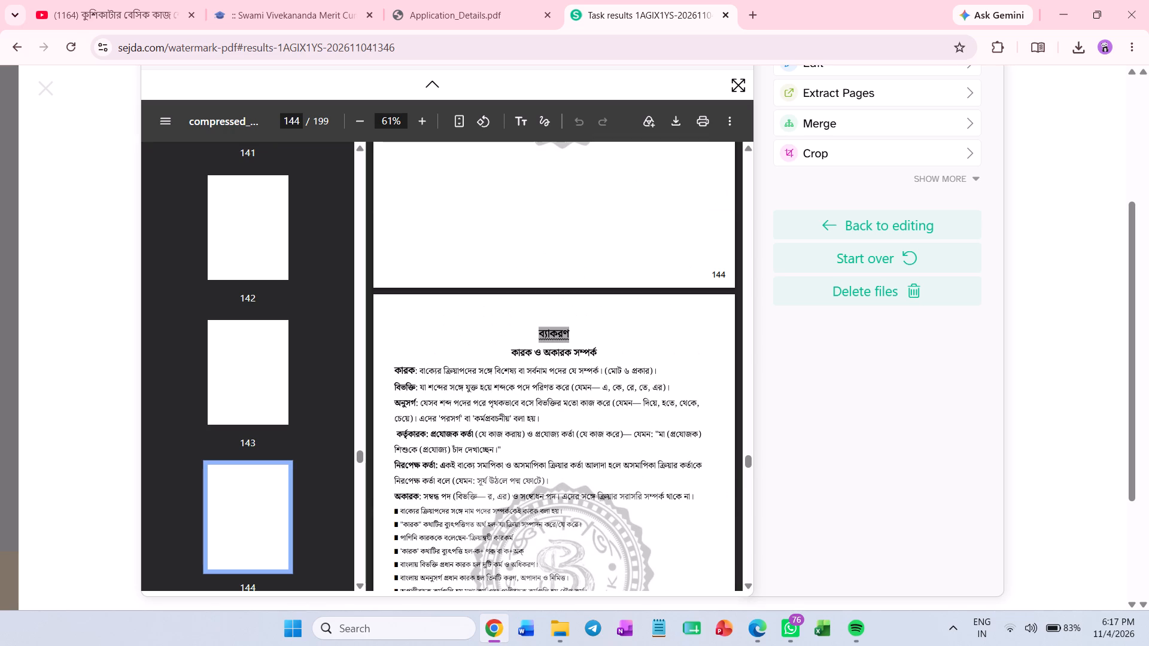
scroll(592, 420, down, 6)
drag(565, 462, 564, 432)
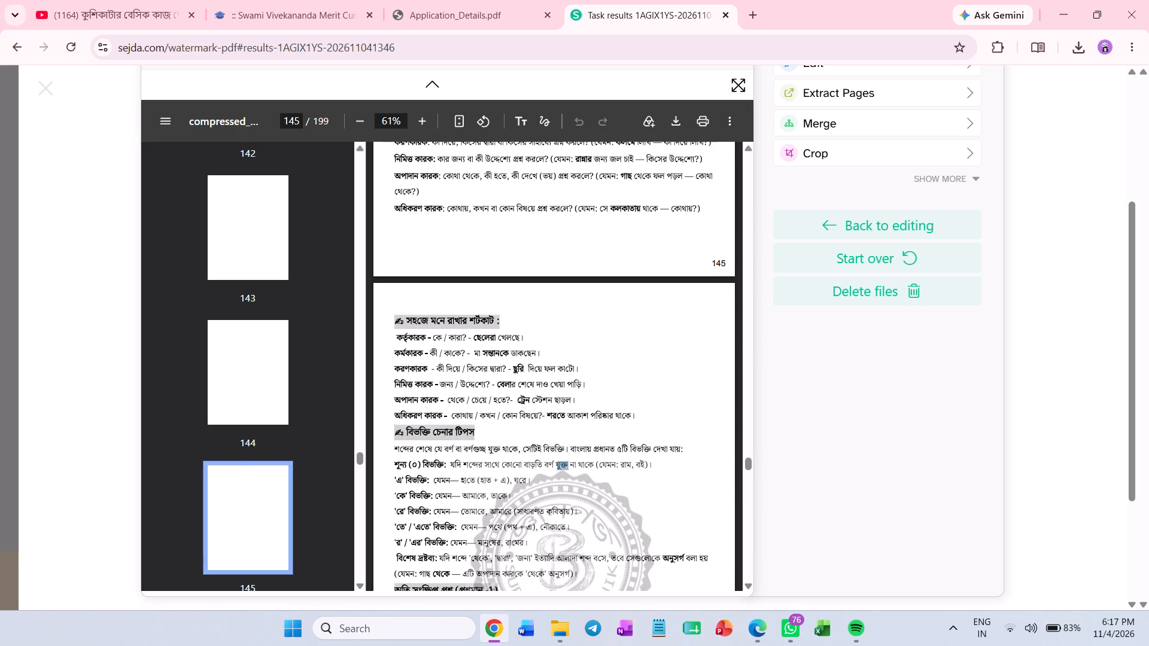
drag(564, 432, 576, 385)
click(617, 438)
scroll(618, 435, down, 4)
scroll(618, 435, up, 2)
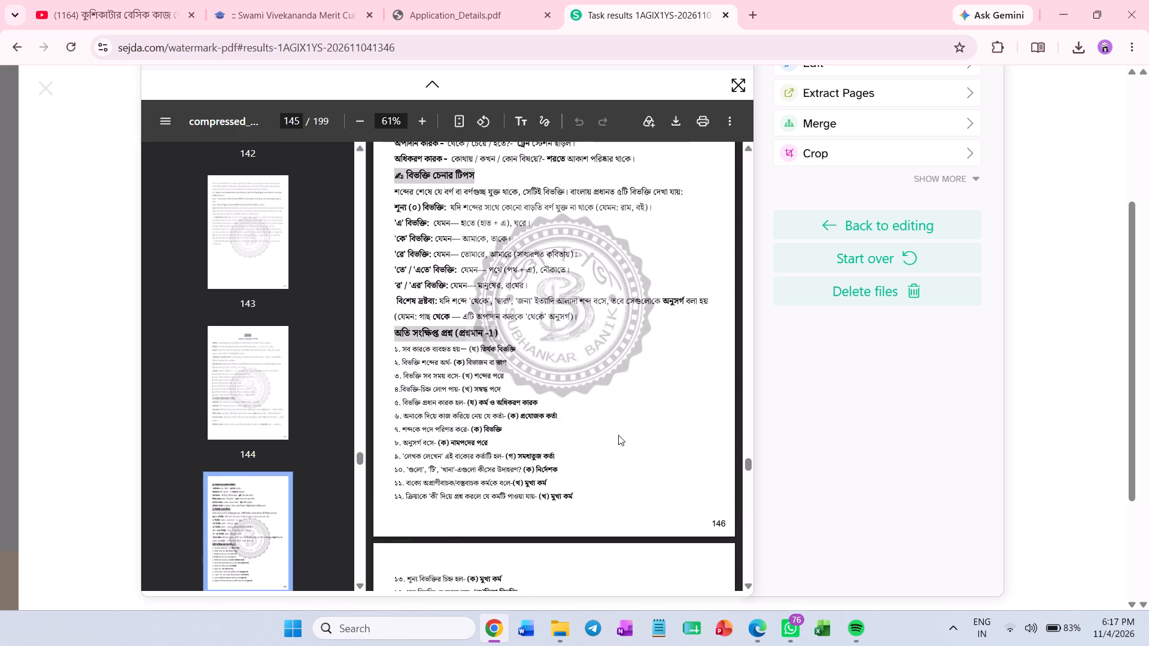
scroll(618, 435, down, 16)
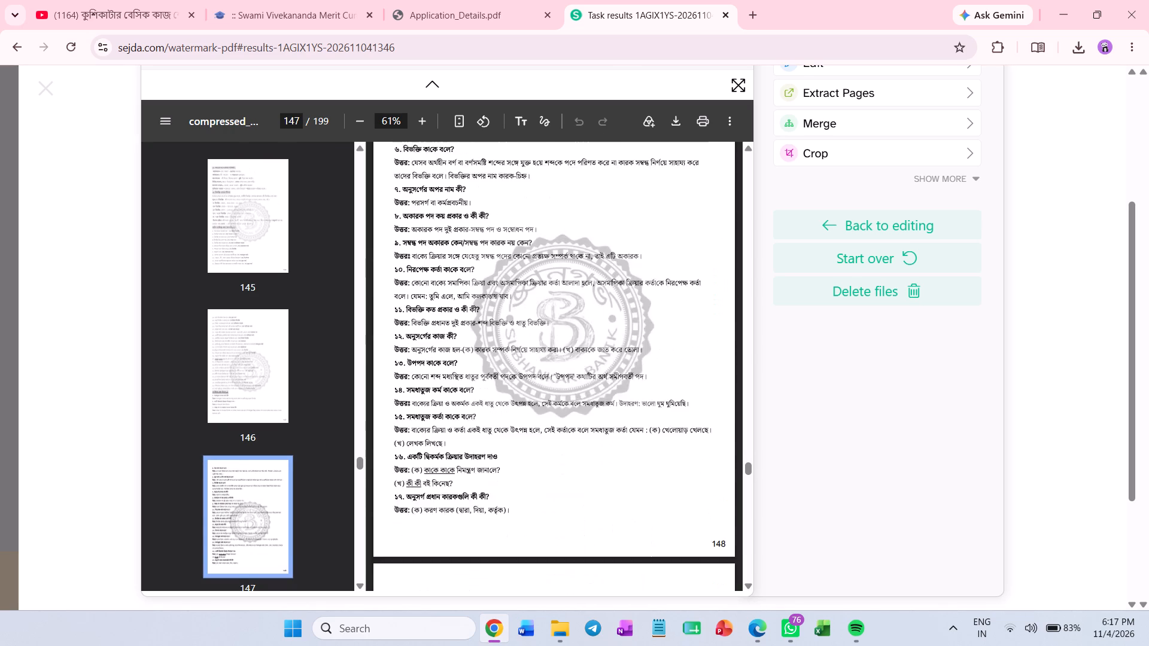
scroll(615, 439, down, 4)
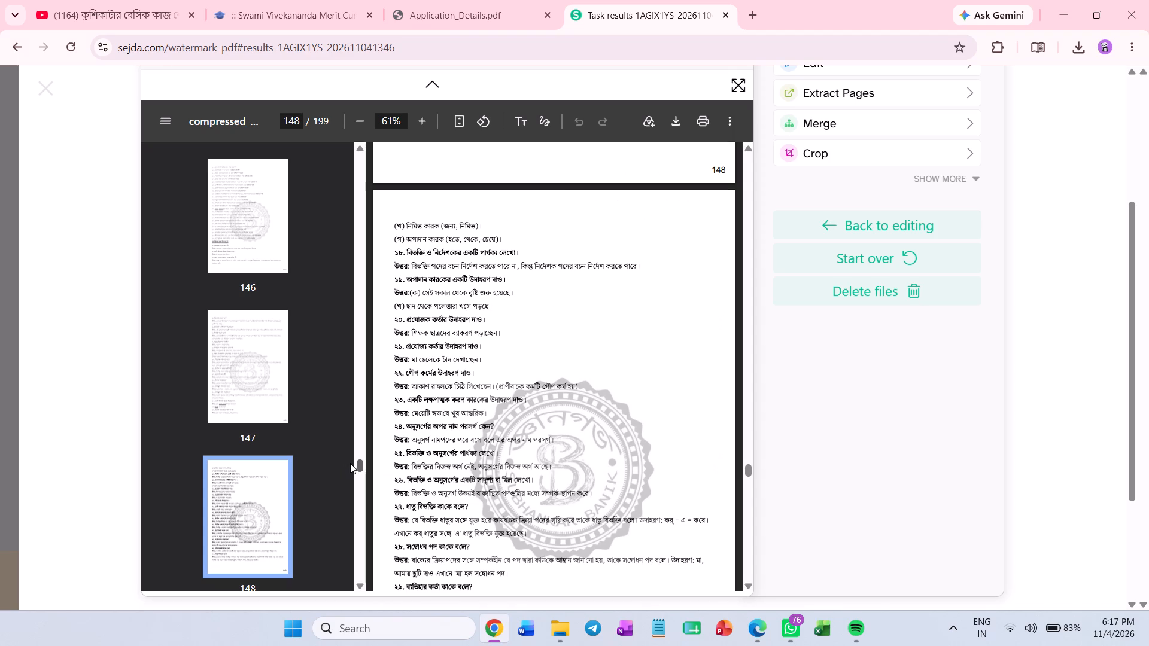
Jump to the last page thumbnails and inspect them backward from page 199 to check the watermark on each page.
drag(357, 462, 367, 626)
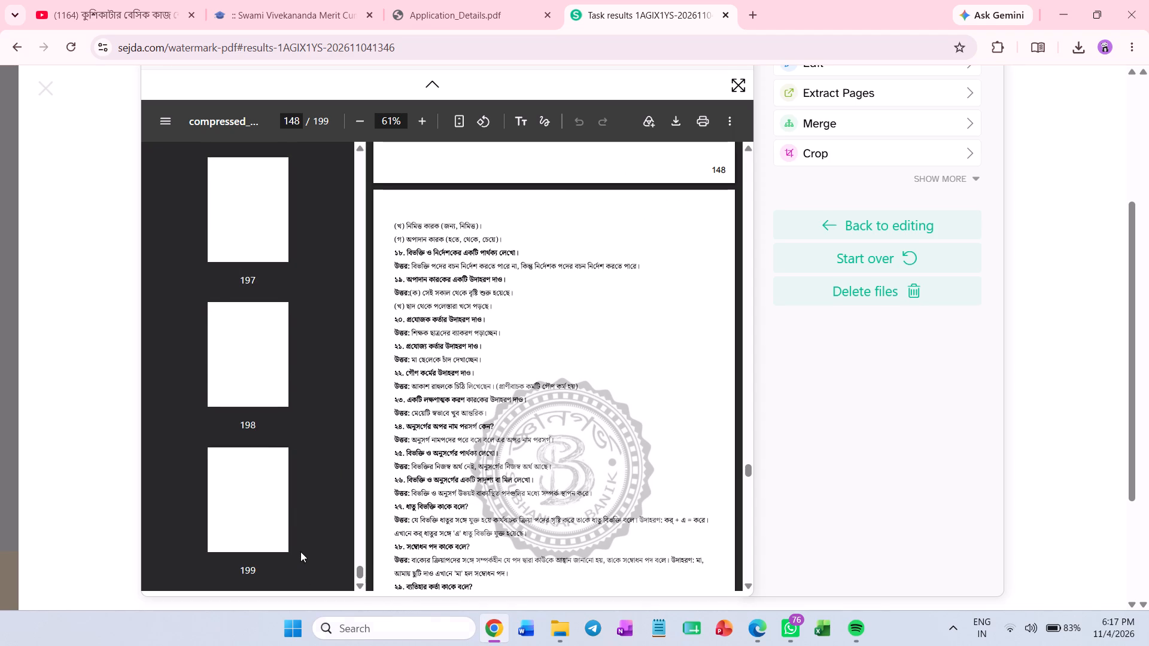
scroll(300, 551, down, 2)
scroll(300, 431, up, 5)
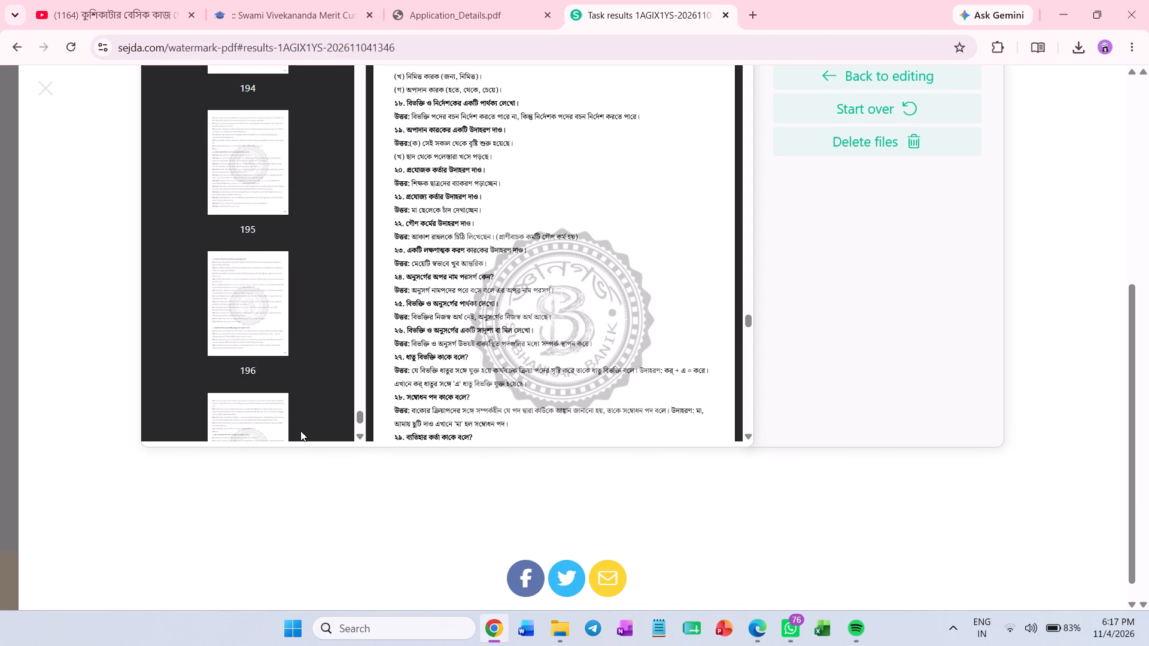
scroll(300, 431, up, 16)
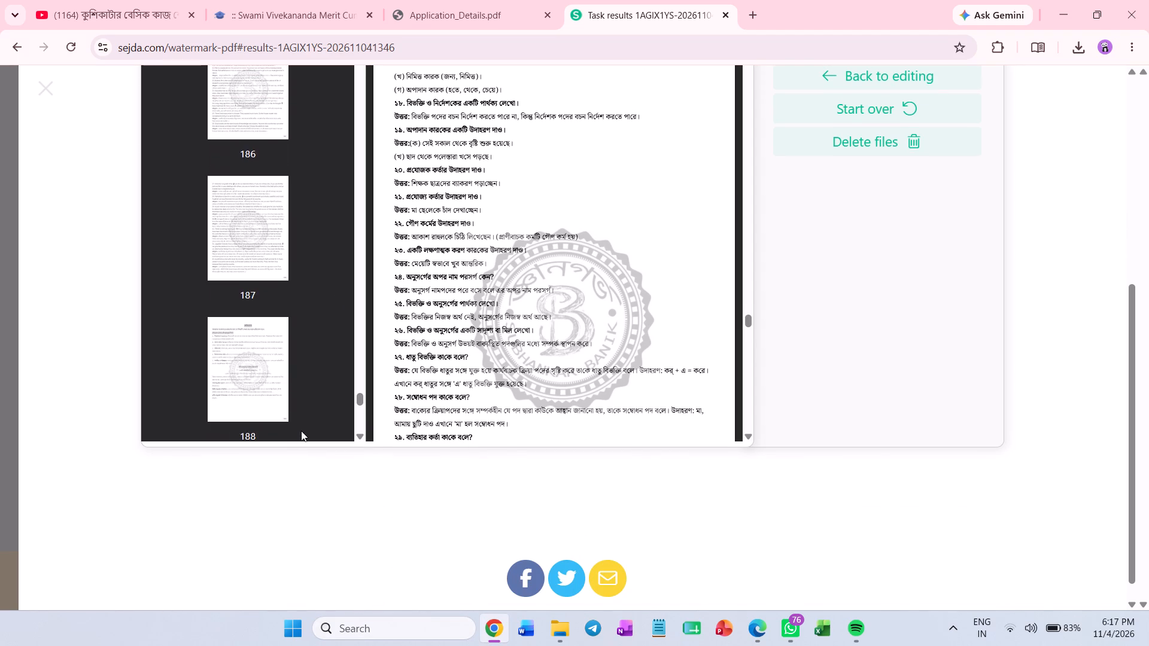
scroll(302, 431, up, 16)
scroll(302, 431, up, 5)
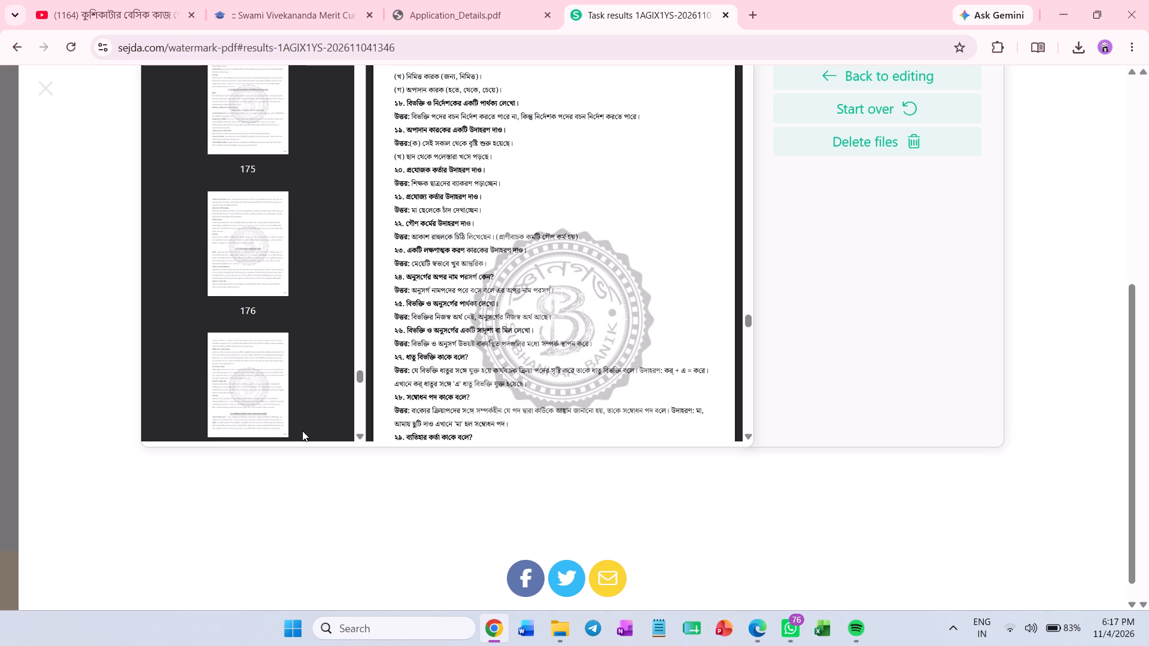
scroll(302, 431, up, 8)
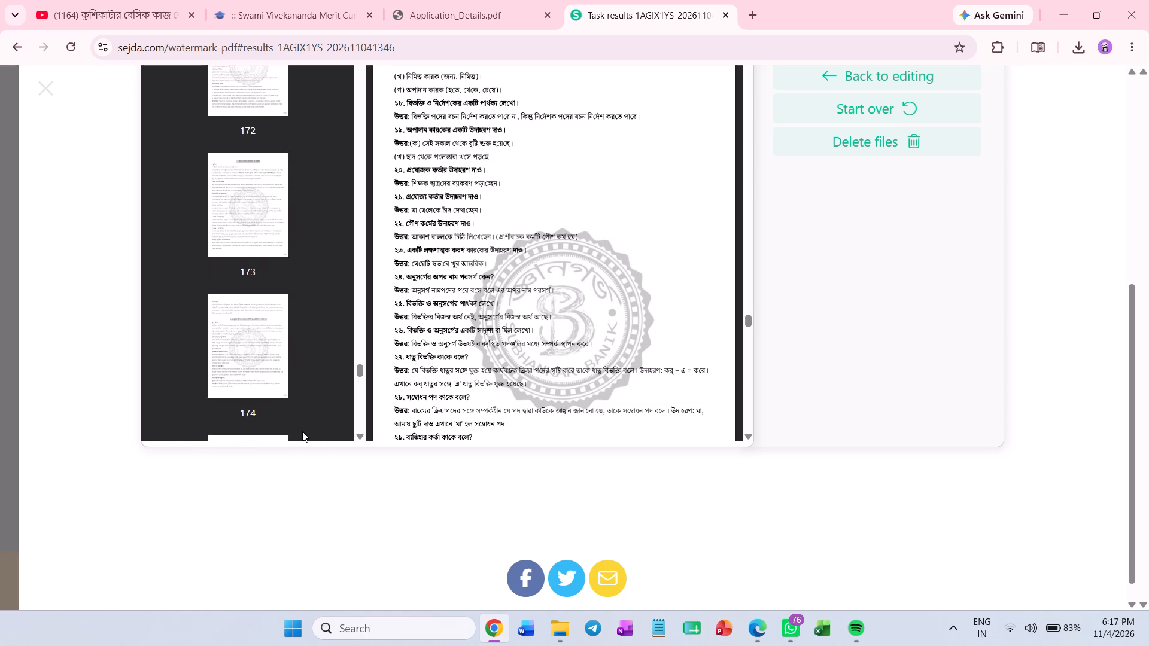
Continue inspecting the page thumbnails backward from page 172 to page 158 for the seal watermark.
scroll(302, 431, up, 17)
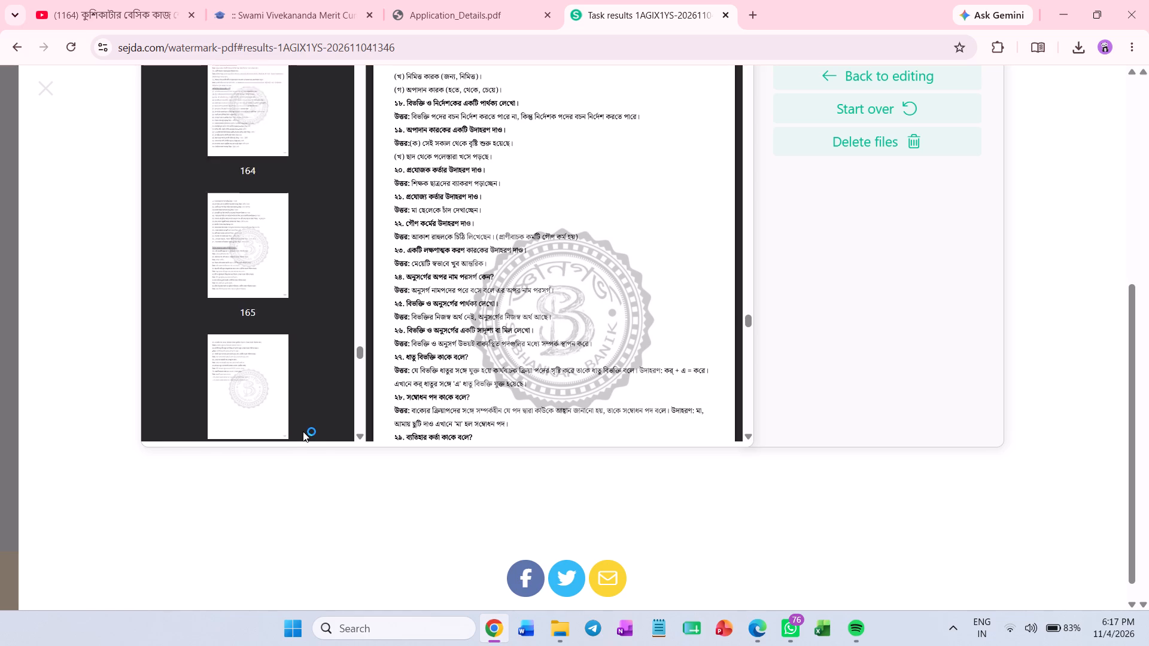
scroll(303, 431, up, 3)
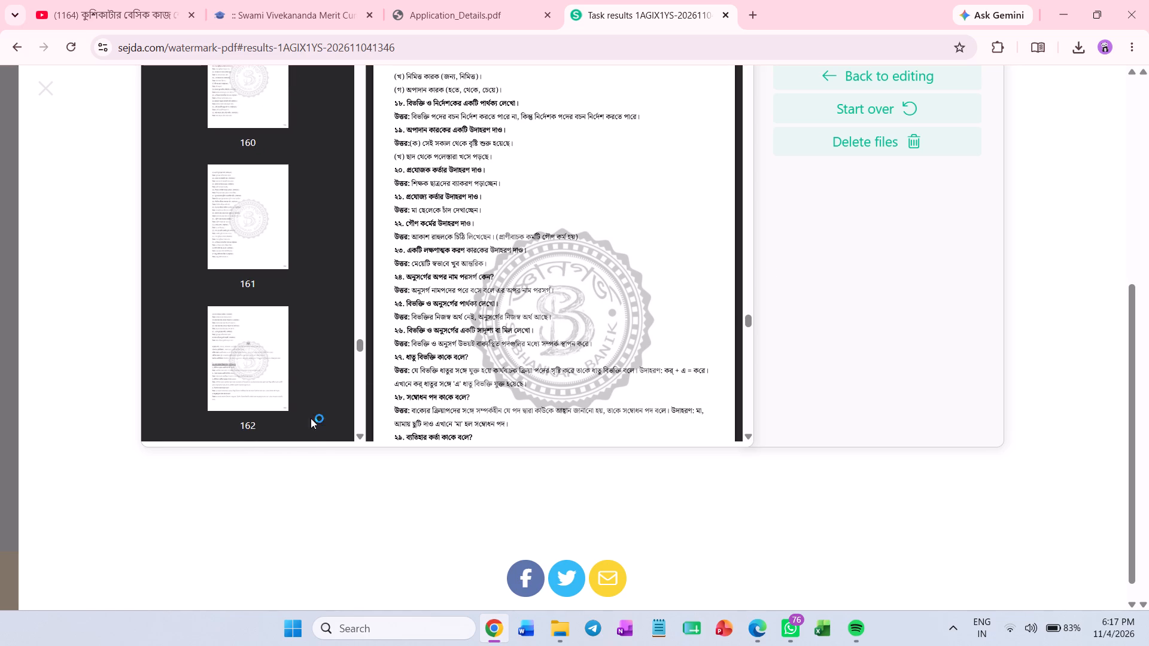
scroll(93, 375, up, 3)
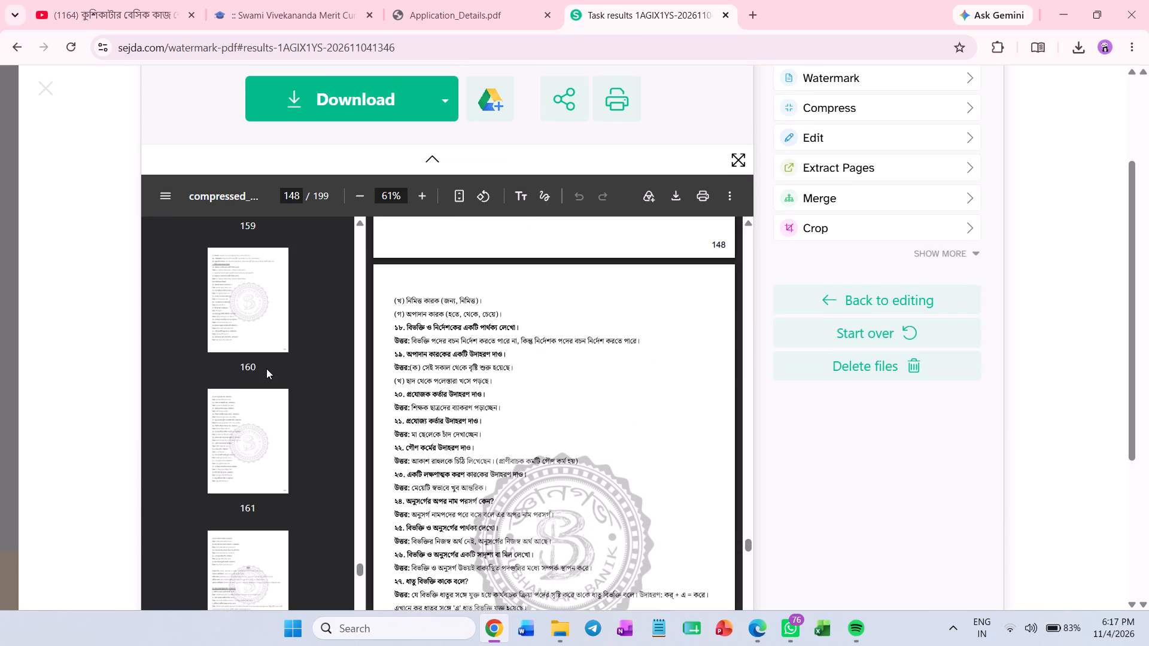
scroll(266, 368, up, 3)
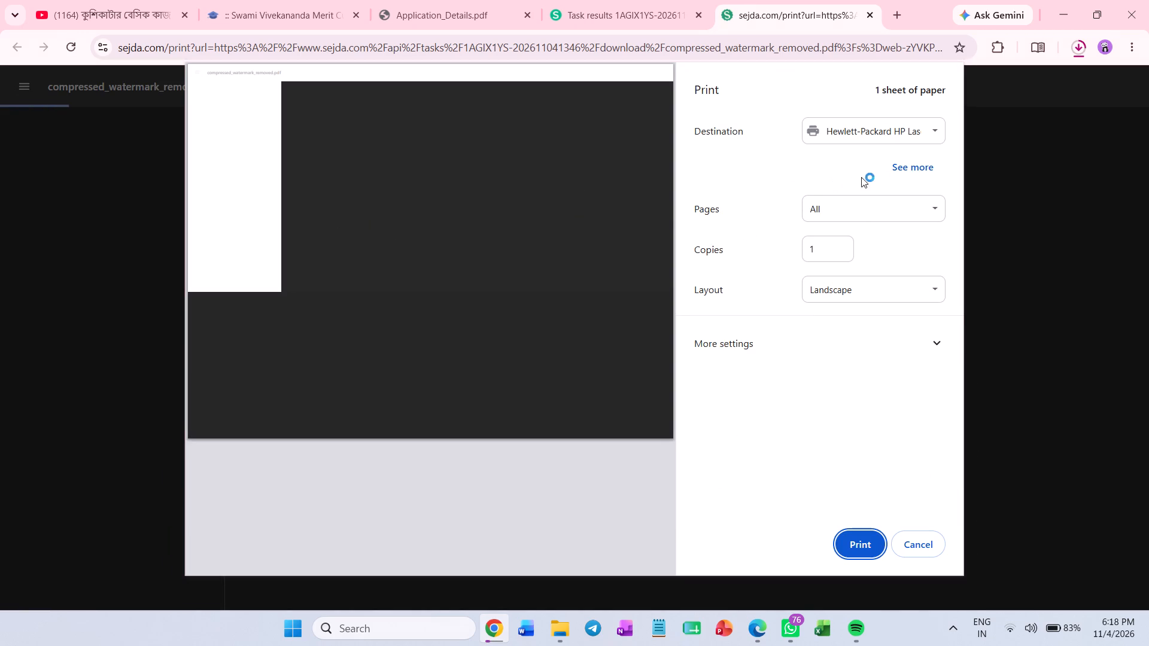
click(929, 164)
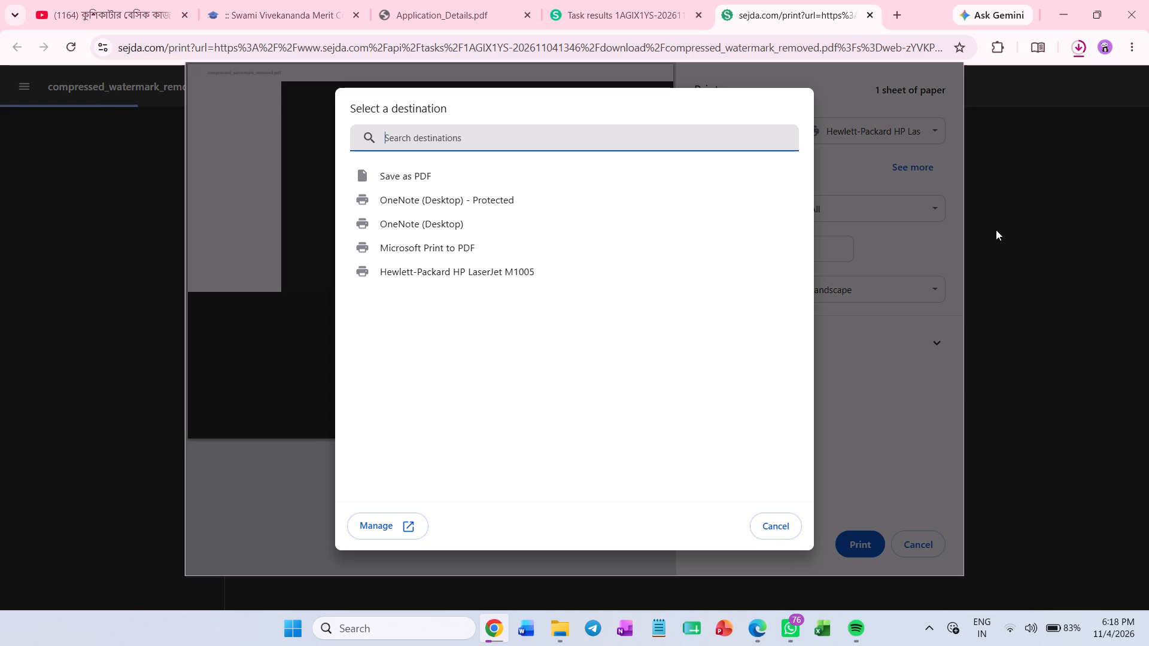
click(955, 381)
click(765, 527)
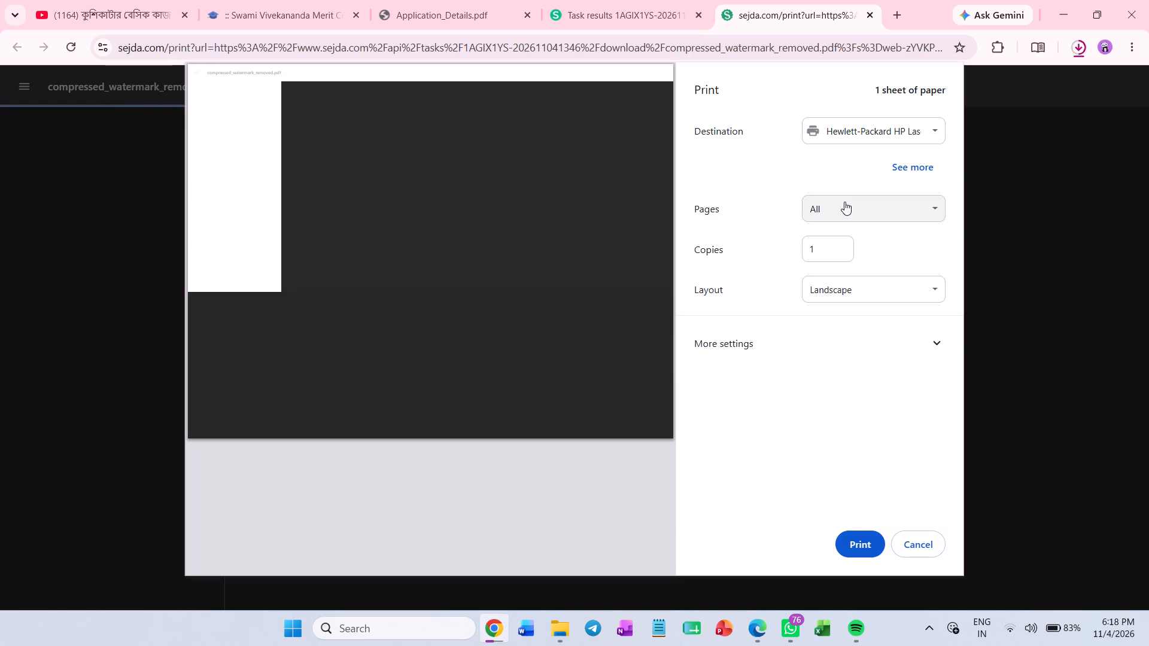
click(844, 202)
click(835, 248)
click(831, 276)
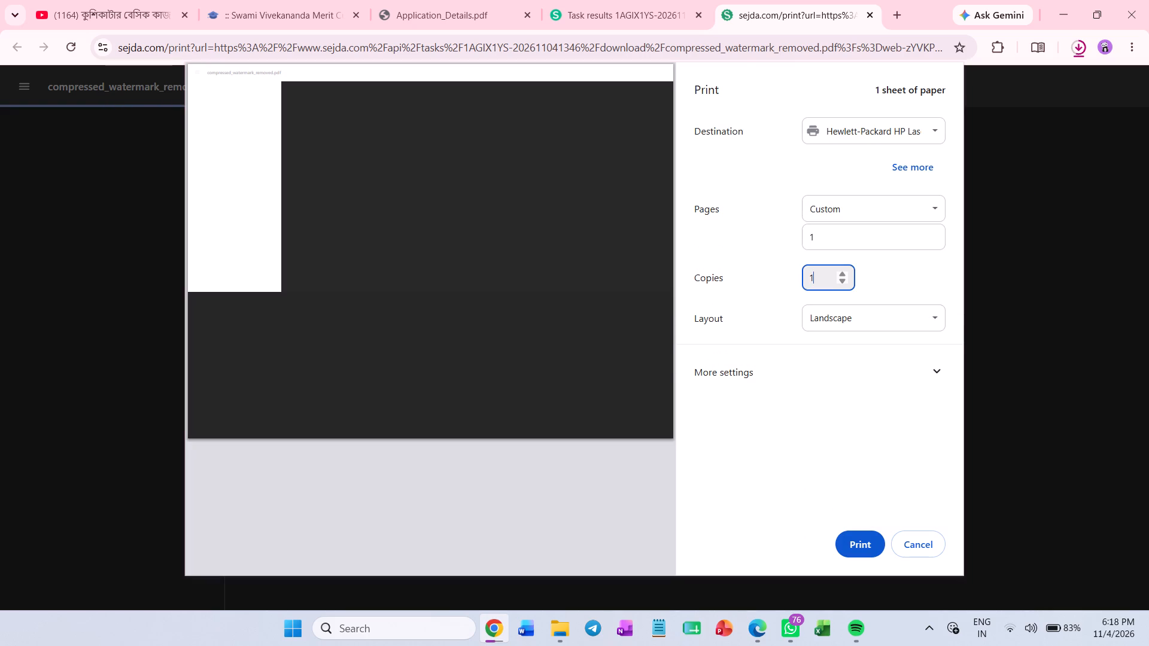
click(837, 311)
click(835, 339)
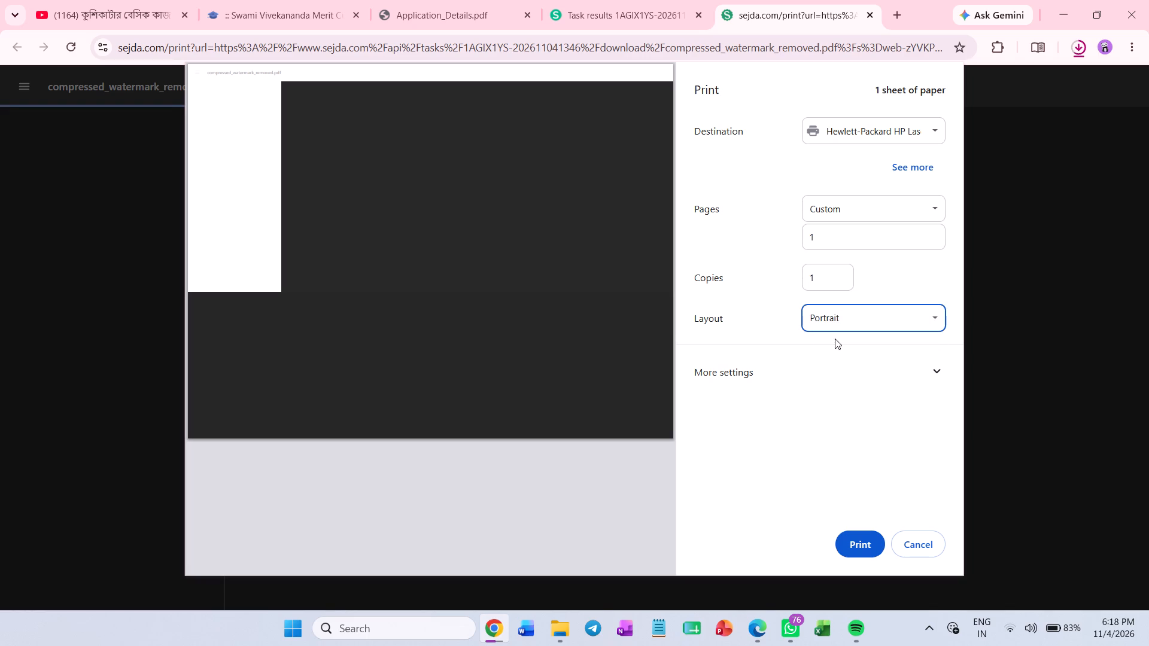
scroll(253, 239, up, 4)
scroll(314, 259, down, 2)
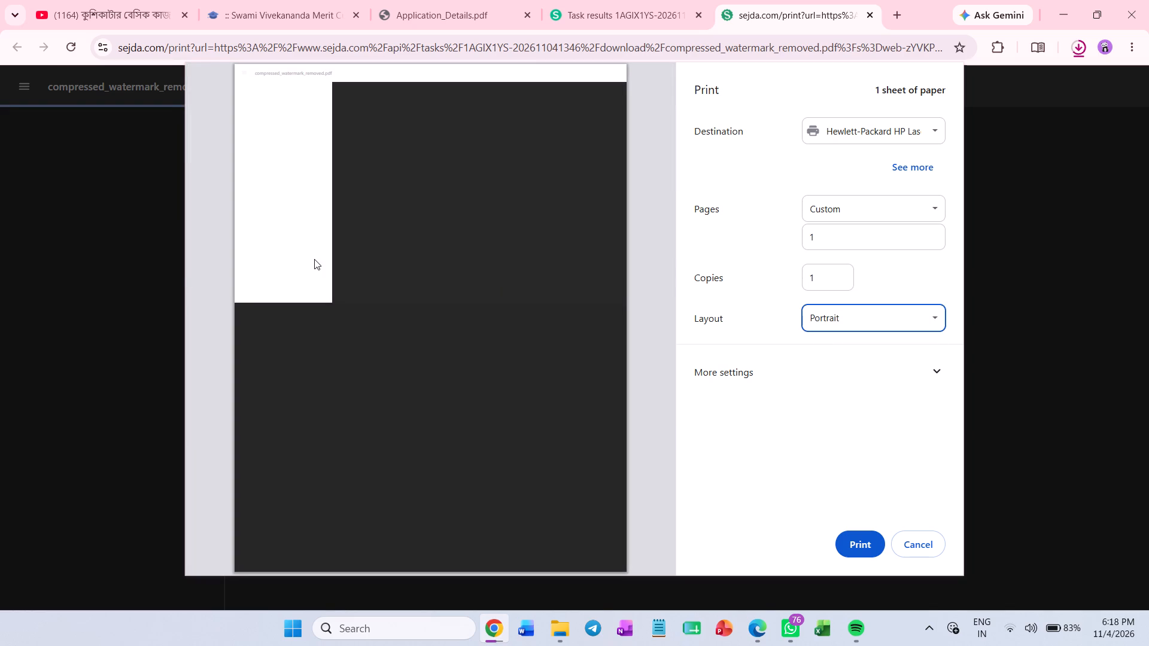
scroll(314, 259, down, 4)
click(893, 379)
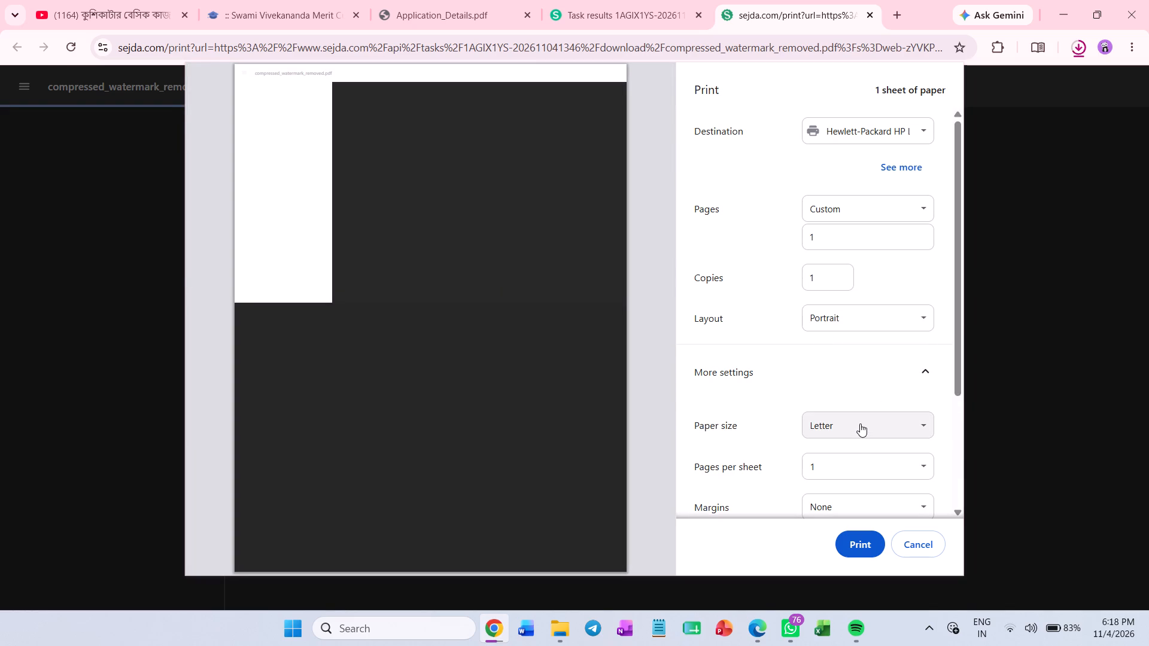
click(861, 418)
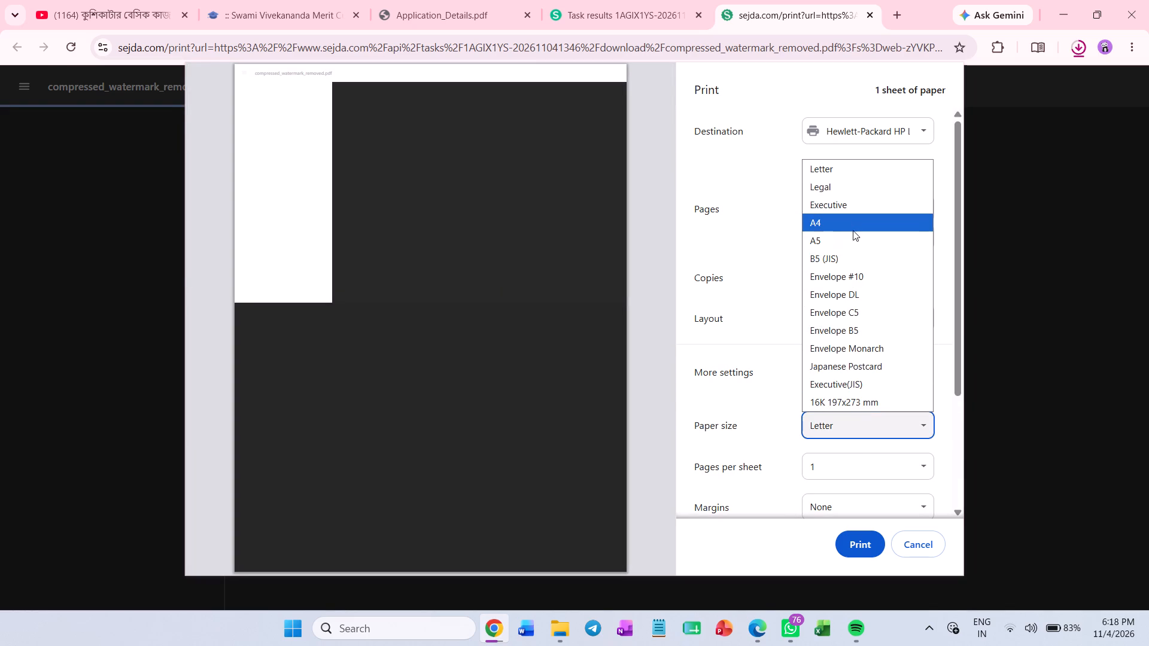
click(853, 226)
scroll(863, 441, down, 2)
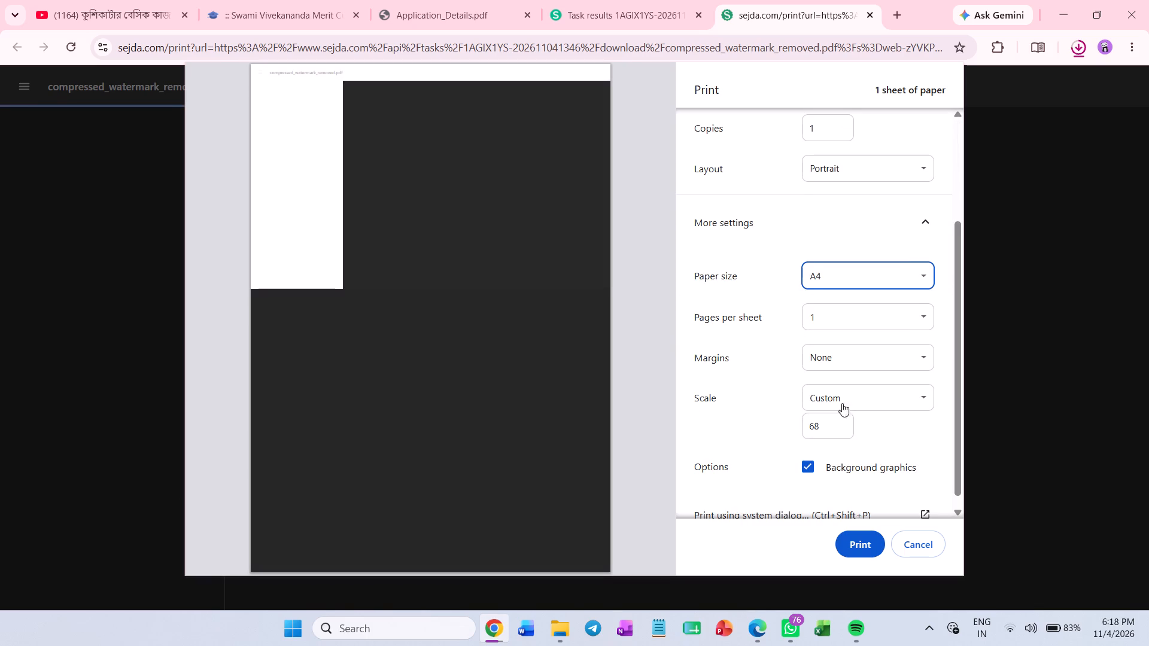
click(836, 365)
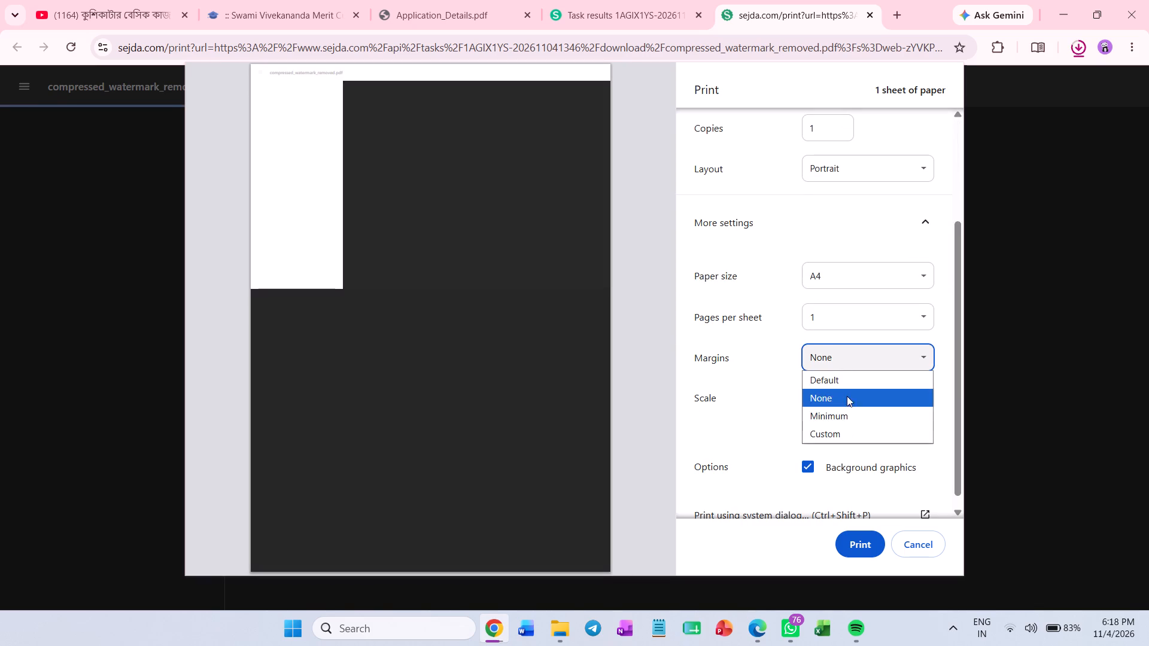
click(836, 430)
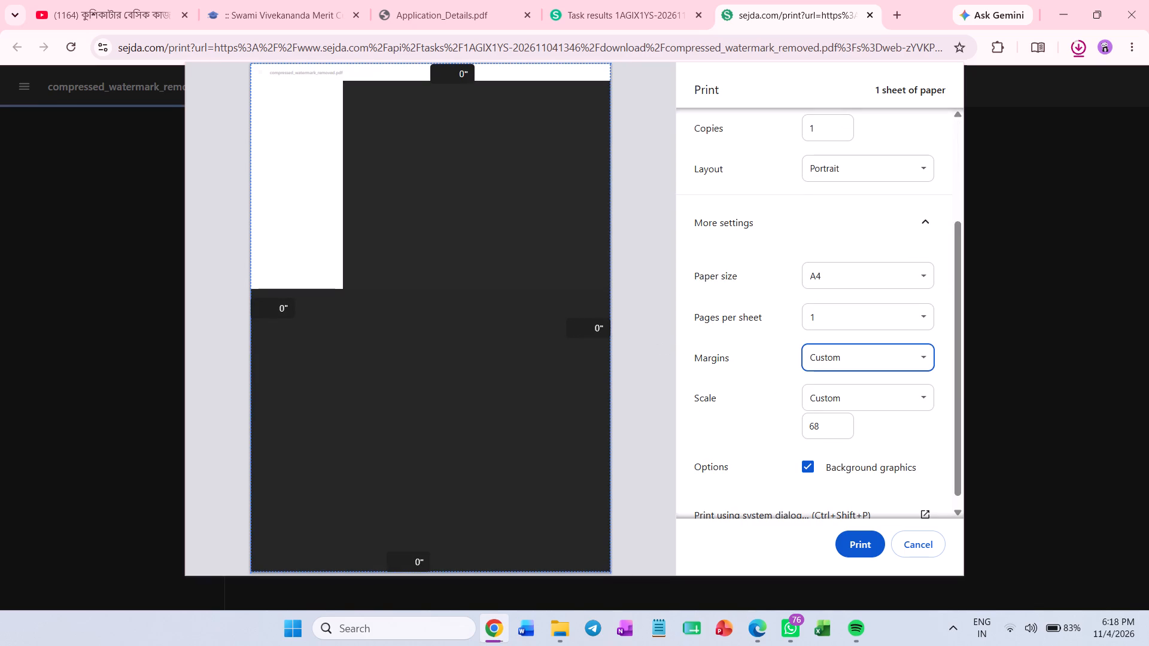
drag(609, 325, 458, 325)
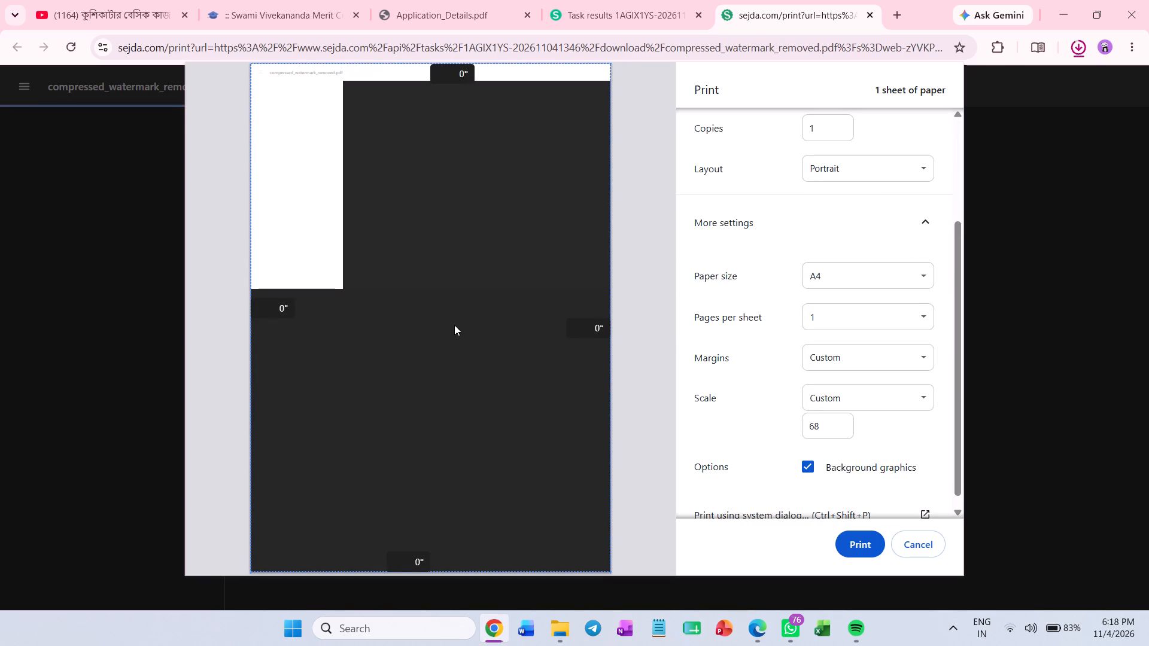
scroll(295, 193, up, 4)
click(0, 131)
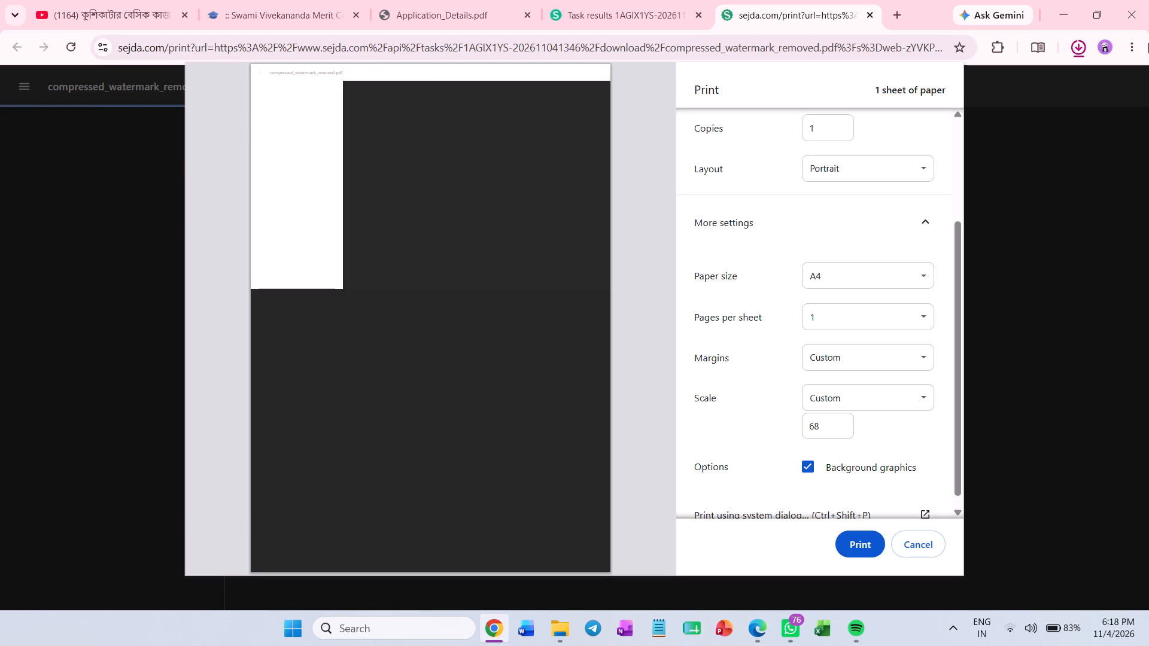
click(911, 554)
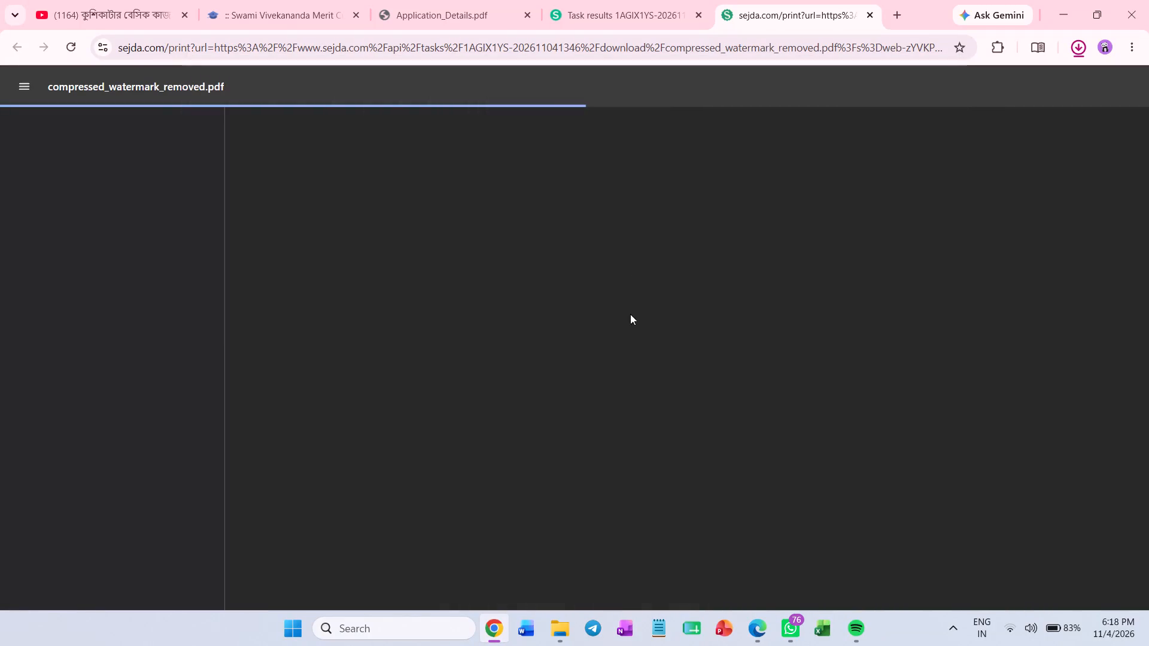
Switch to Downloads in File Explorer and move compressed_watermark_removed.pdf into the others folder, replacing the existing file of that name.
click(612, 17)
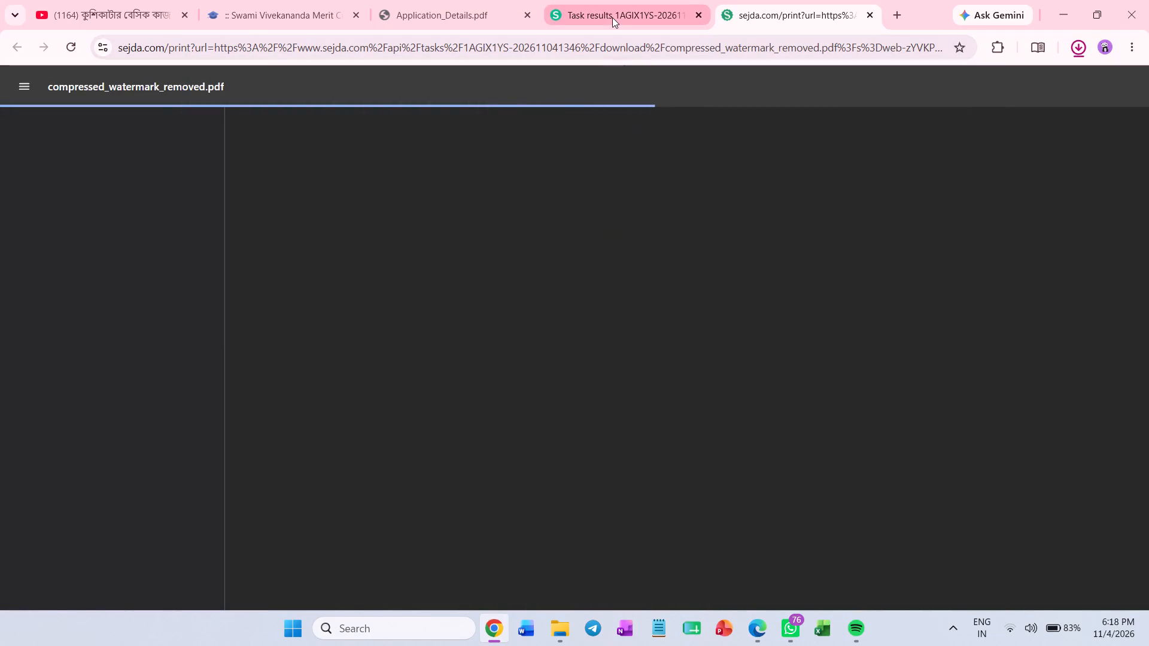
click(1083, 56)
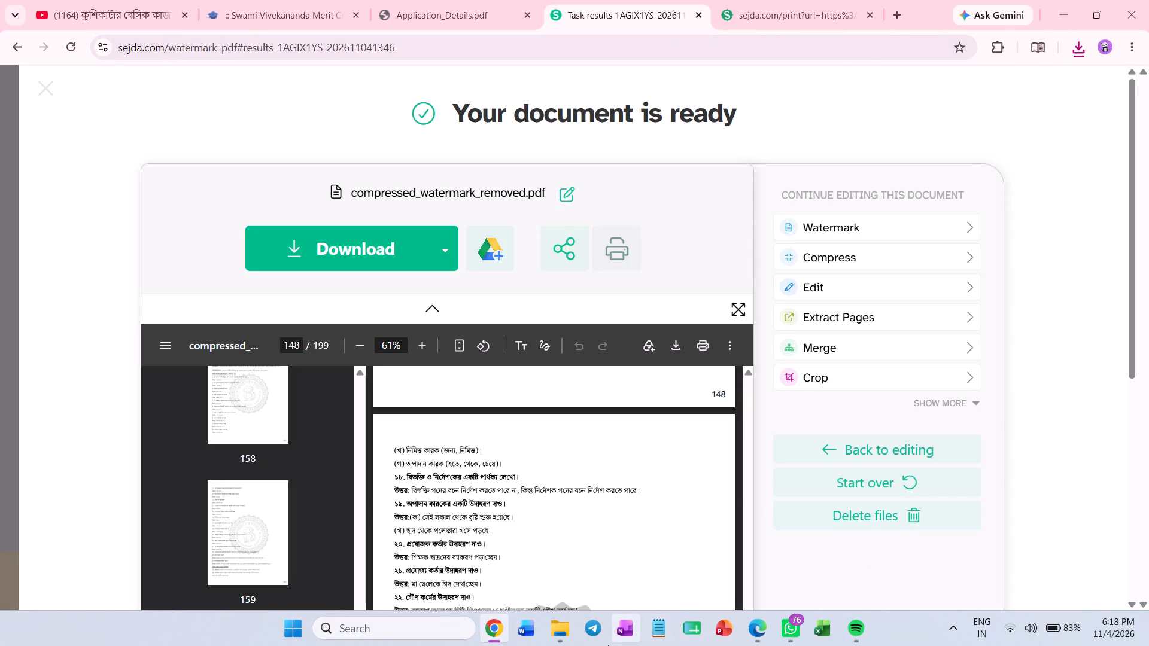
click(549, 643)
click(627, 543)
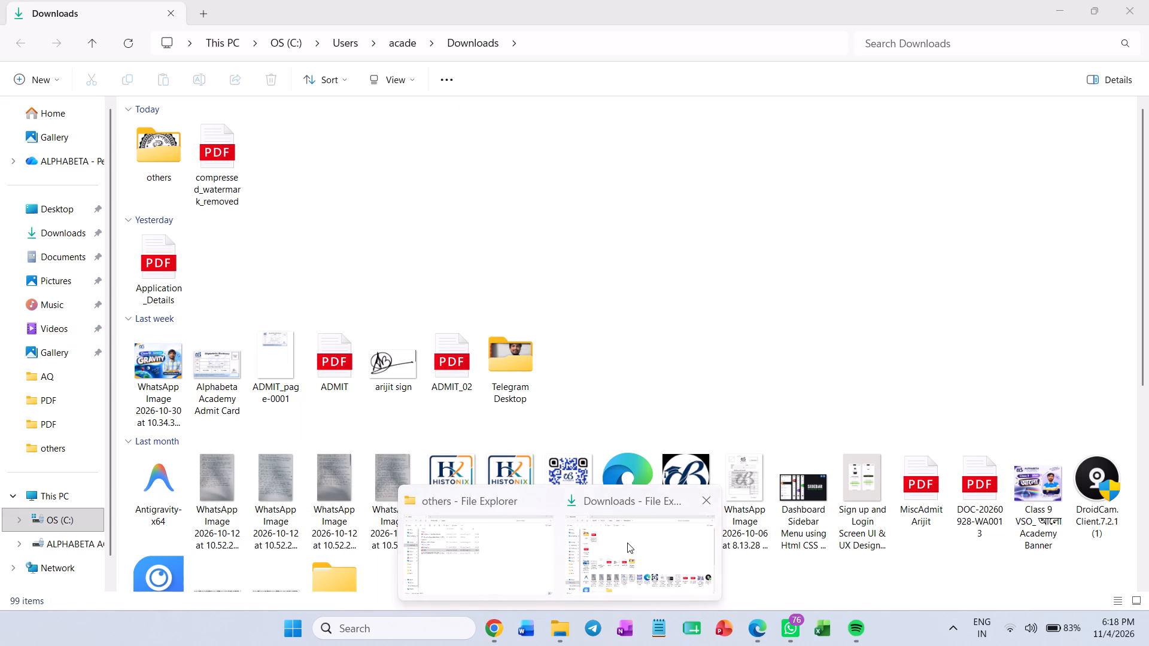
drag(215, 171, 213, 172)
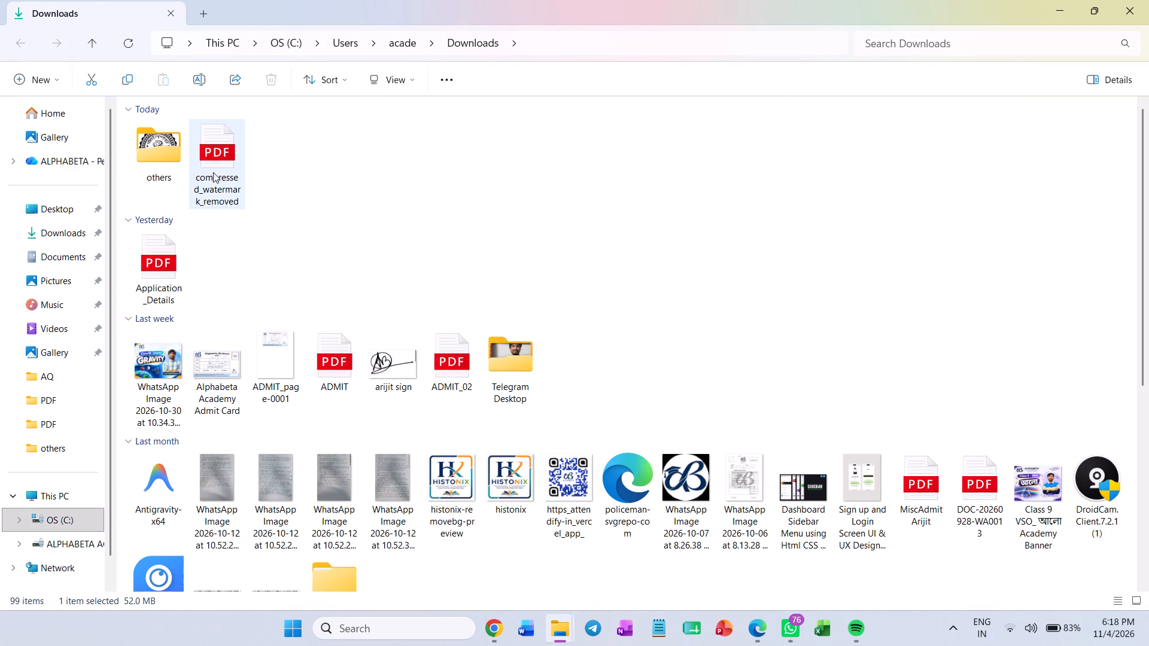
drag(213, 172, 145, 162)
double_click(145, 157)
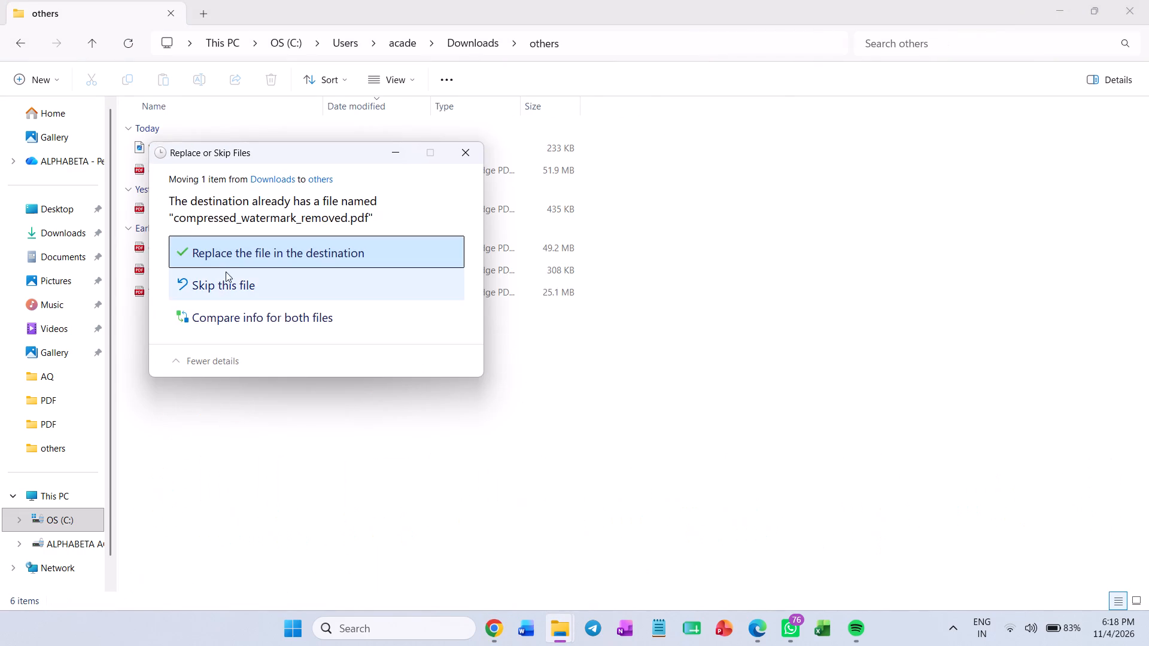
click(226, 251)
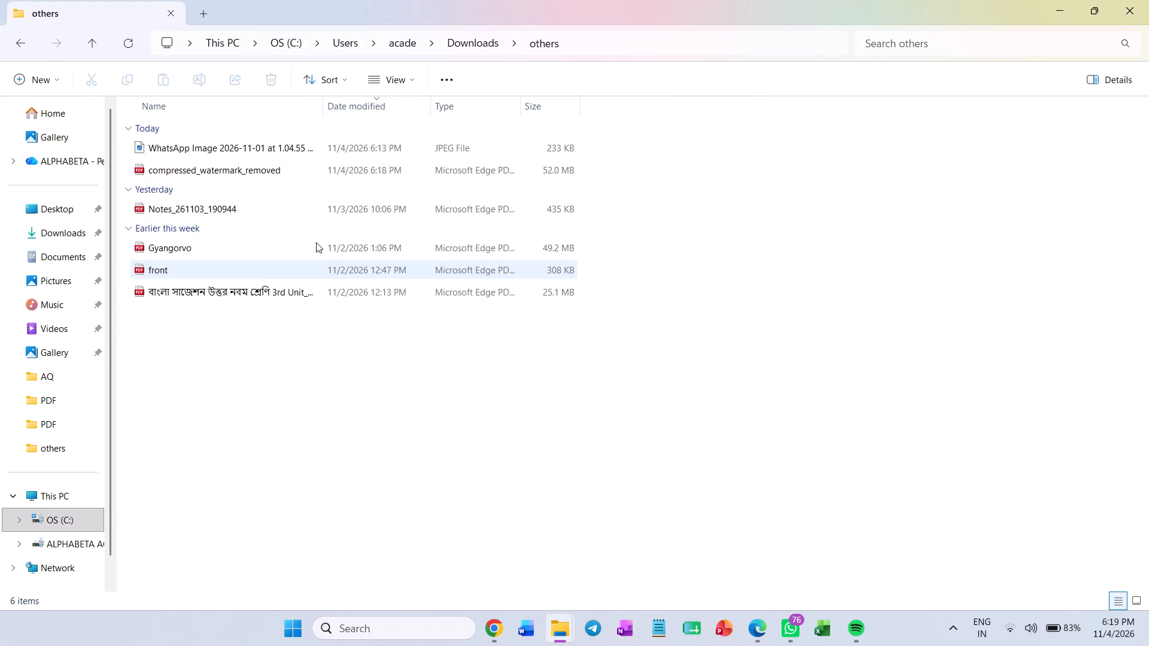
Open compressed_watermark_removed.pdf from the others folder in Edge and examine the seal watermark on its first pages.
click(158, 164)
click(158, 164)
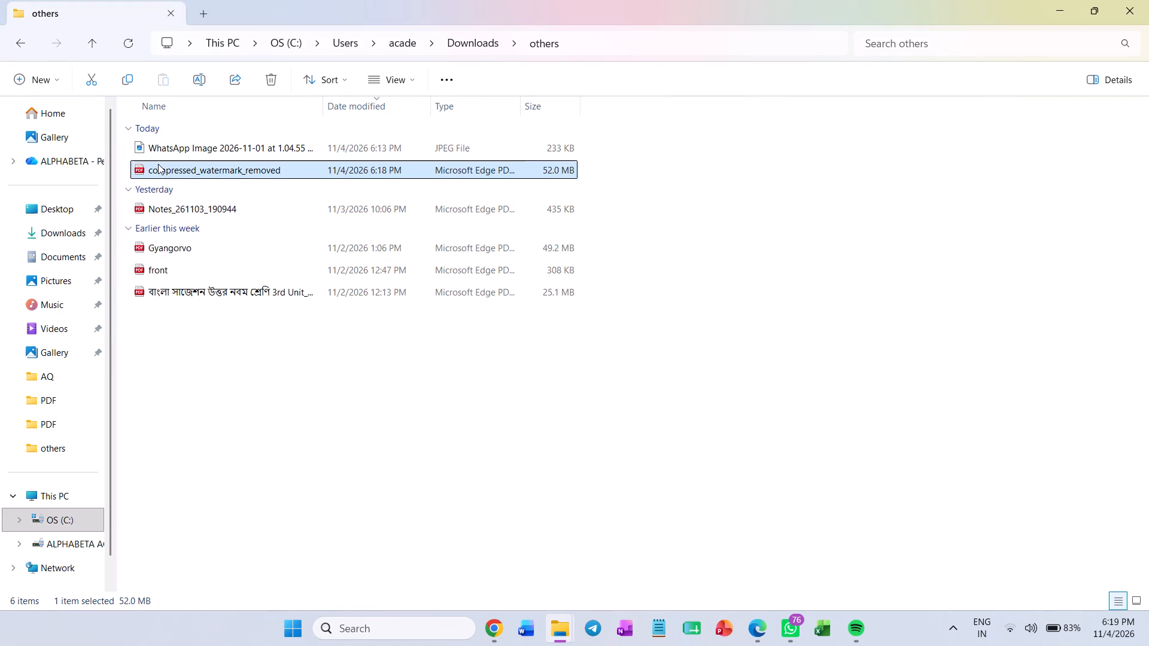
click(417, 184)
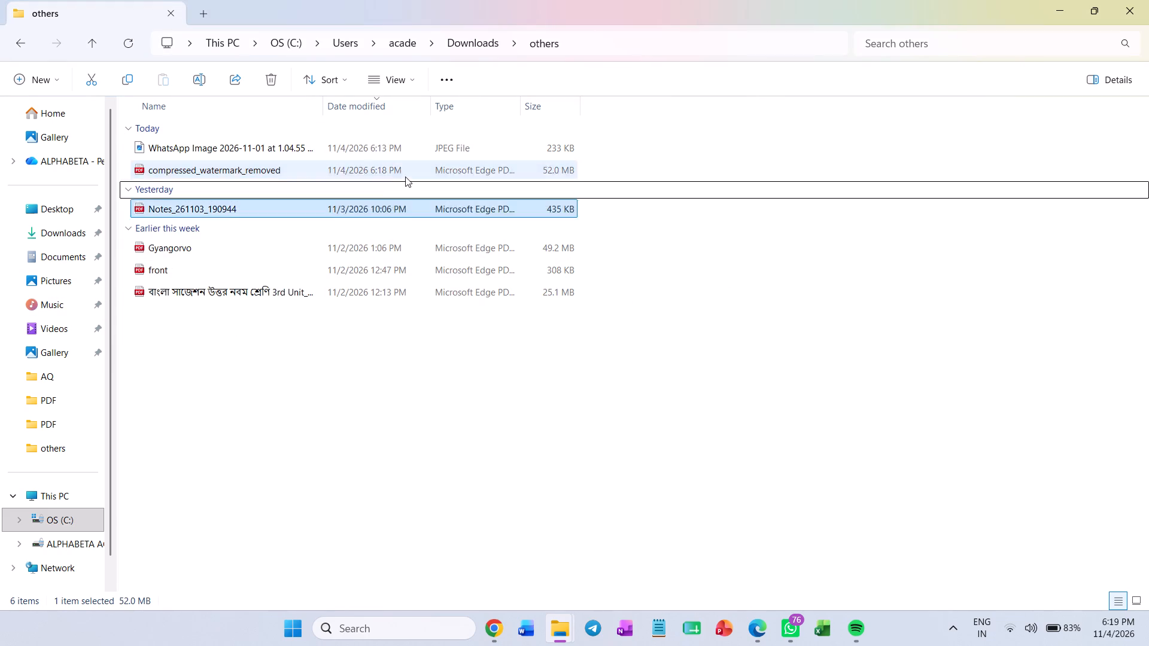
double_click(385, 166)
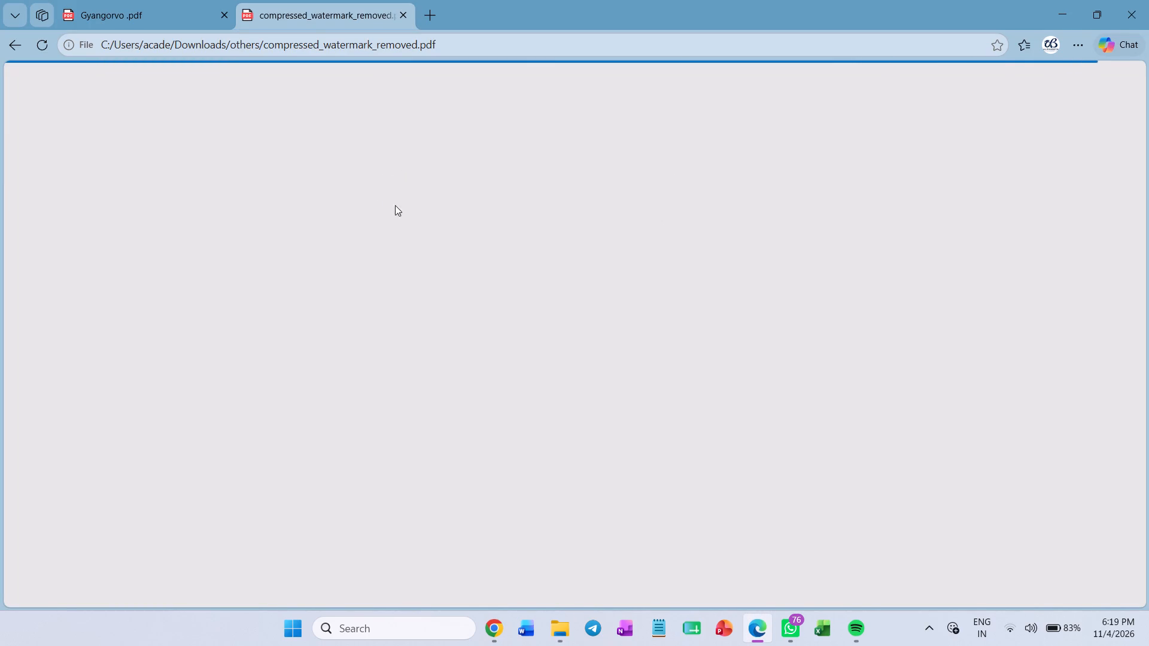
scroll(422, 246, down, 1)
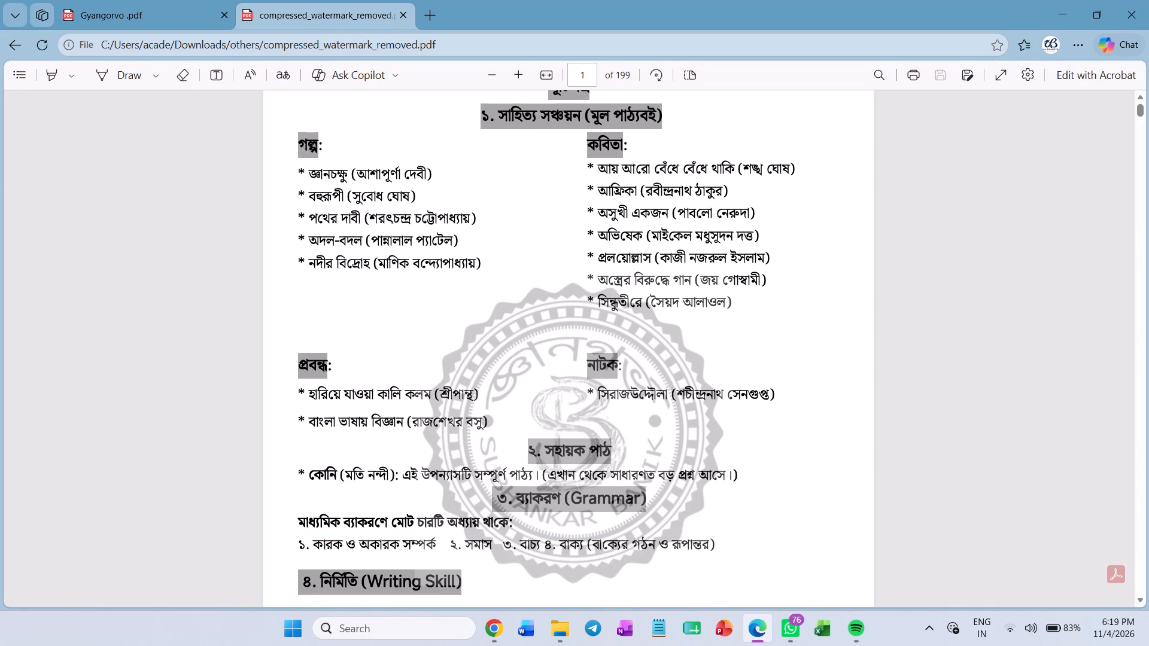
scroll(419, 263, up, 1)
scroll(419, 263, down, 2)
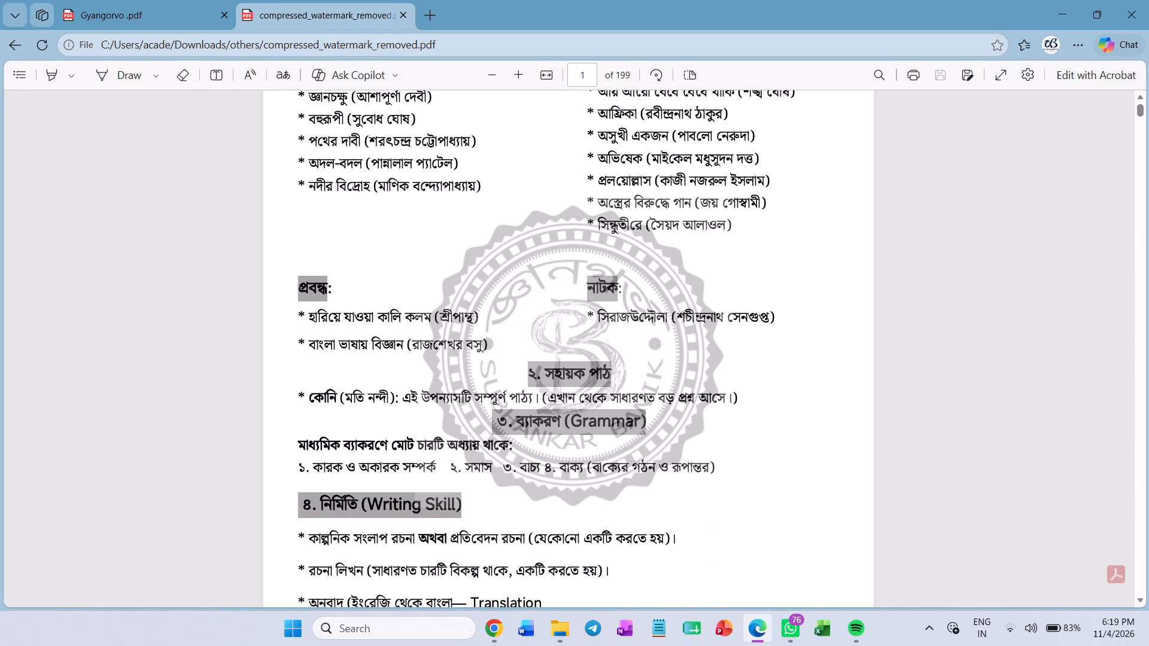
scroll(419, 263, down, 2)
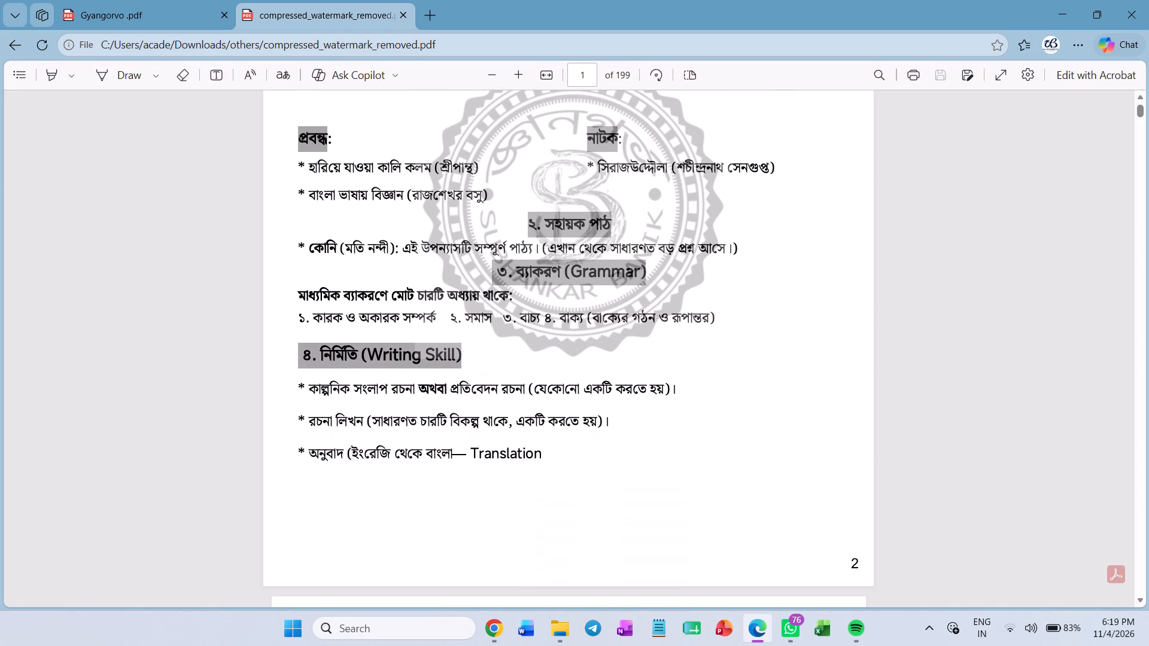
scroll(419, 263, down, 1)
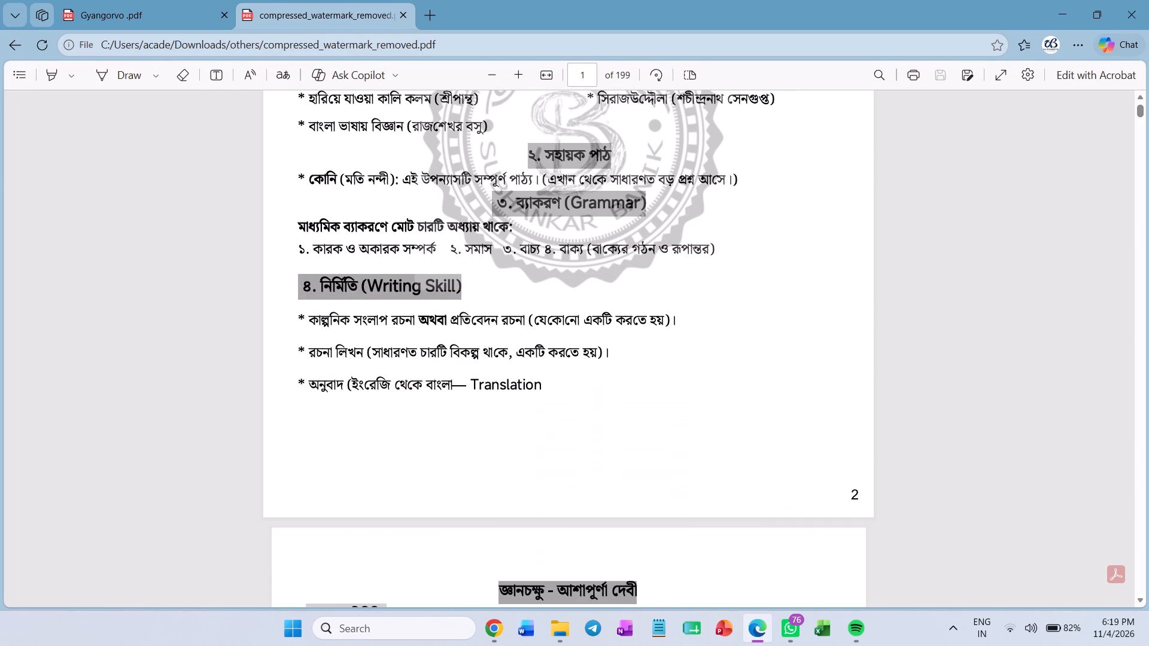
scroll(417, 269, down, 2)
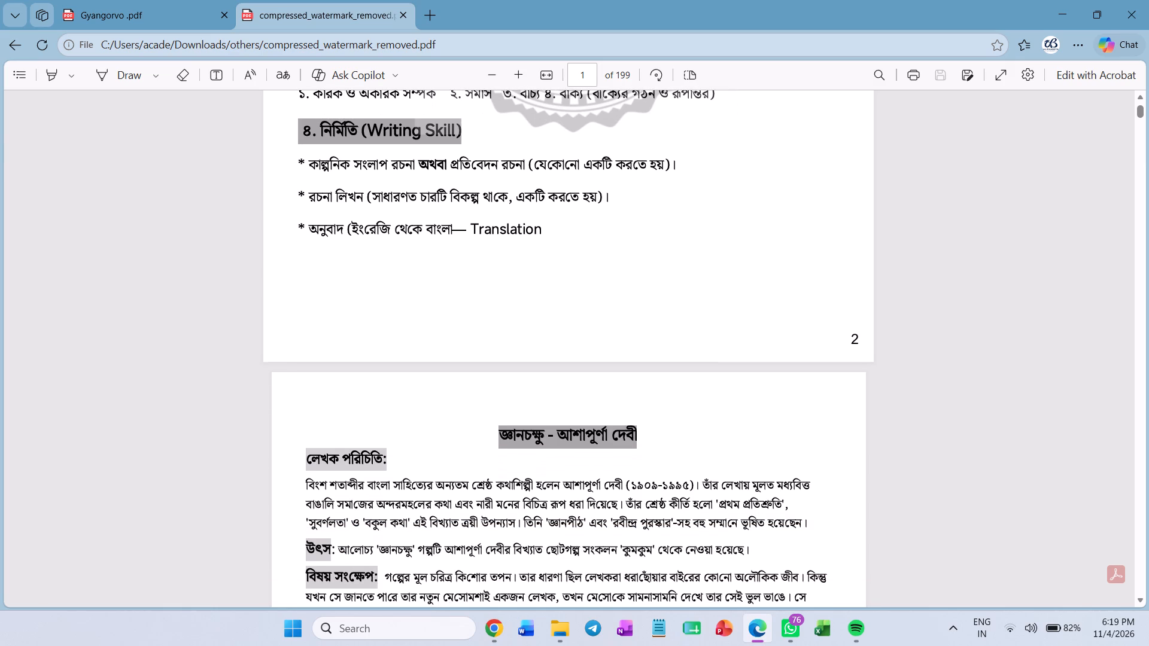
Continue examining the seal watermark page by page through page 4 of compressed_watermark_removed.pdf.
scroll(417, 269, down, 4)
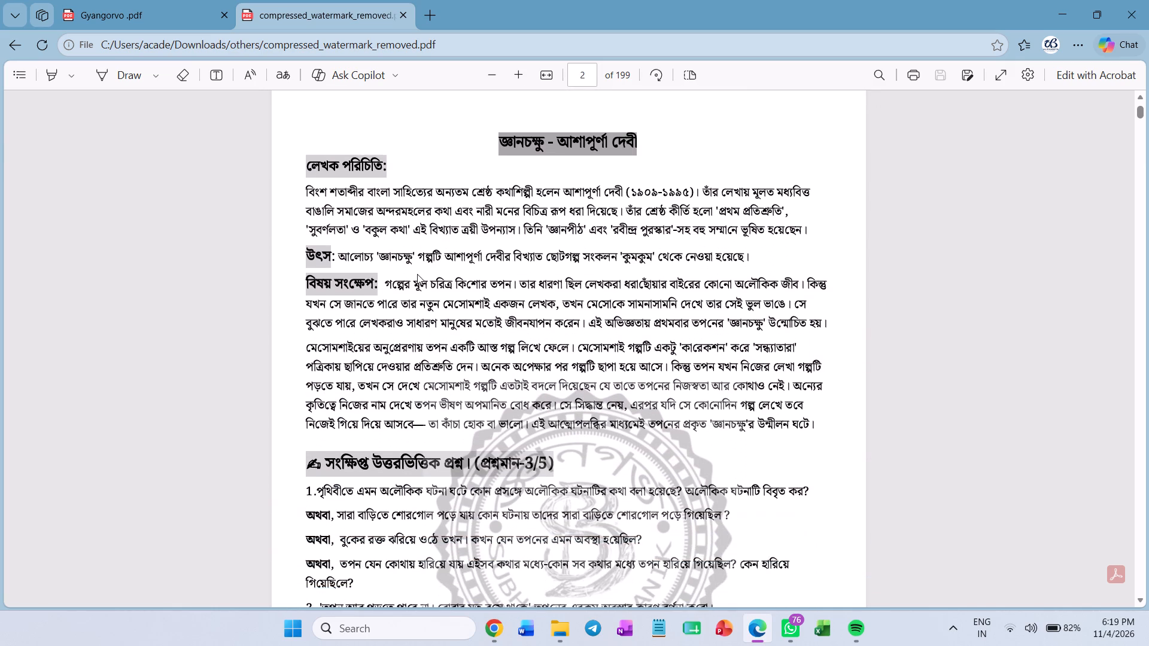
scroll(417, 274, down, 1)
scroll(417, 274, up, 3)
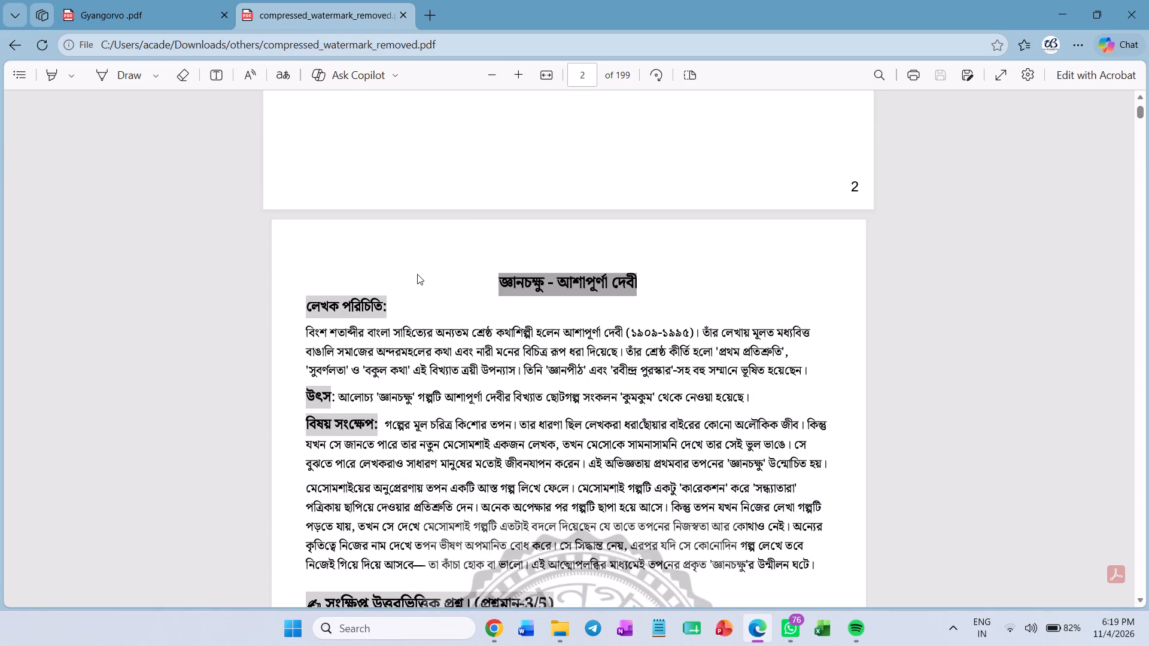
scroll(417, 274, down, 6)
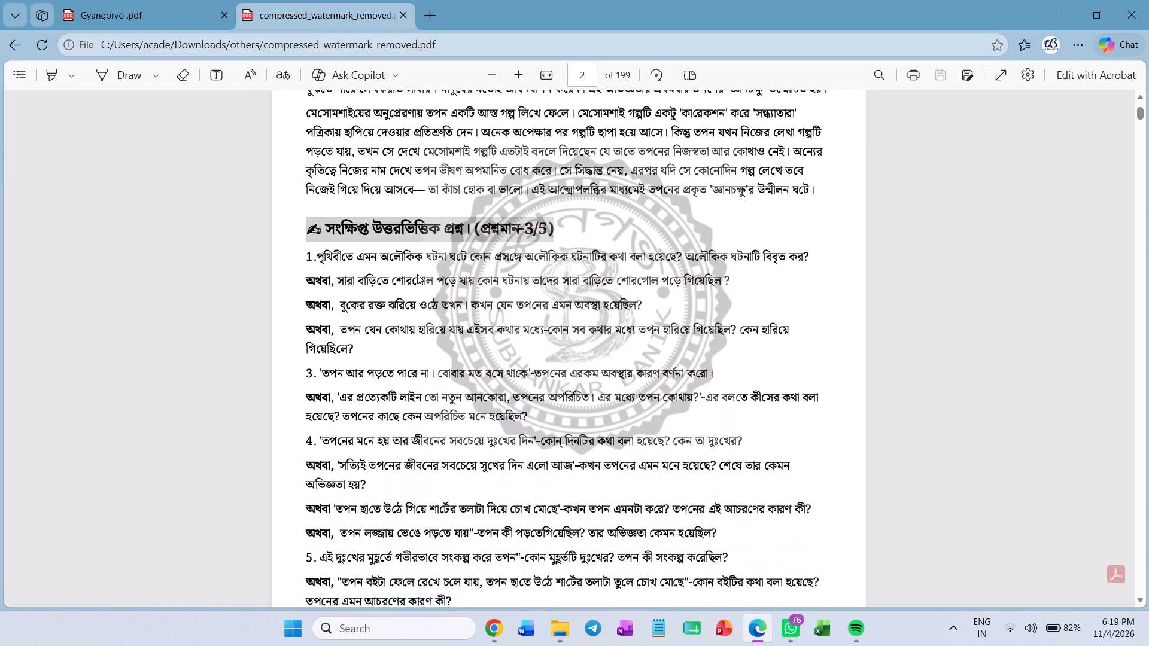
scroll(417, 274, down, 5)
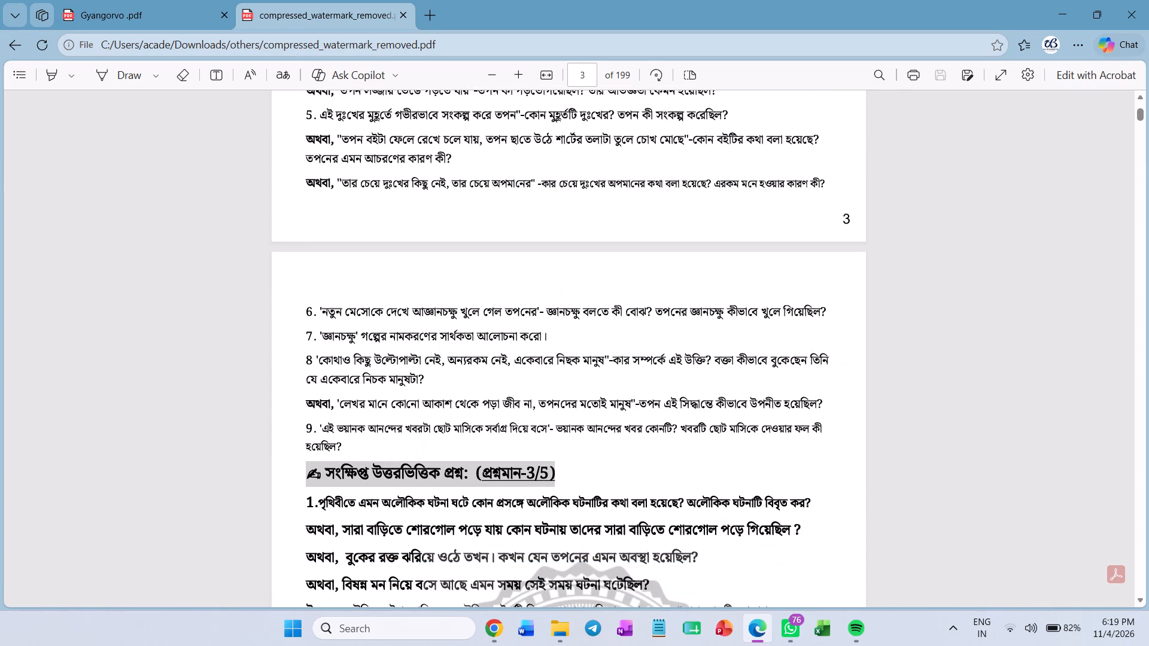
scroll(417, 275, down, 9)
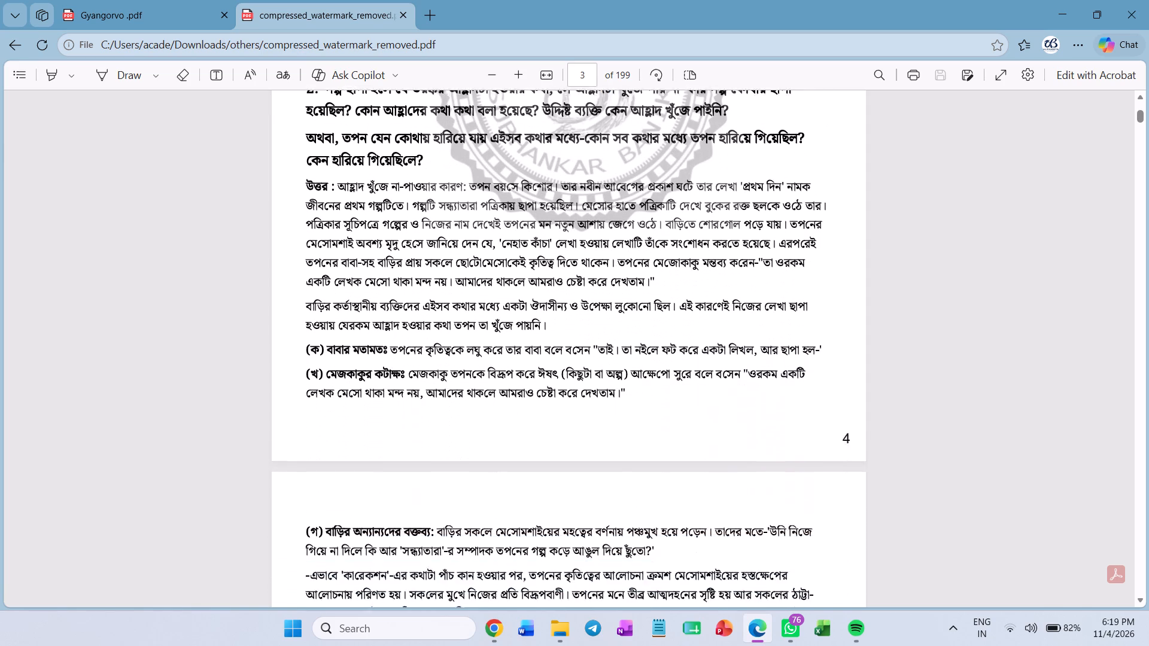
scroll(421, 274, down, 8)
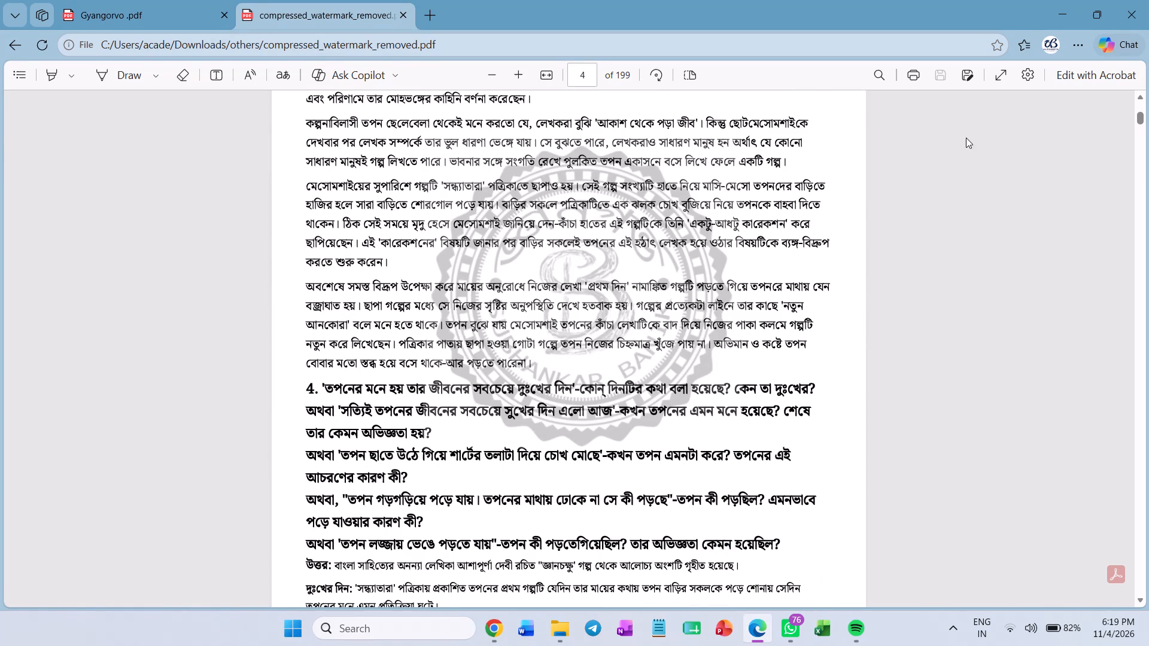
Jump ahead in the PDF to pages 11 to 14 and examine the seal watermark there.
drag(1139, 116, 1139, 132)
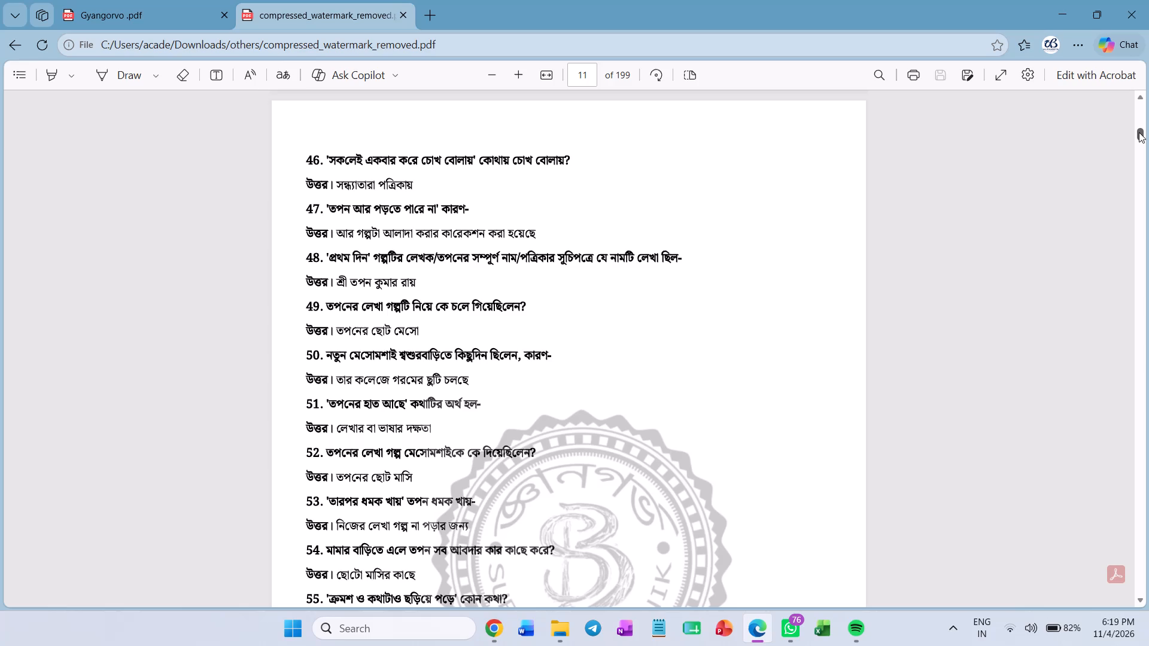
click(1139, 132)
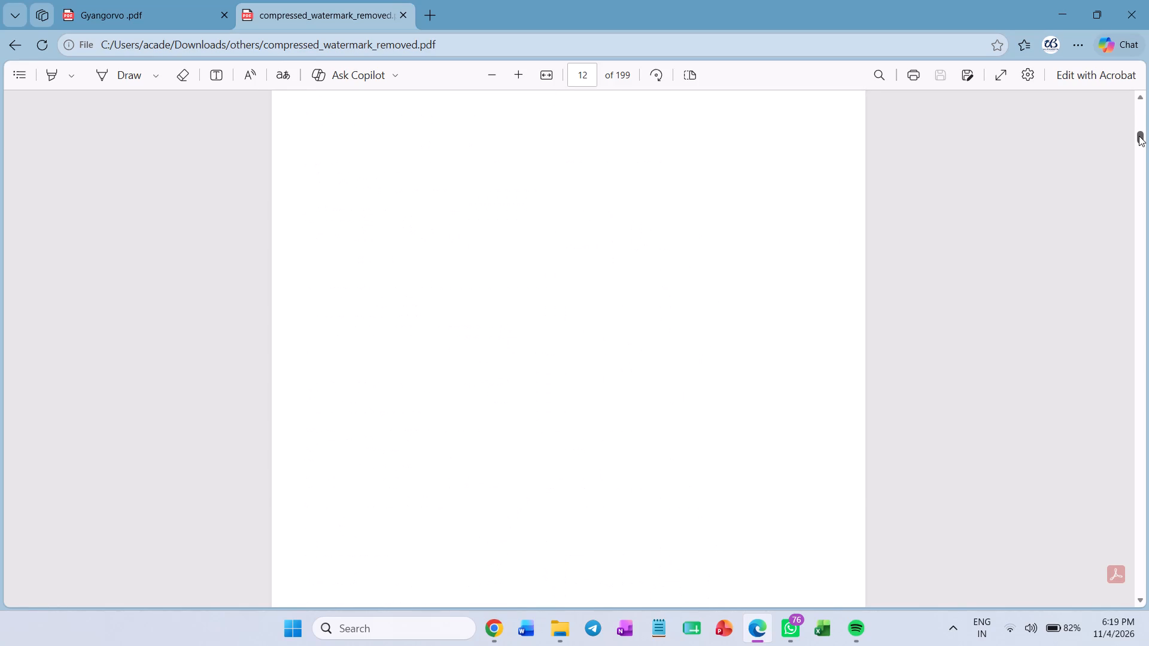
scroll(609, 373, up, 1)
scroll(609, 373, down, 3)
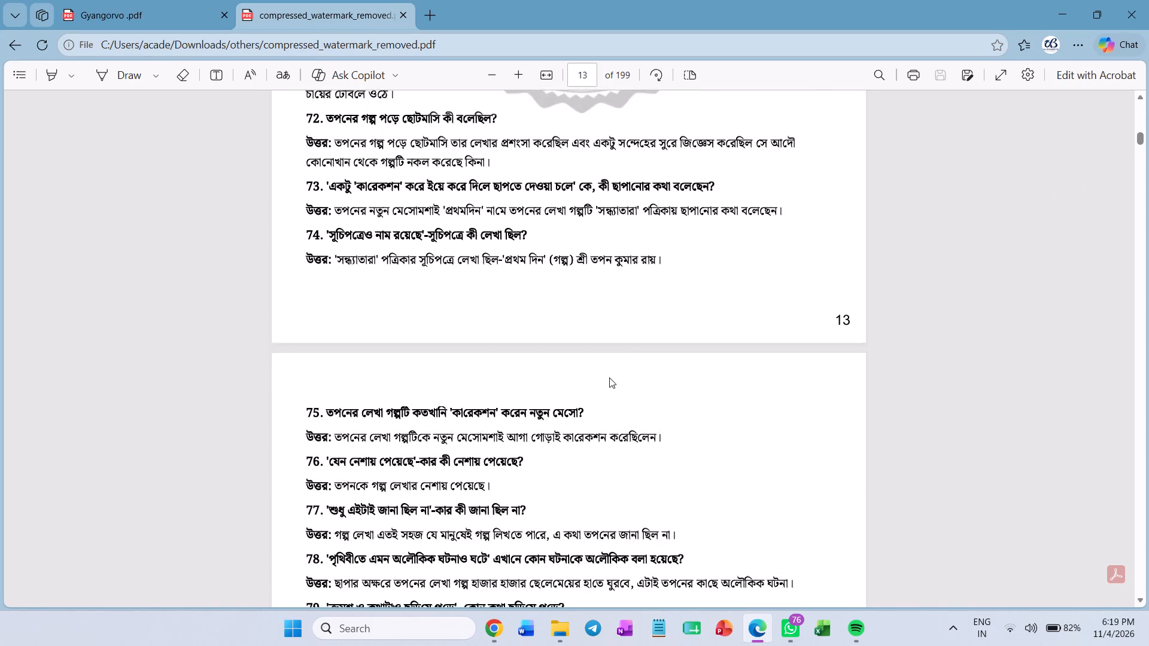
scroll(609, 377, down, 7)
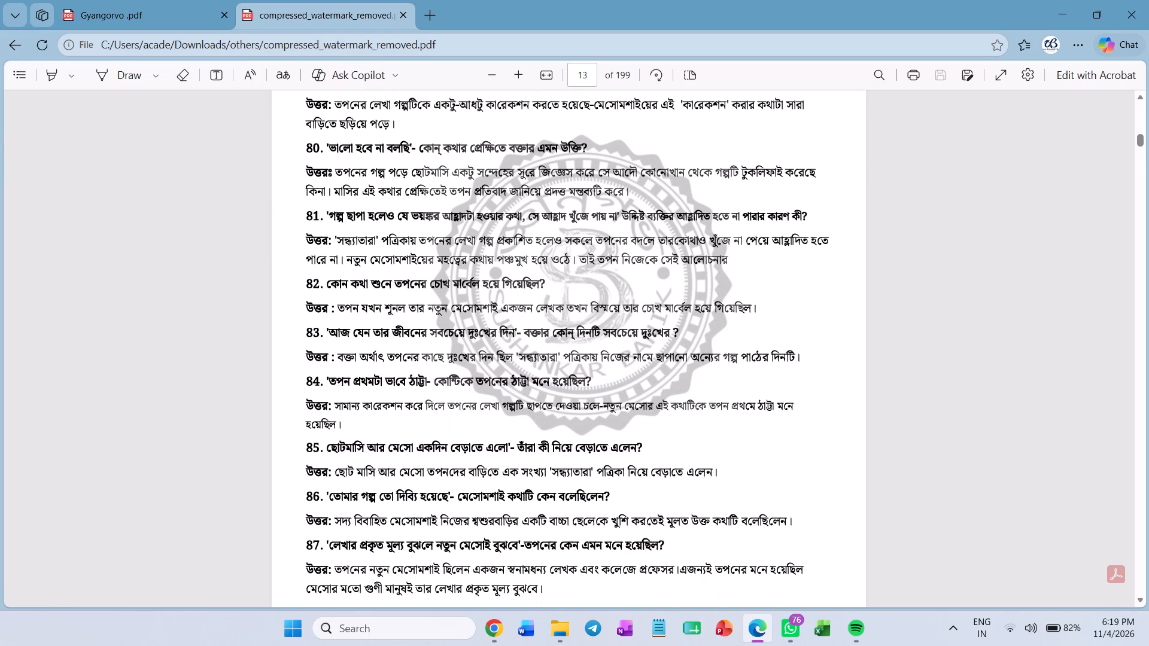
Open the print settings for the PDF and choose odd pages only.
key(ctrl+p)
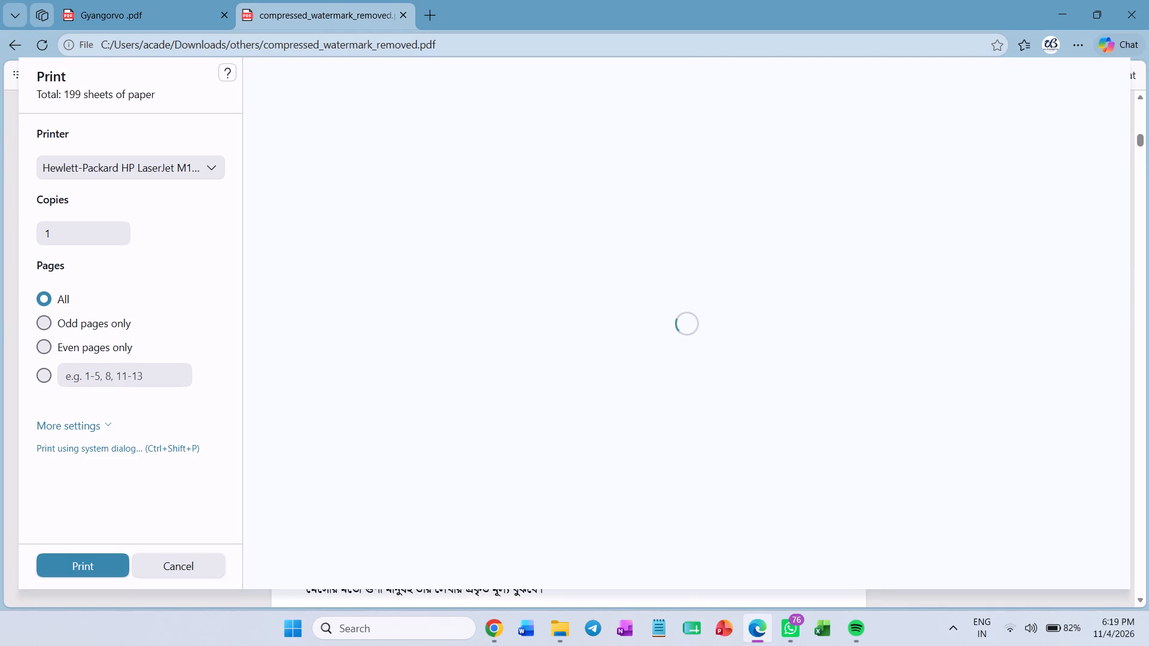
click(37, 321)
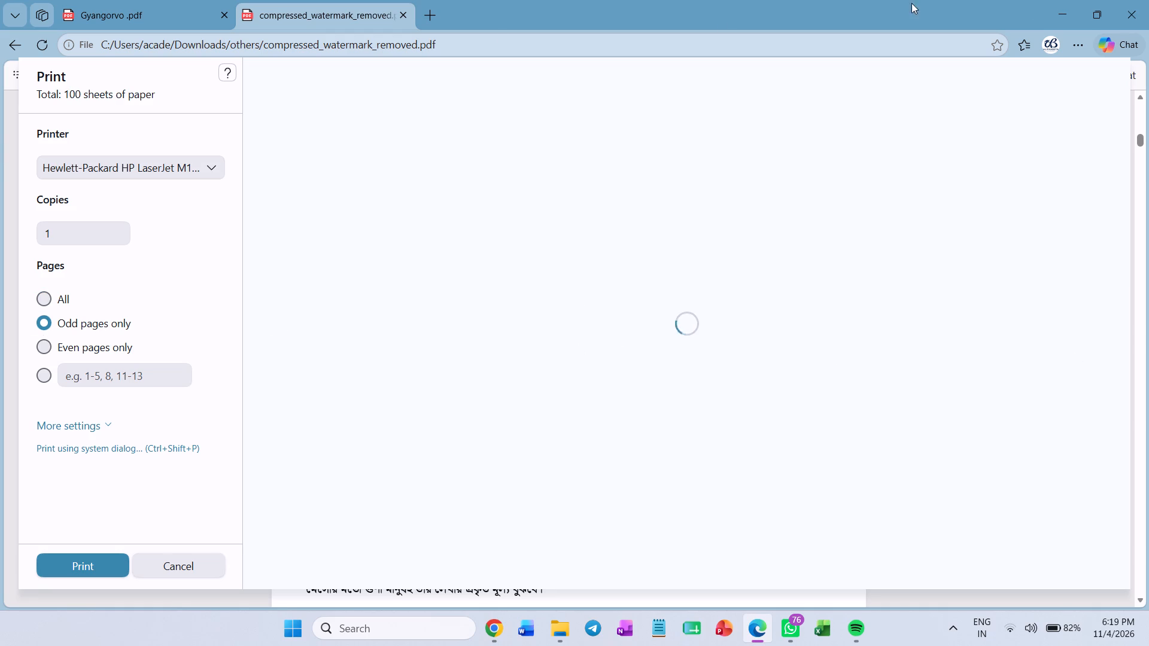
Switch to Chrome, close the Sejda print tab and search for "remove pages from pdf" to open iLovePDF's Remove pages tool.
click(425, 13)
text(re)
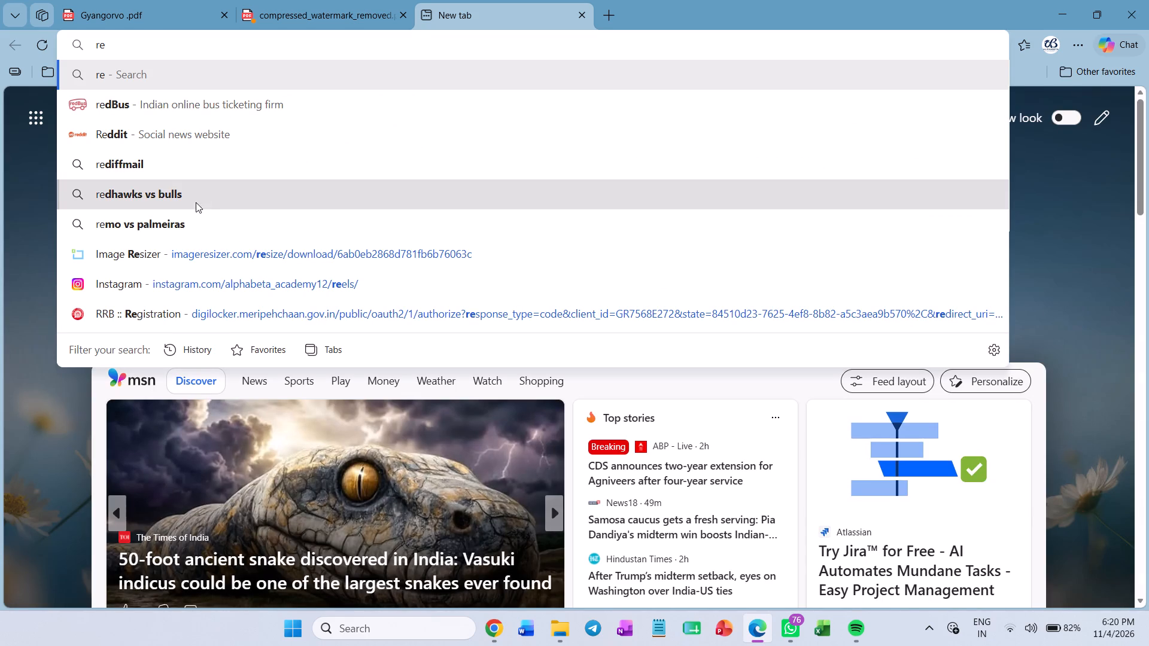
click(487, 630)
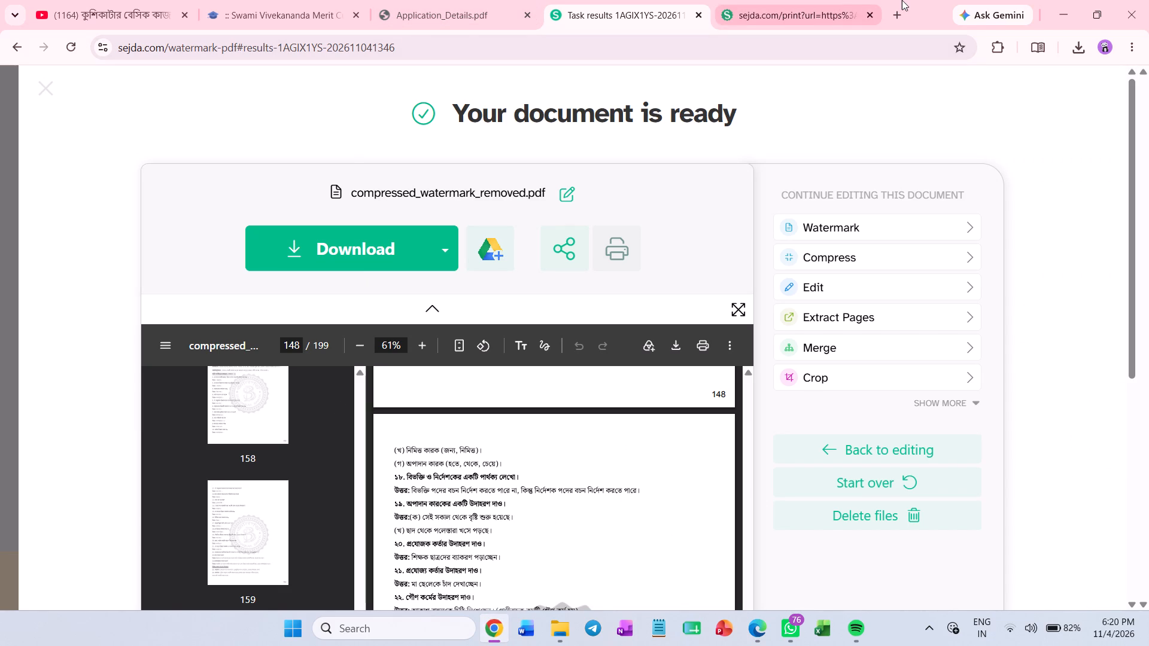
click(894, 13)
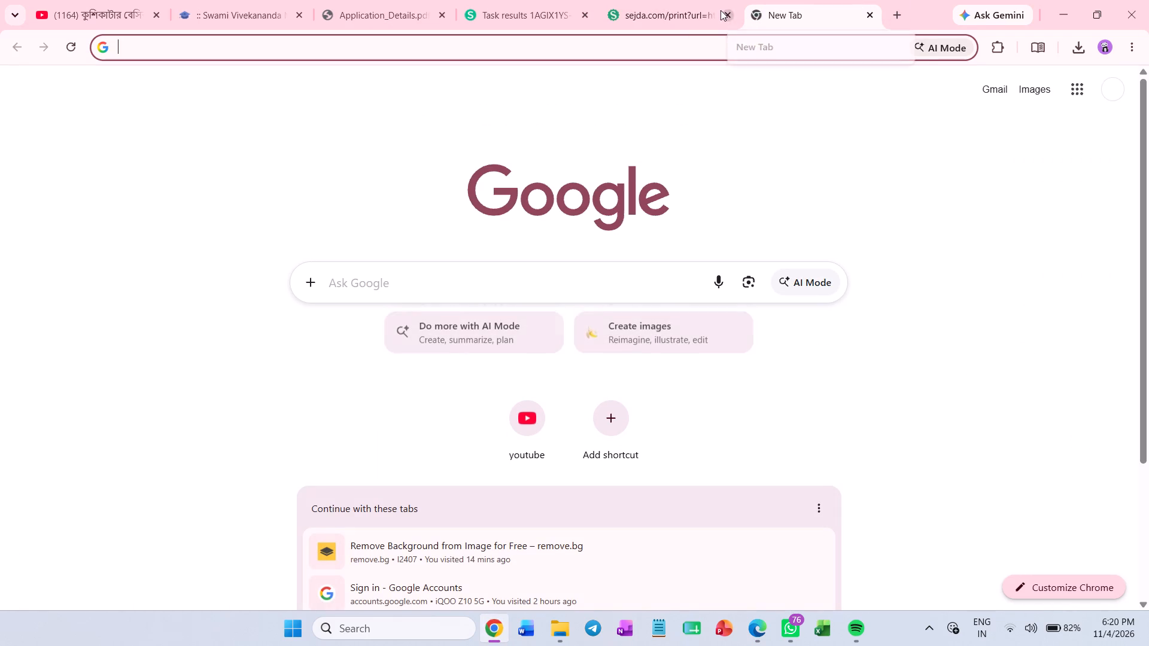
click(725, 16)
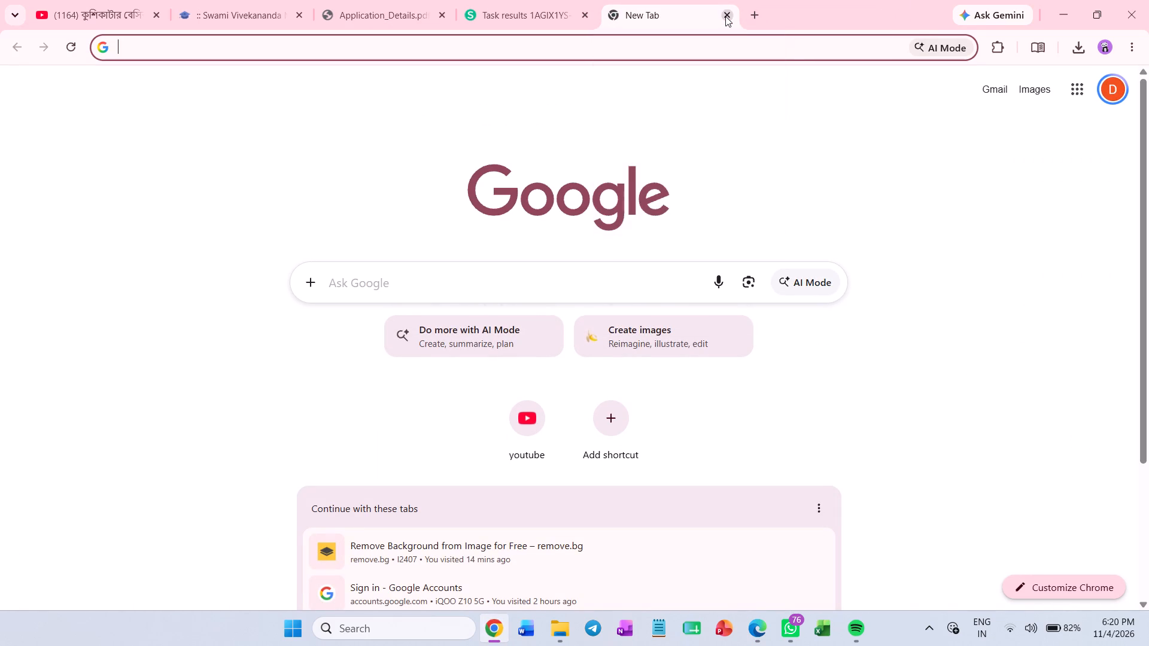
key(r)
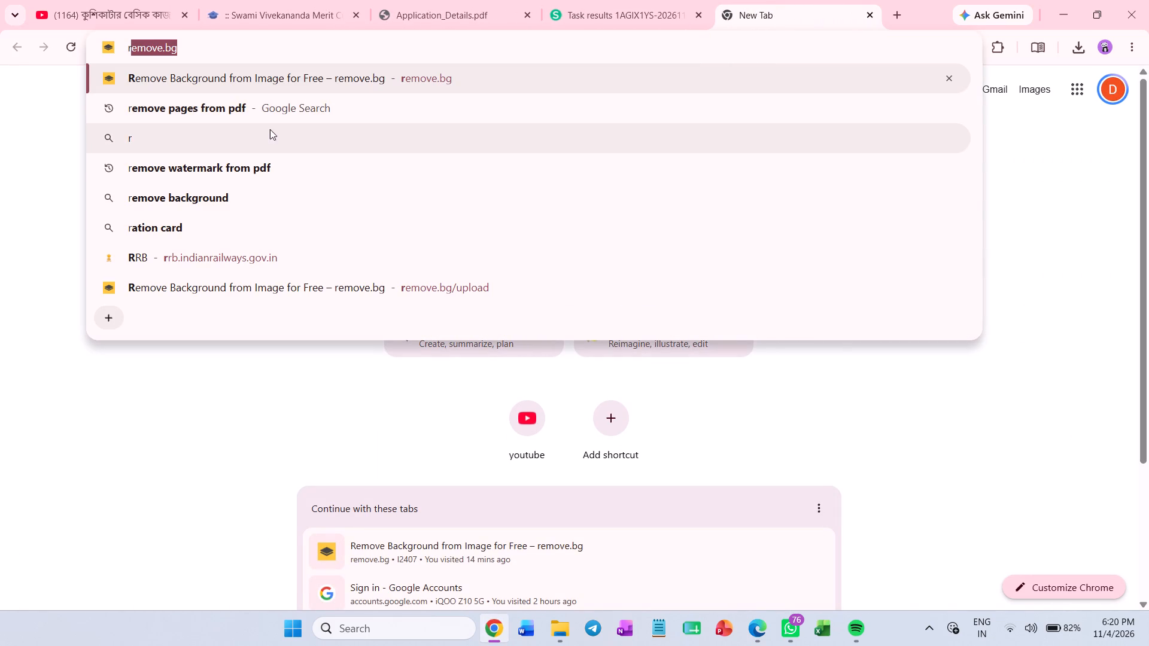
click(262, 117)
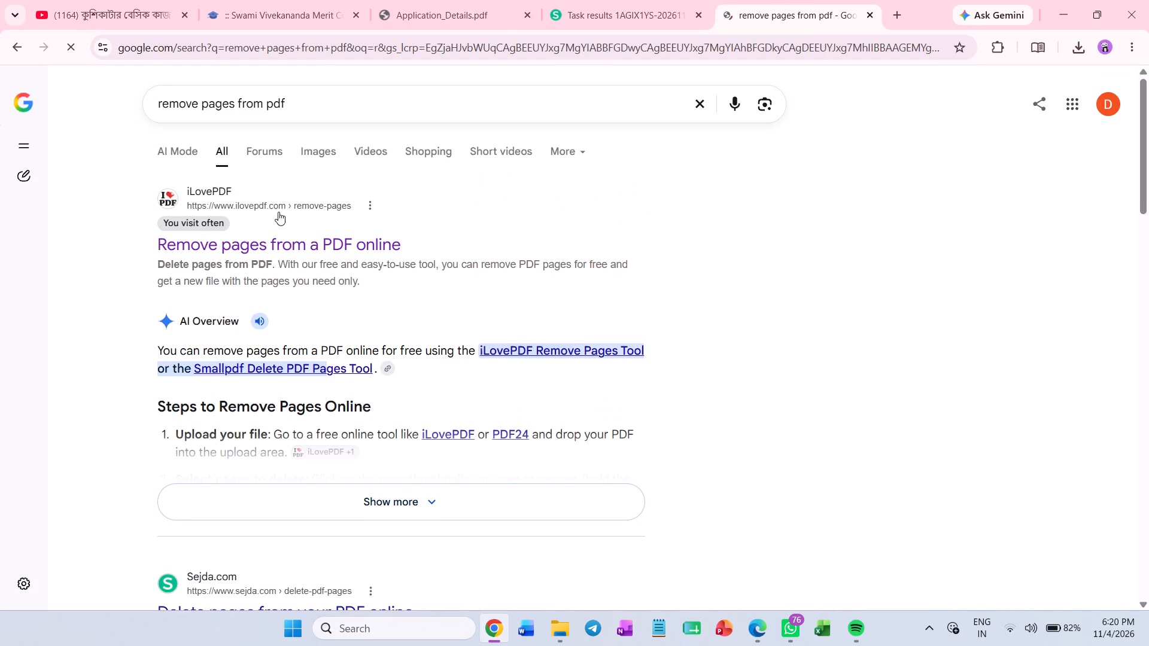
click(236, 233)
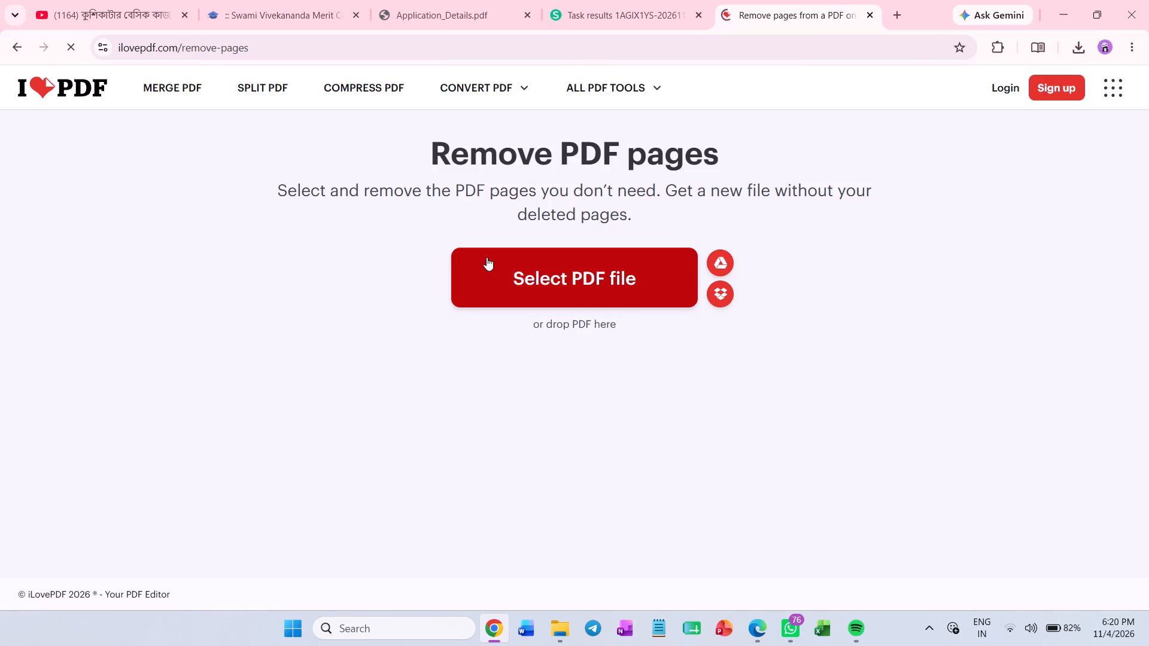
Load compressed_watermark_removed from the others folder into the Remove pages tool.
click(518, 269)
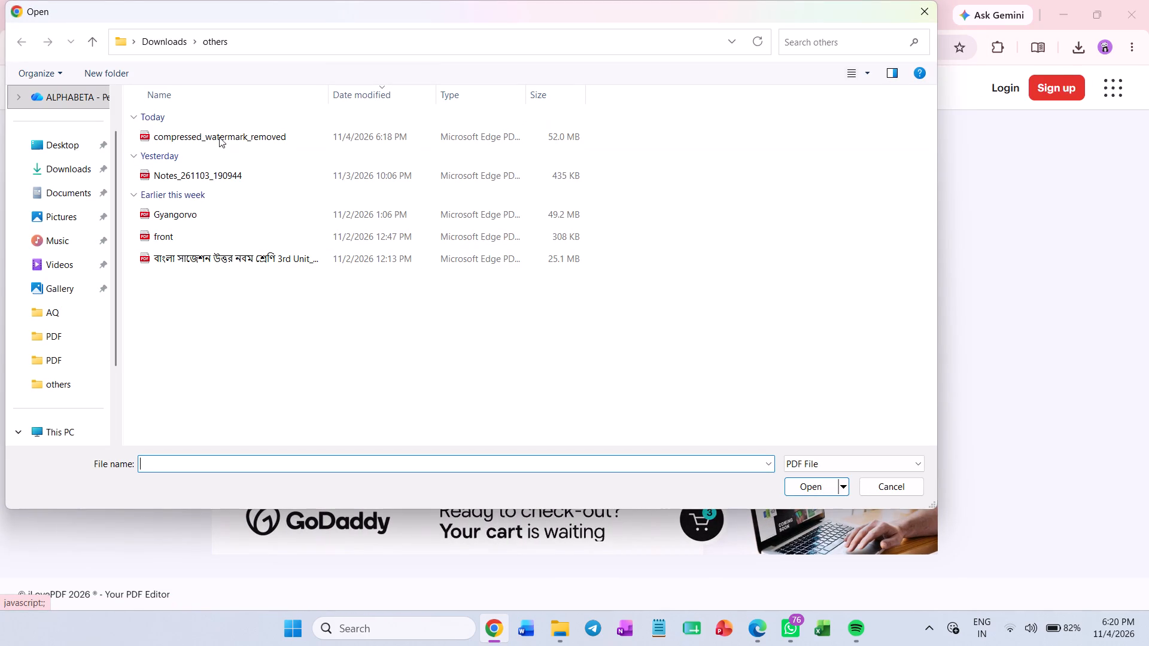
click(219, 135)
right_click(219, 135)
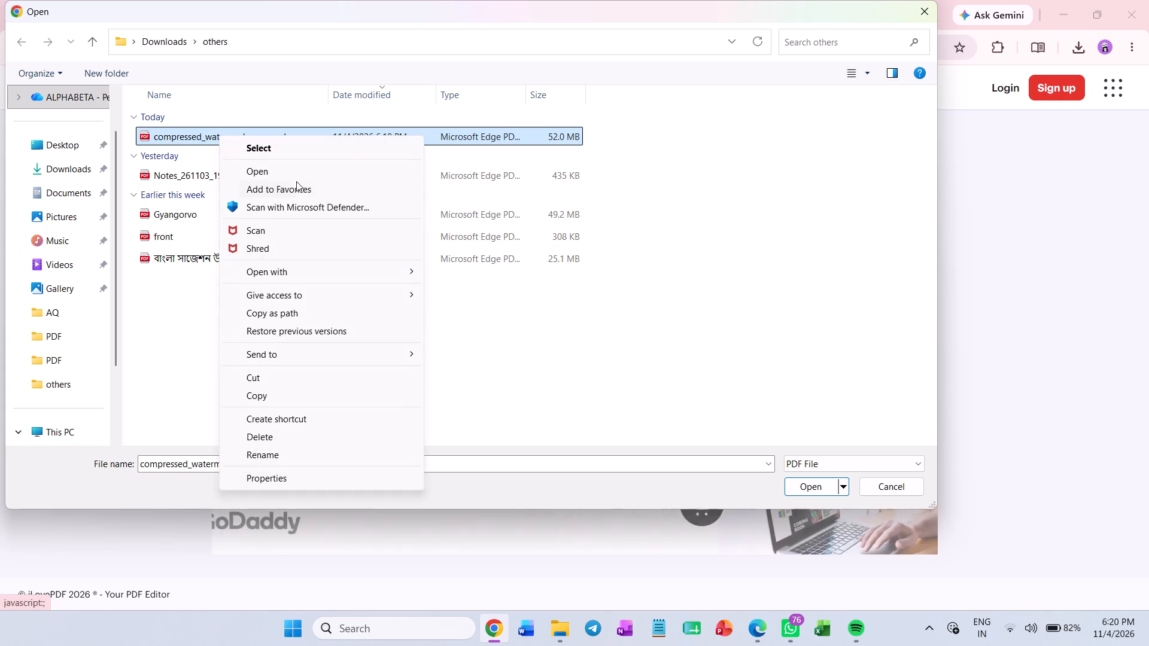
click(817, 492)
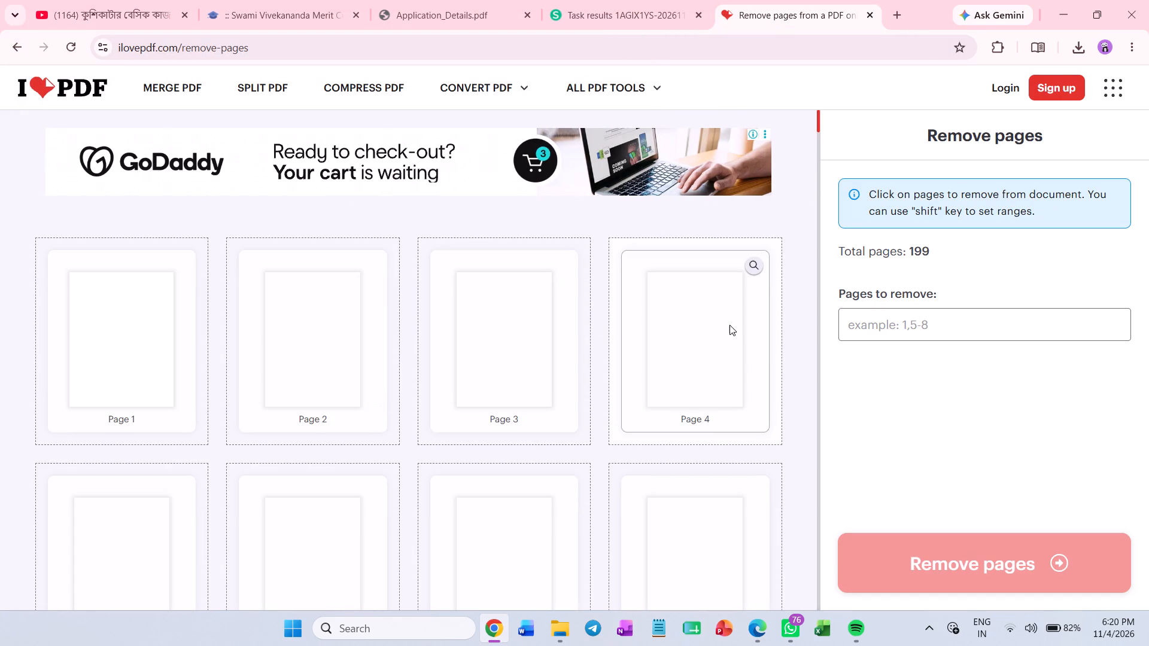
Set the pages to remove to 168-200, check the marked pages at the document's end, and remove them.
scroll(0, 343, down, 1)
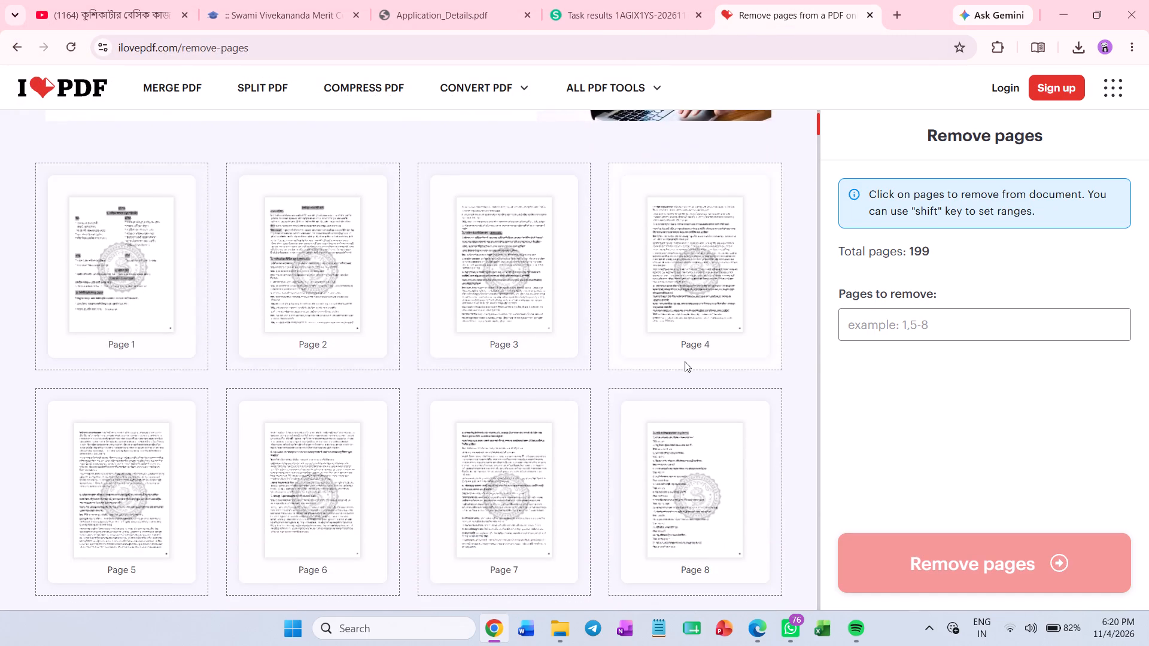
scroll(767, 380, down, 1)
click(846, 328)
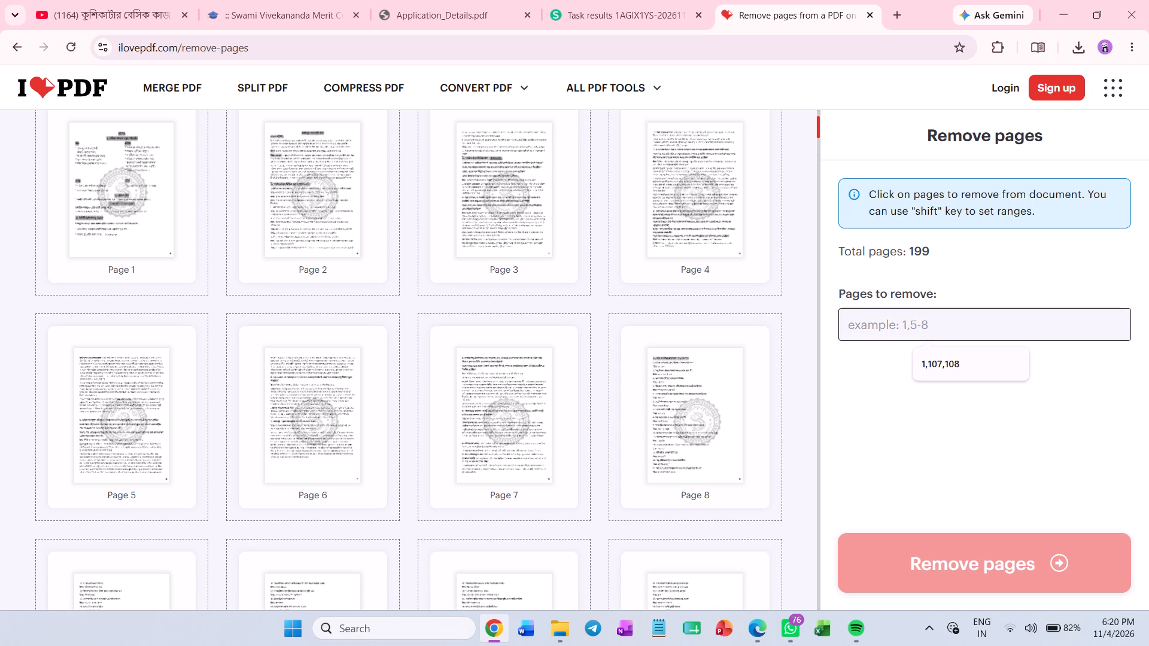
text(168)
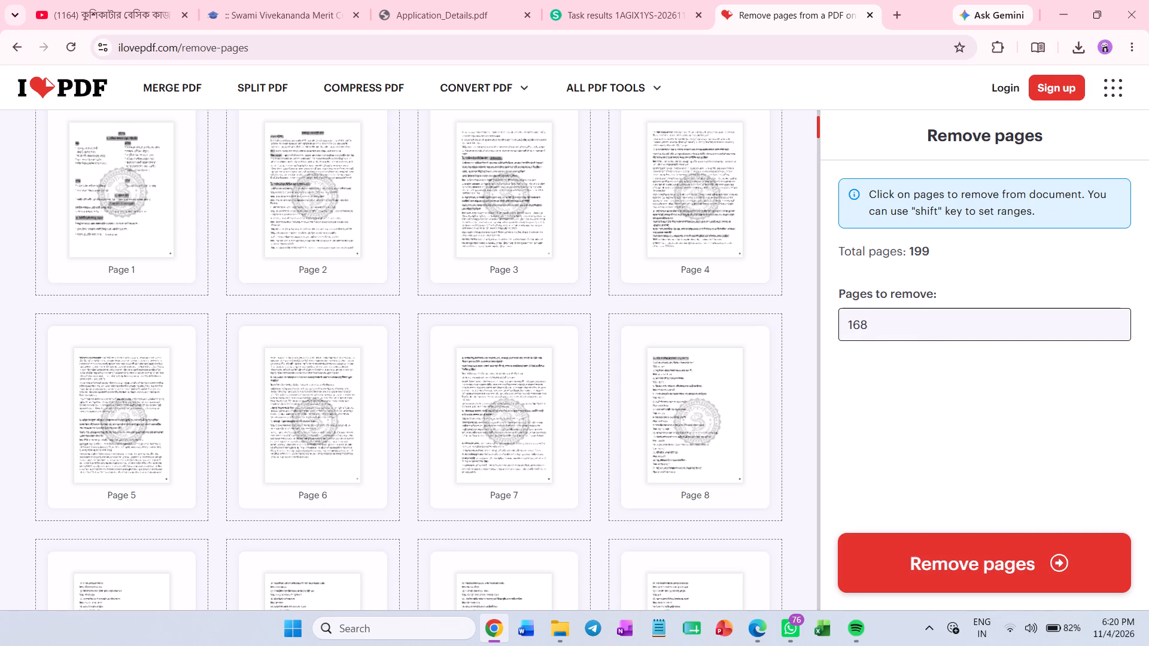
key(minus)
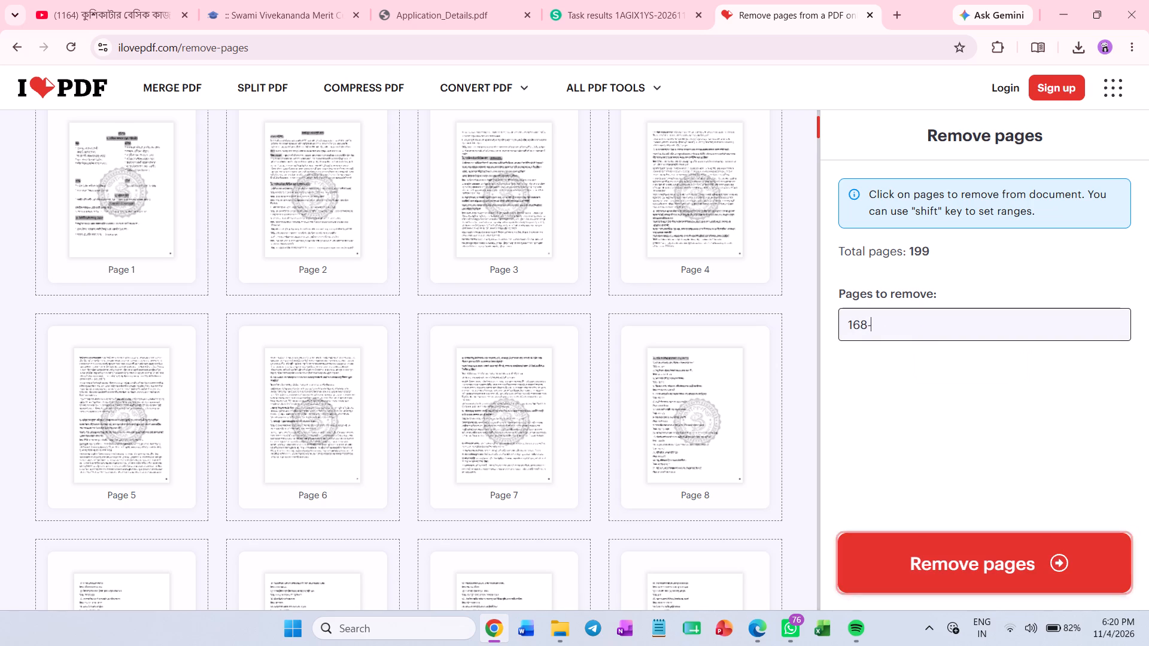
text(200)
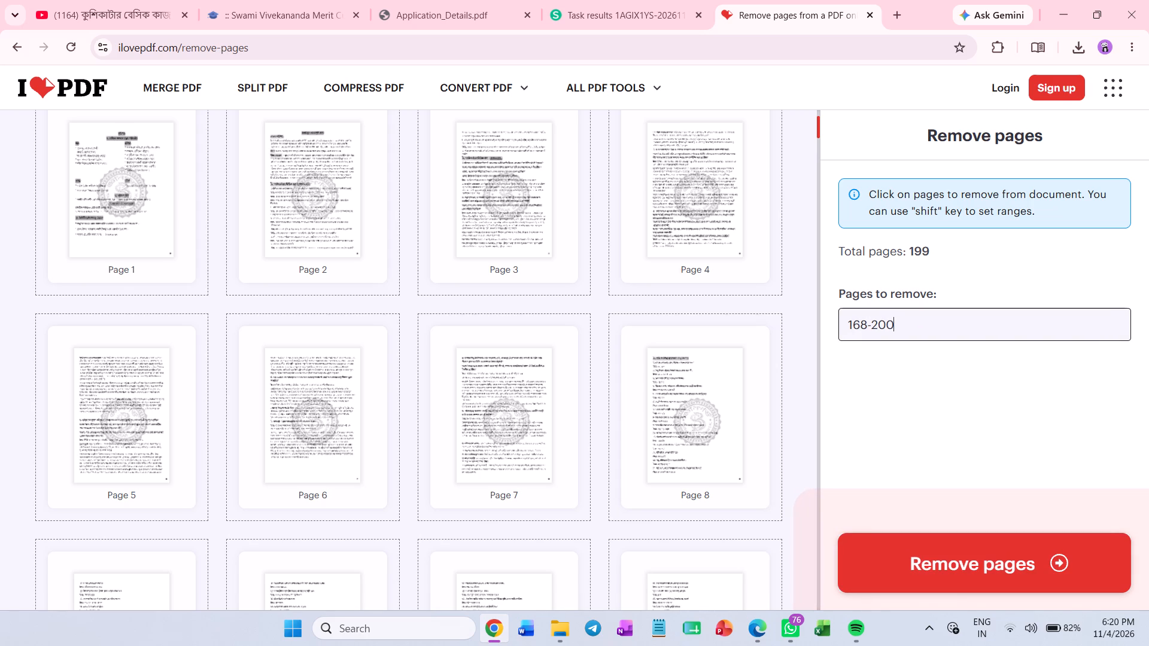
scroll(766, 276, down, 3)
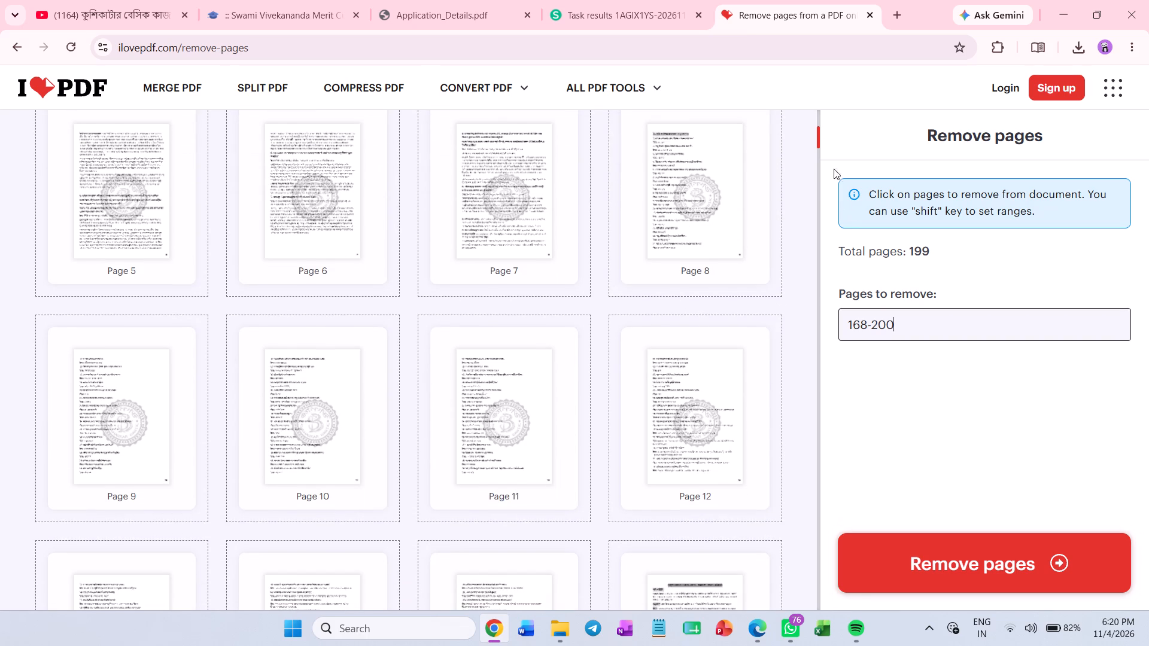
drag(819, 133, 897, 645)
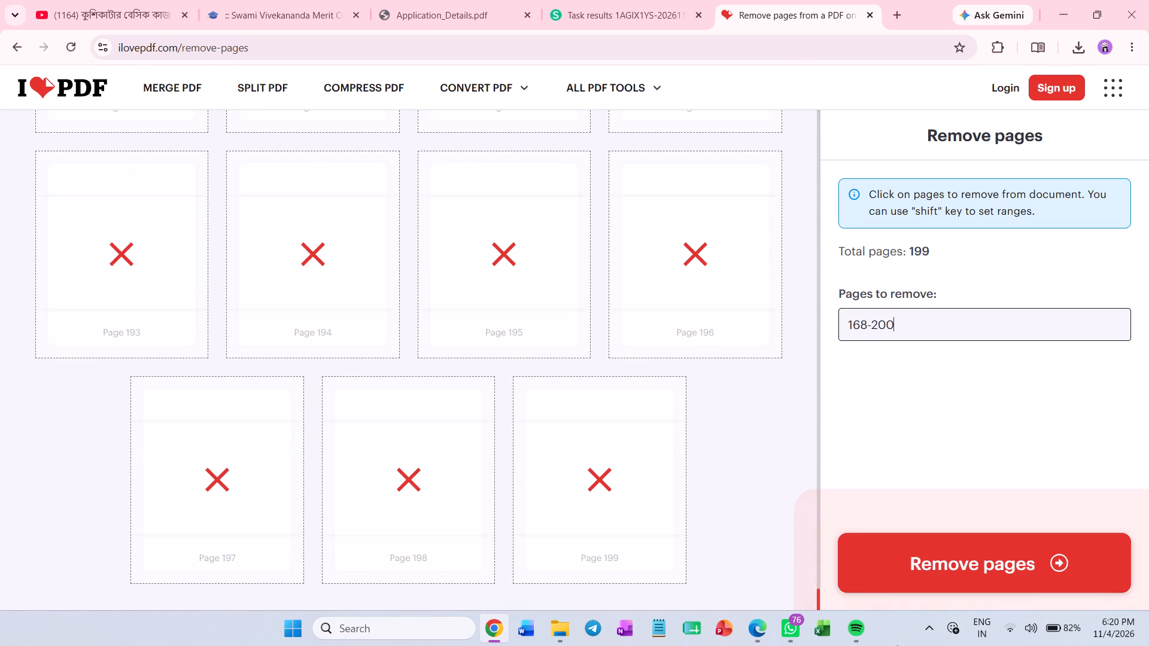
drag(897, 645, 896, 645)
scroll(700, 458, down, 2)
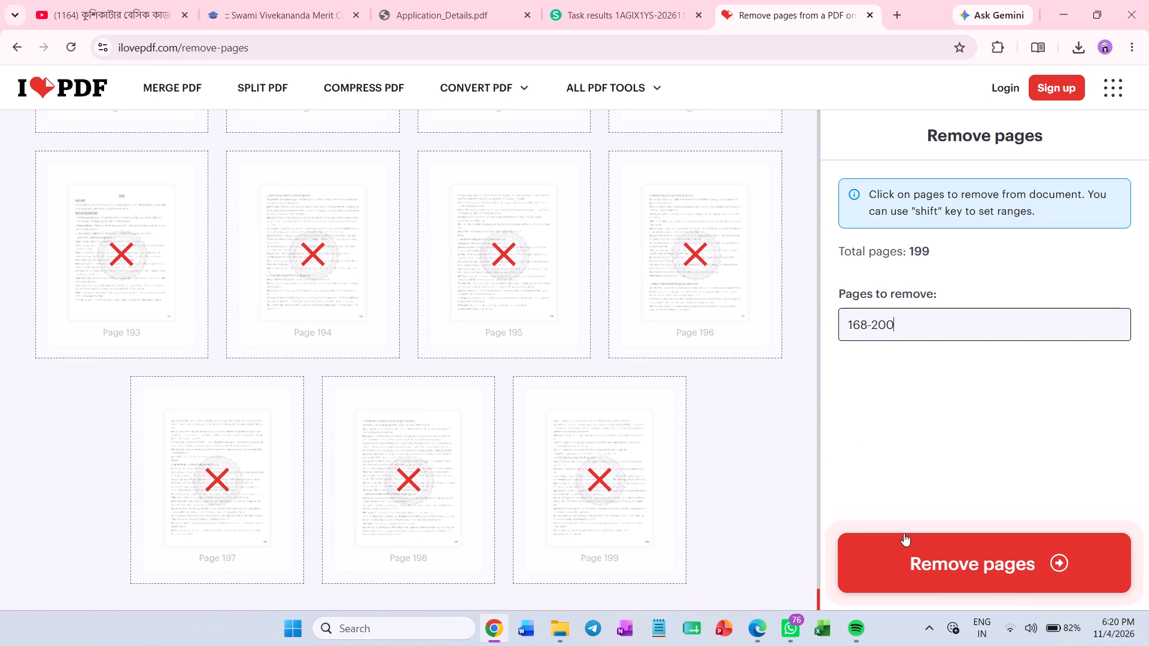
click(912, 543)
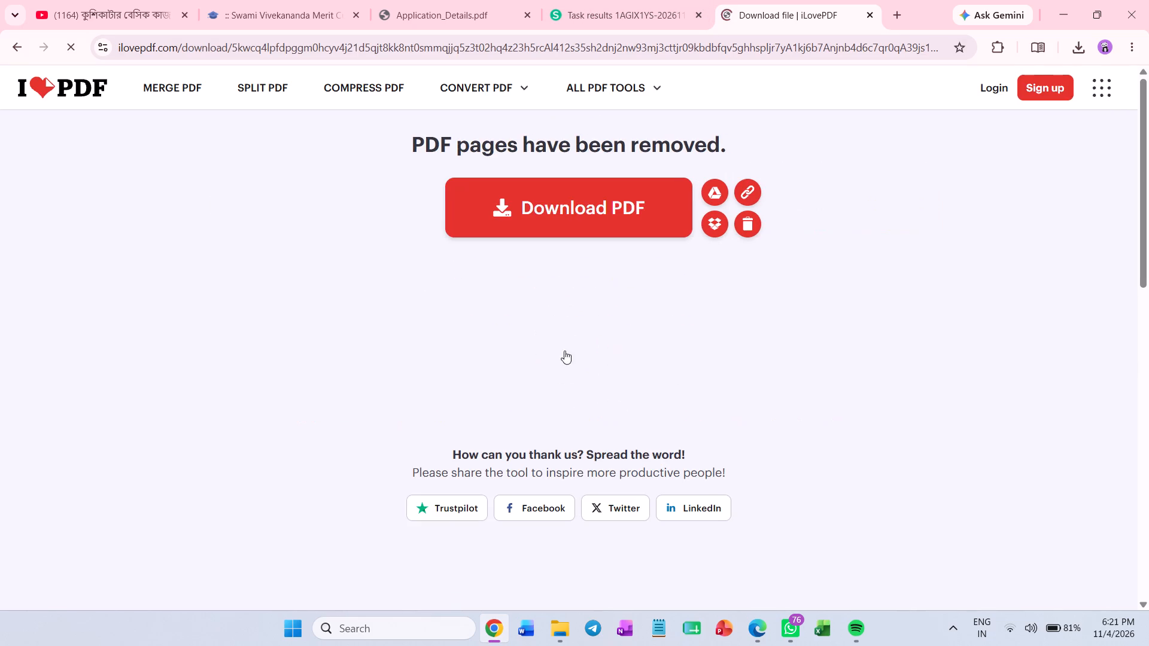
click(527, 215)
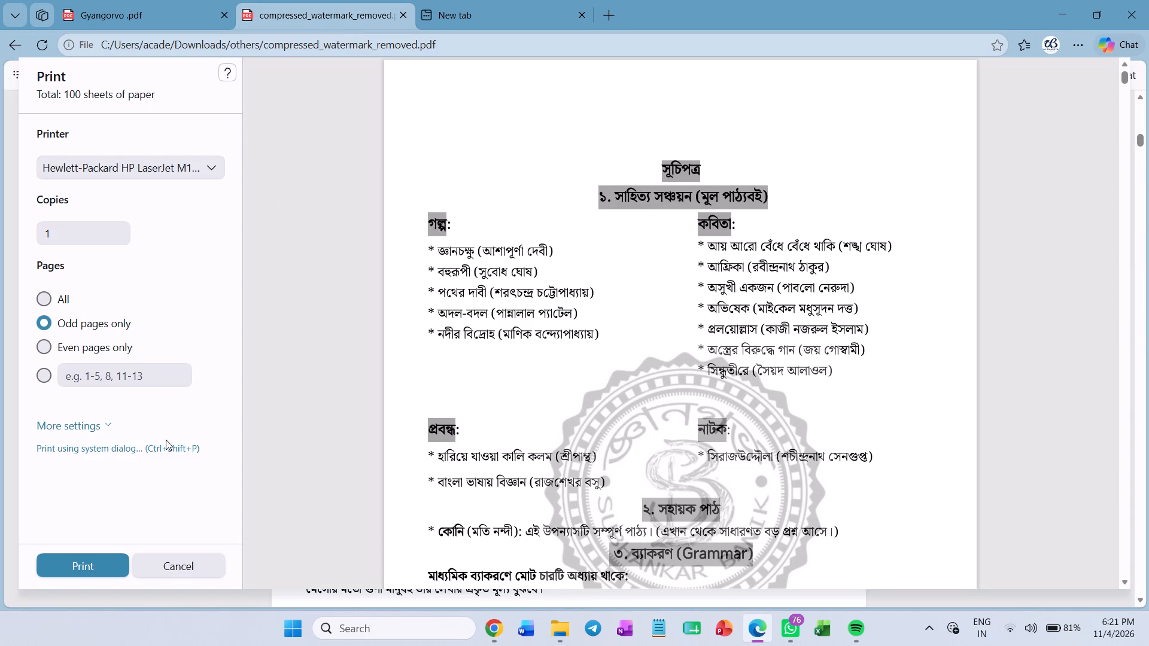
click(190, 567)
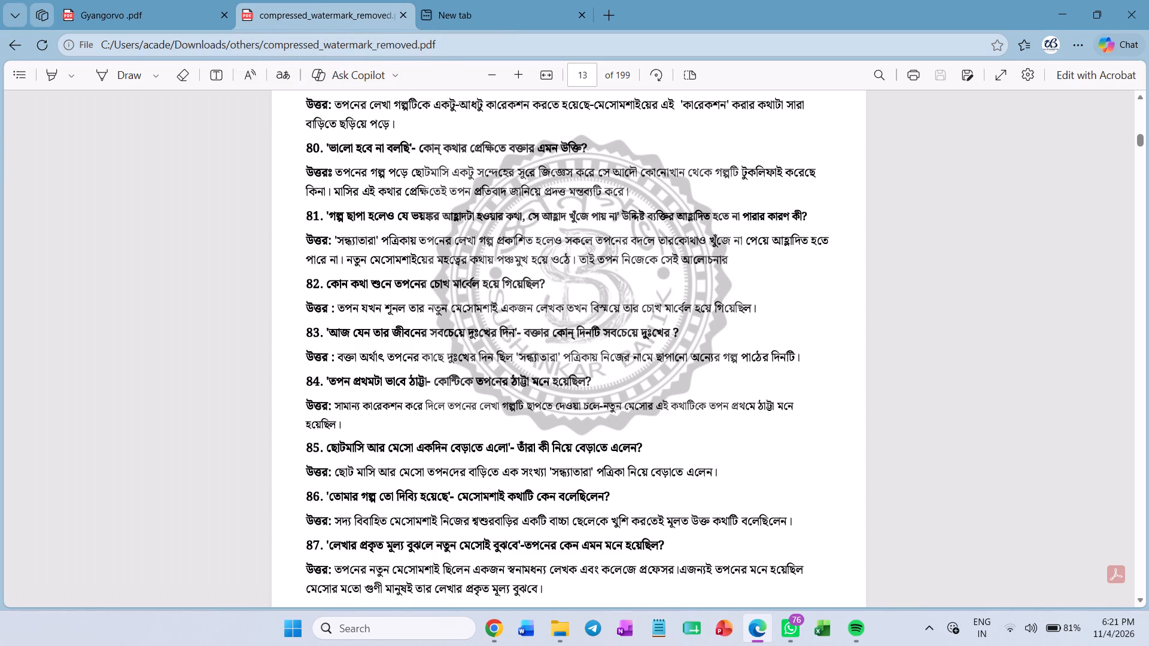
click(45, 49)
click(45, 49)
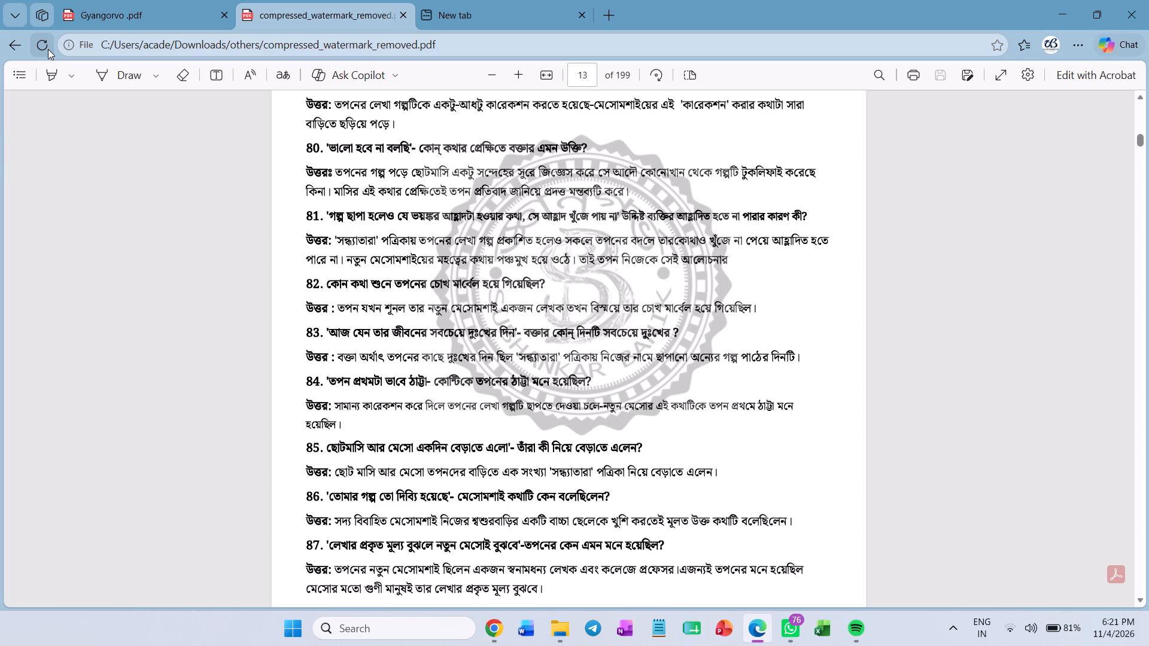
click(48, 49)
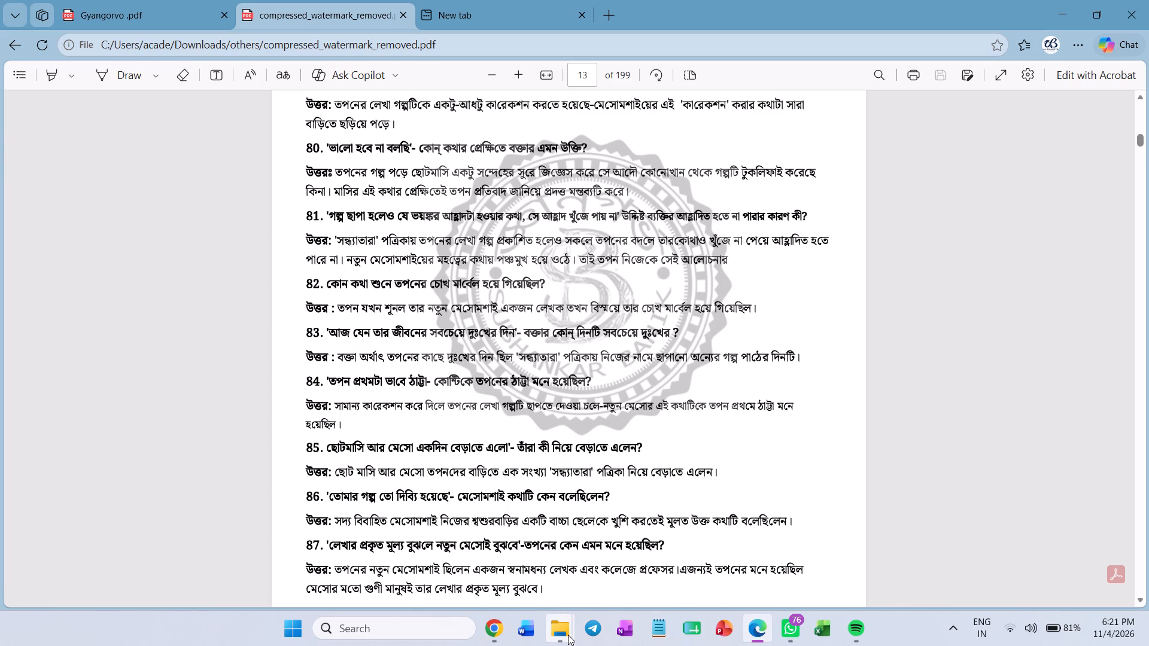
Replace compressed_watermark_removed in the others folder by deleting it and moving in the shortened PDF from Downloads.
click(568, 635)
click(586, 532)
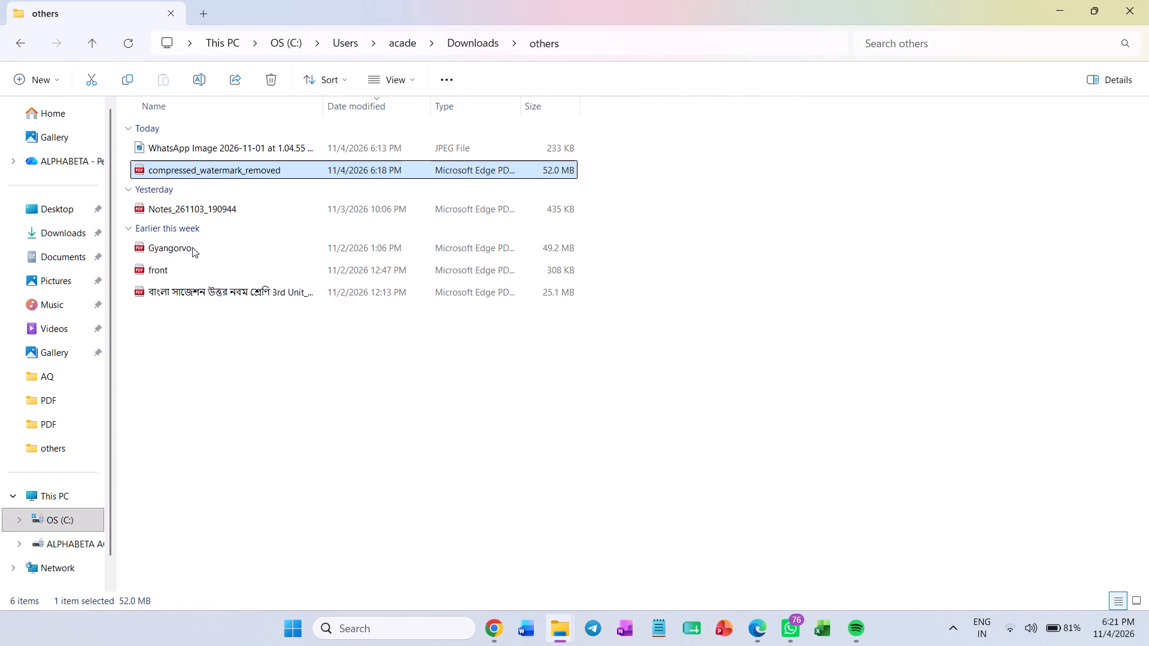
click(277, 77)
click(97, 41)
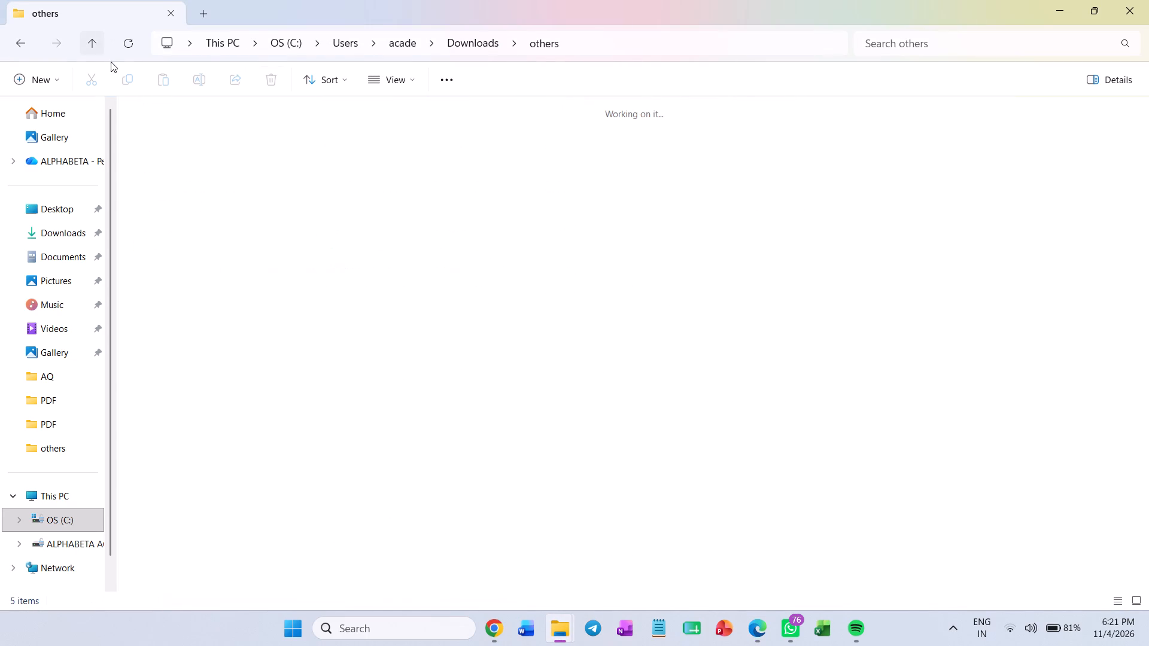
drag(162, 161, 196, 153)
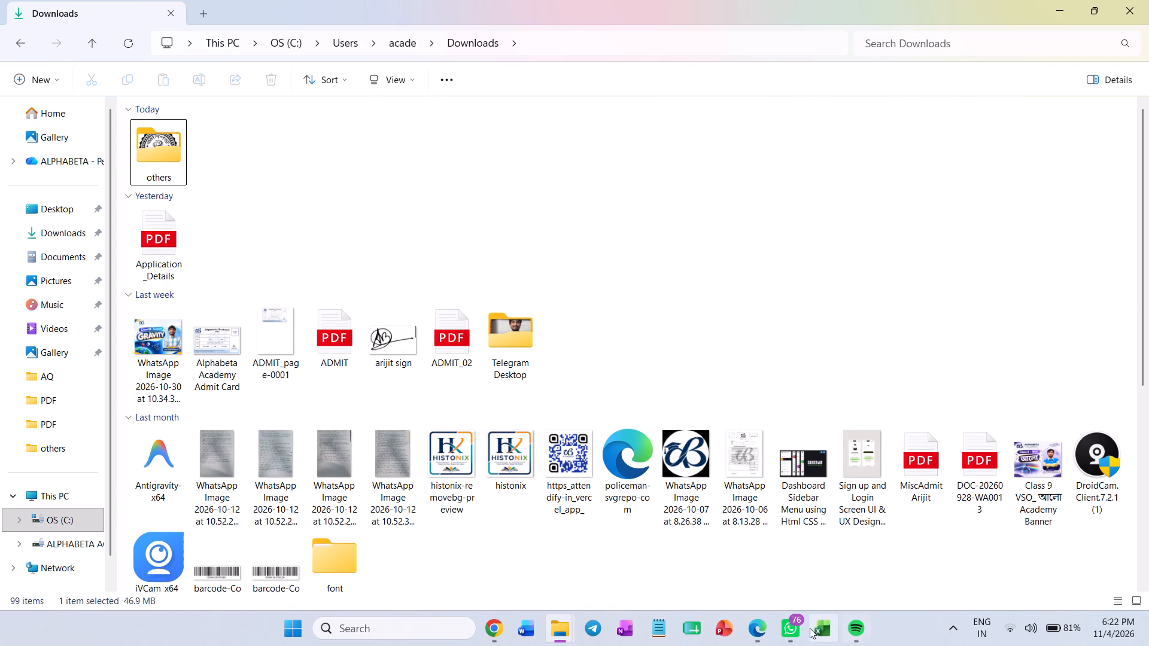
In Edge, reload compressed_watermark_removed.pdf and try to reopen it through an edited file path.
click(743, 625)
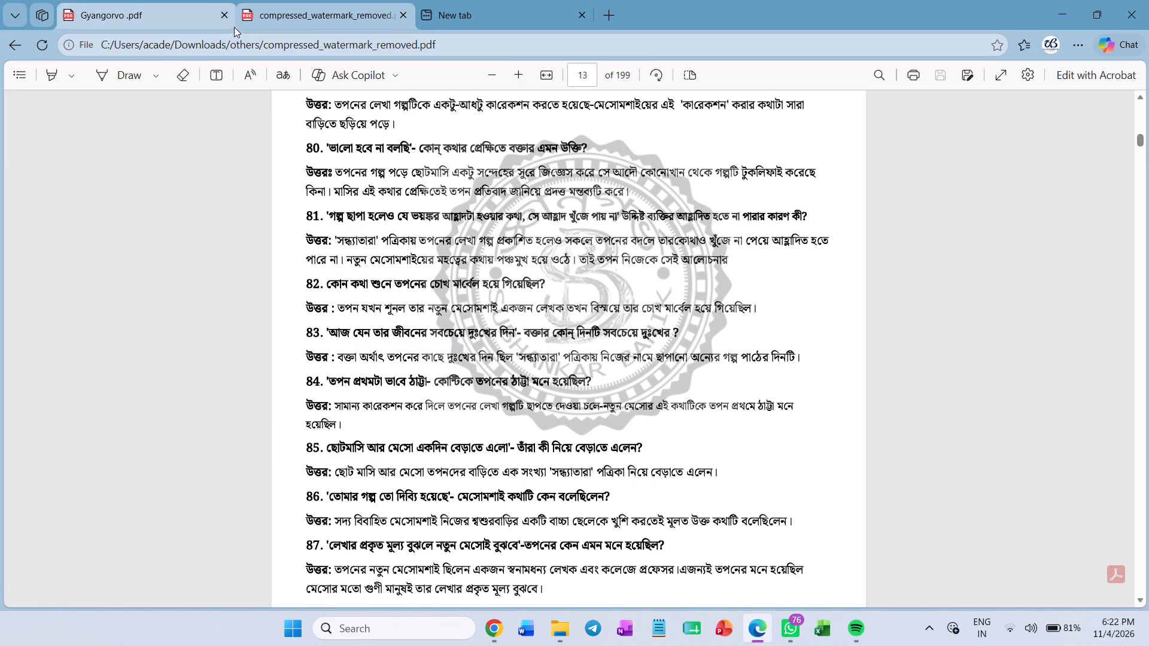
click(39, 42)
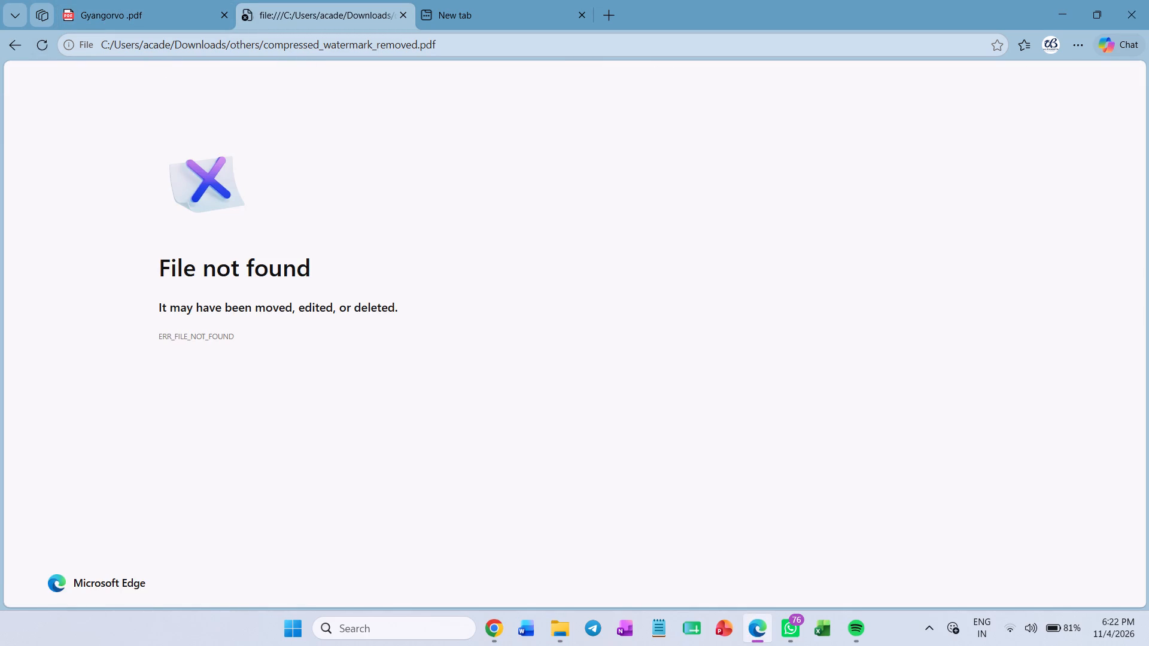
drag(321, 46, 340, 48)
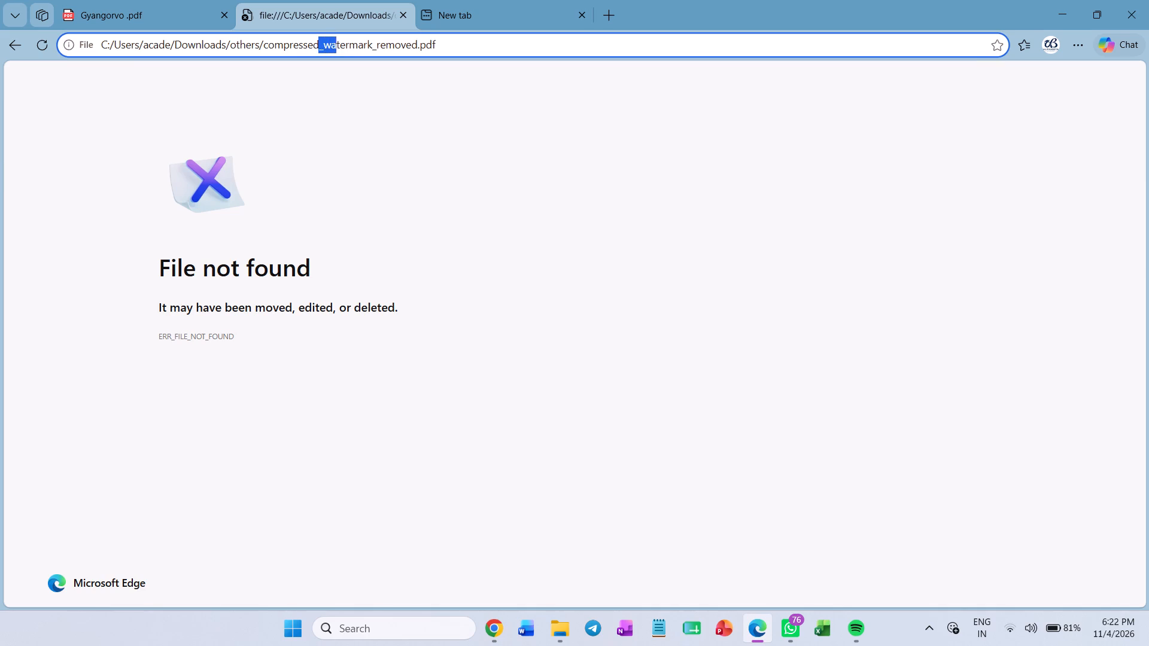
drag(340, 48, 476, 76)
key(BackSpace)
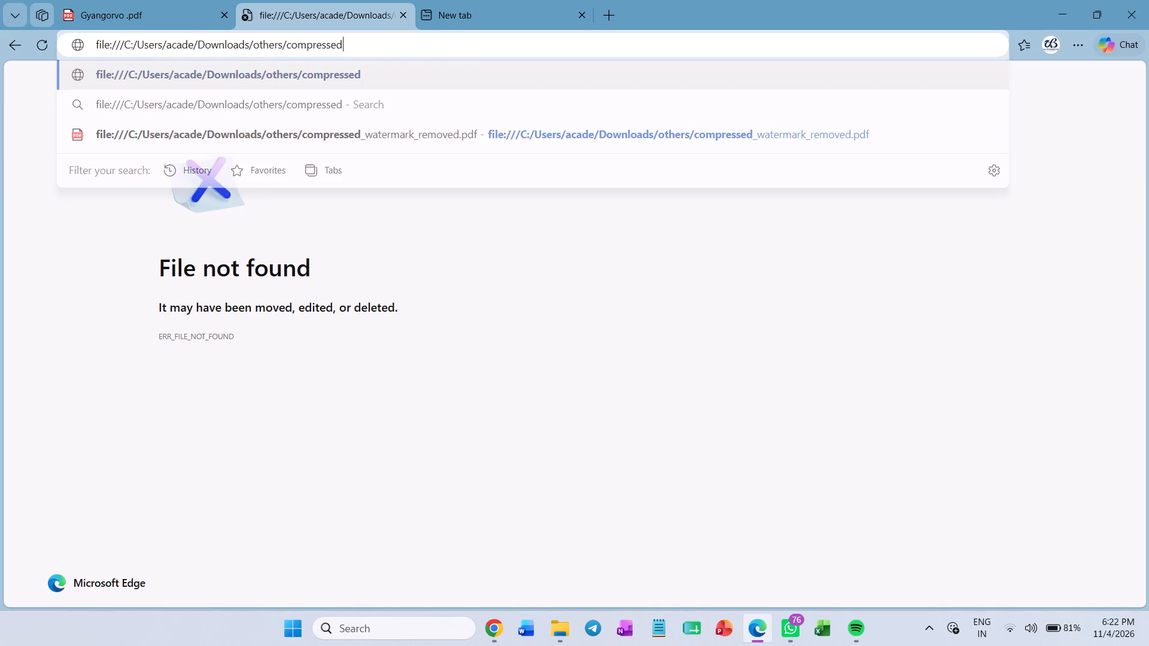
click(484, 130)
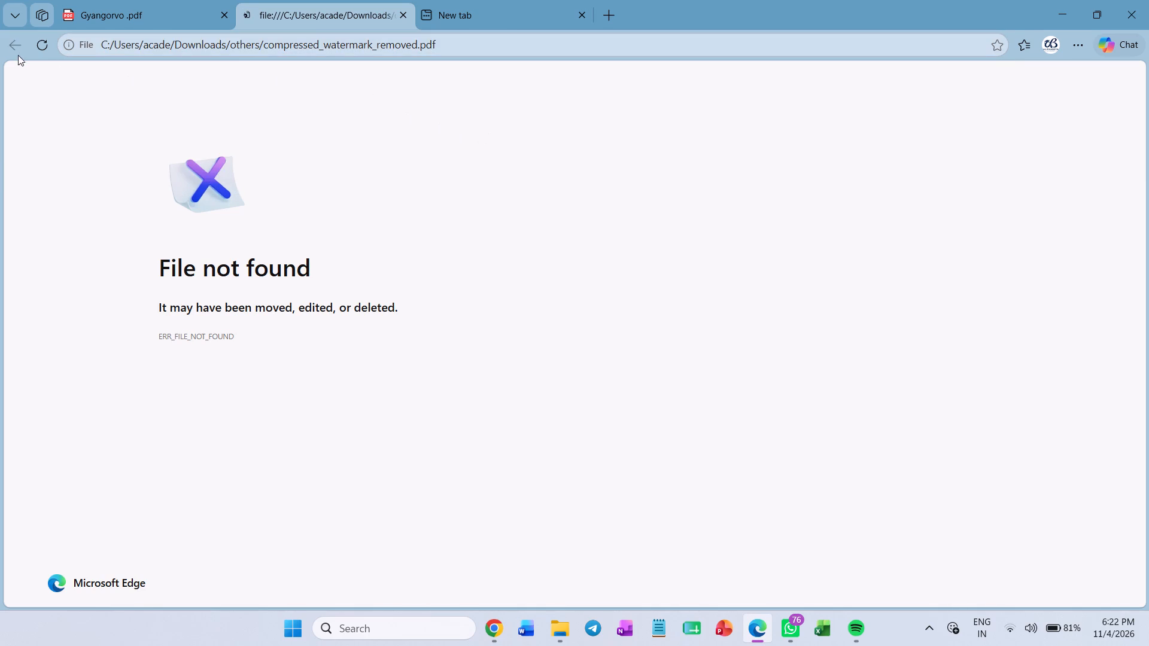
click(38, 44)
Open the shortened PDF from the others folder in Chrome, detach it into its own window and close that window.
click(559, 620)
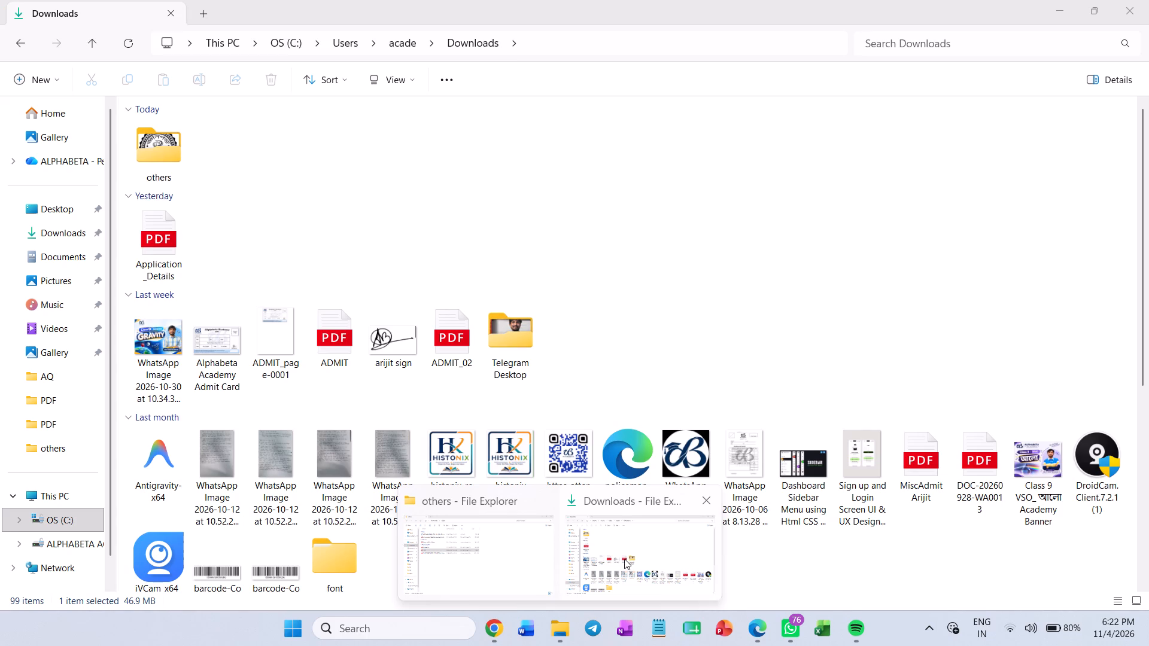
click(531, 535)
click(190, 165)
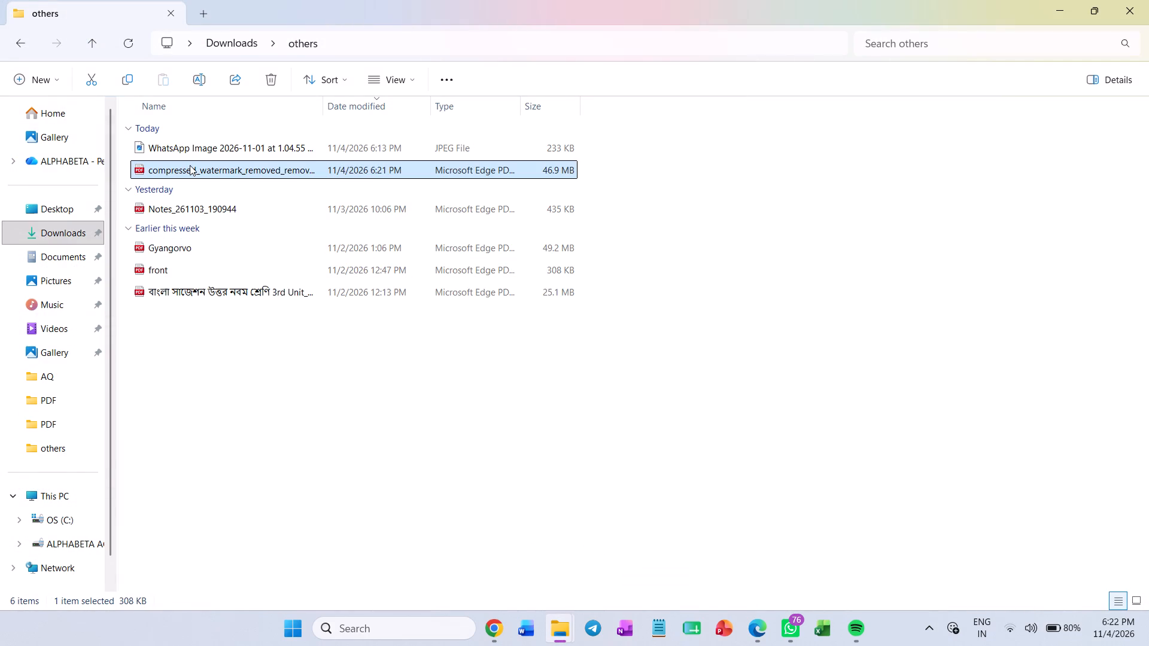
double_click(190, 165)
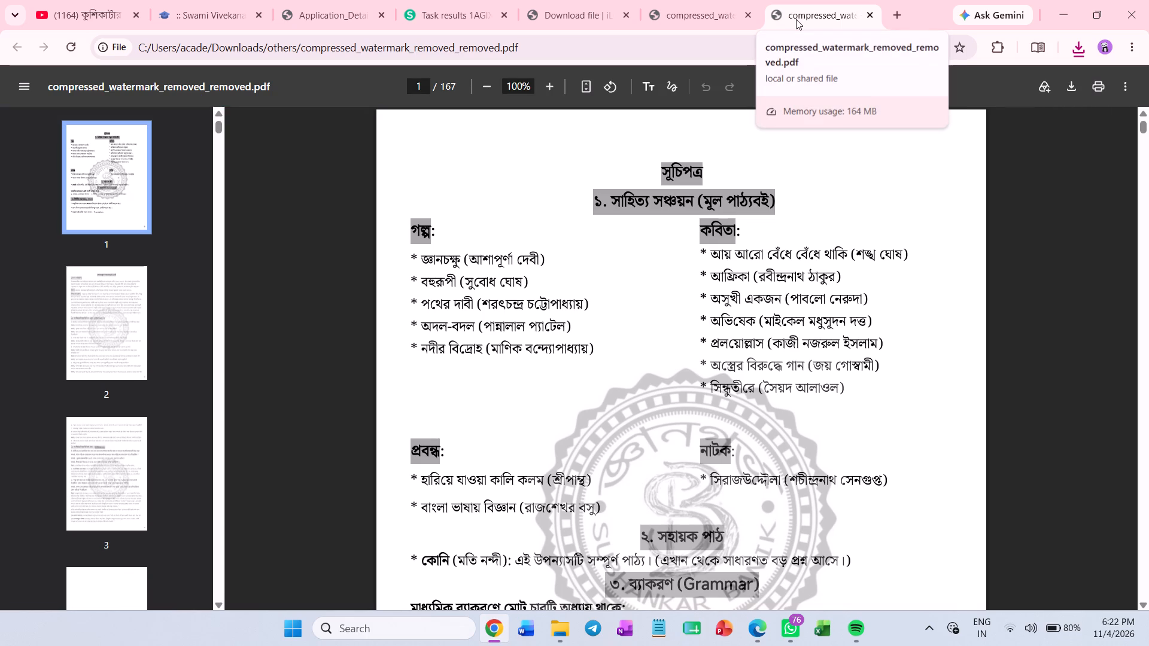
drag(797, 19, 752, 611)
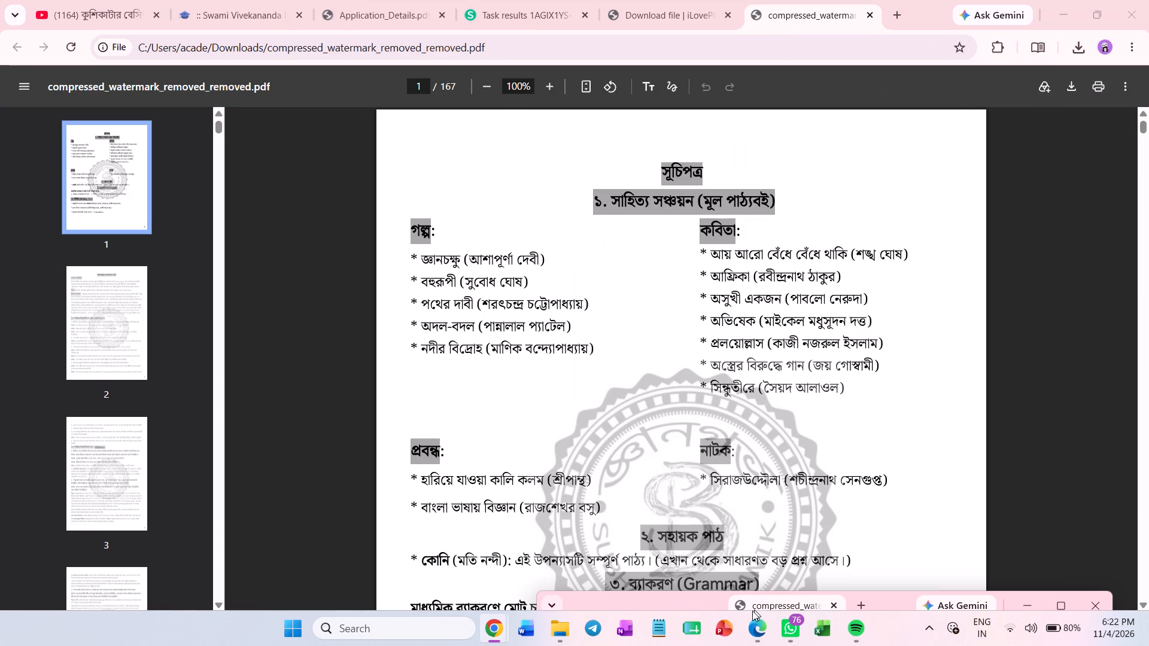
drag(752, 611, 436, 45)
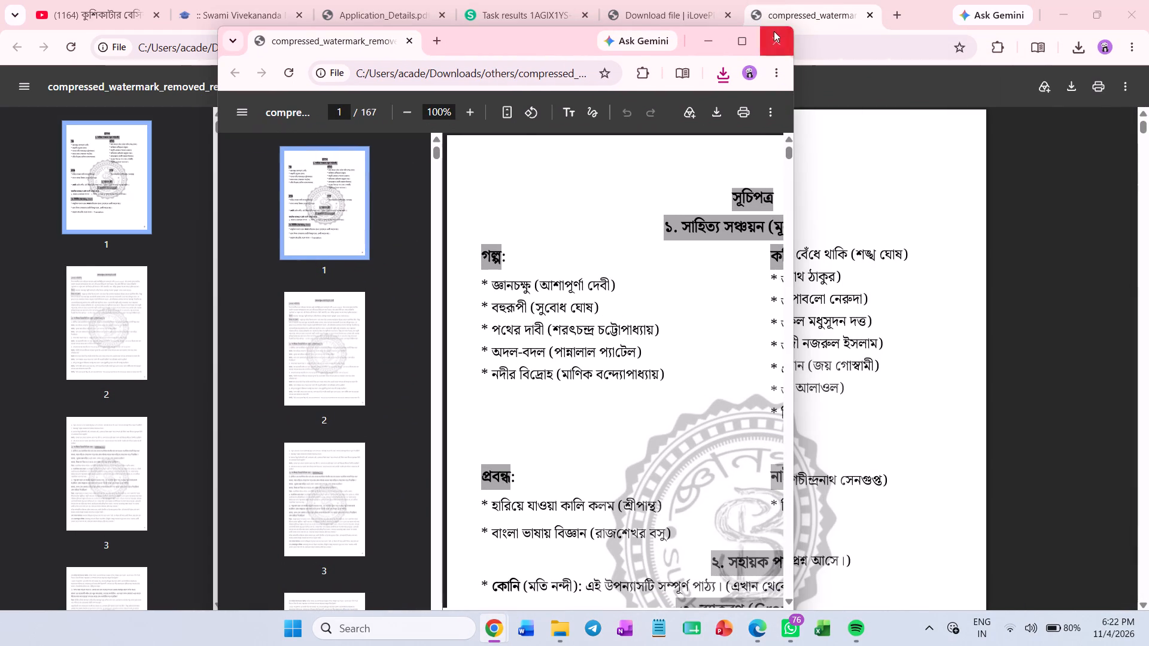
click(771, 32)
Close the remaining Chrome tab that shows the Downloads copy of compressed_watermark_removed_removed.pdf.
click(877, 13)
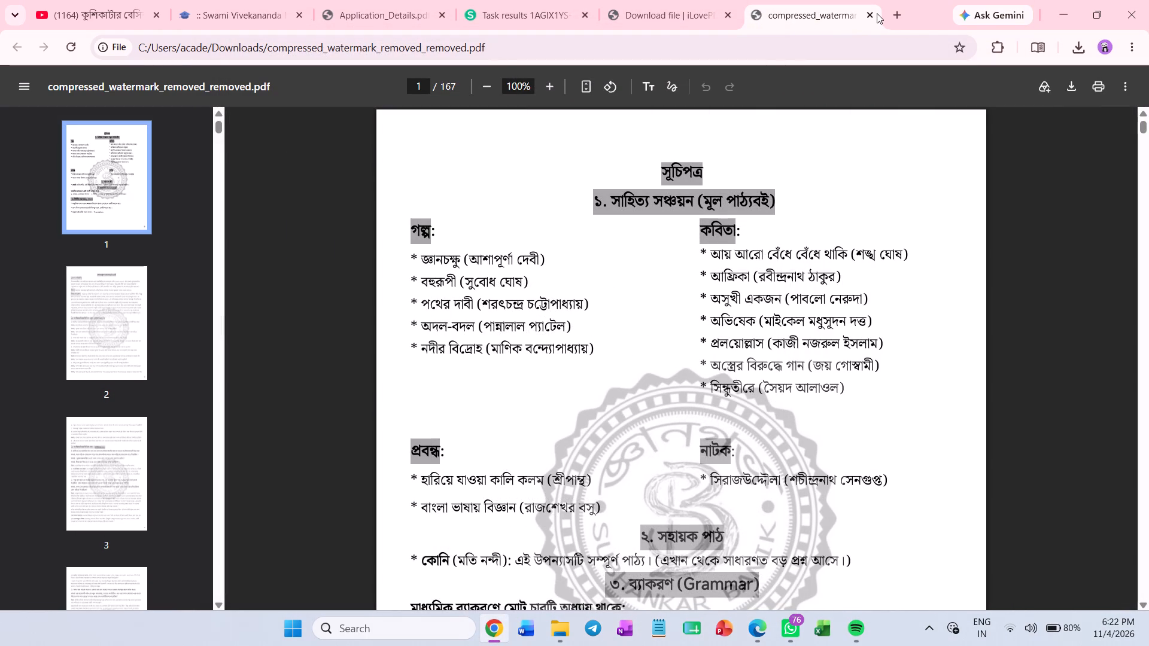
click(871, 16)
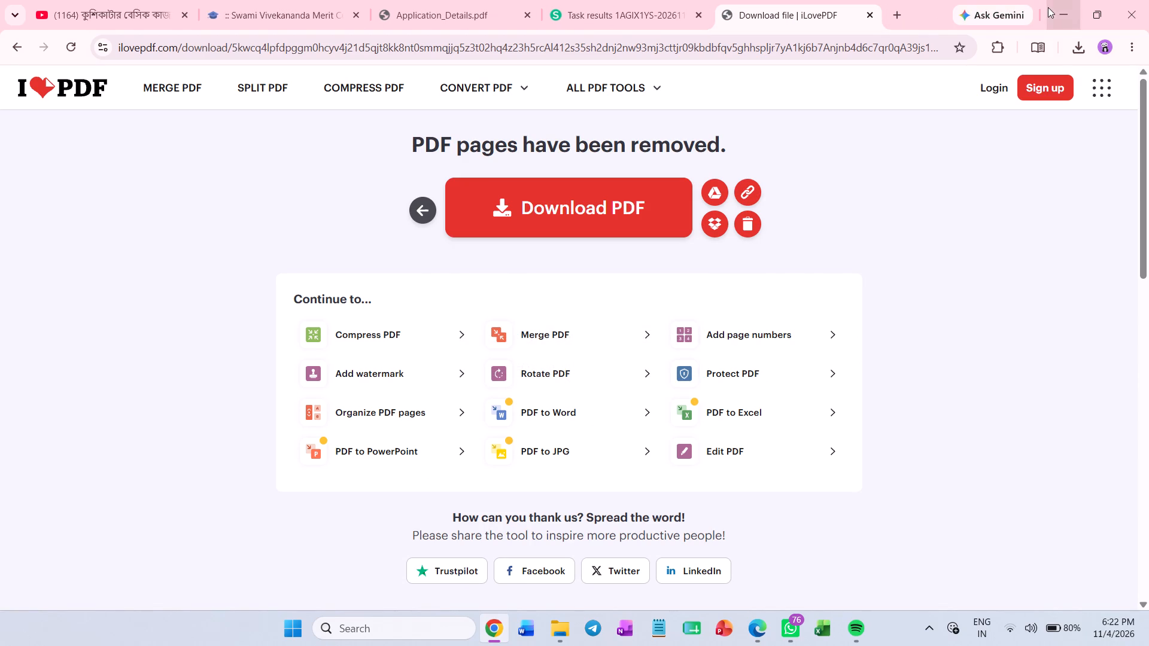
Open compressed_watermark_removed_removed from the others folder with Microsoft Edge.
click(1048, 7)
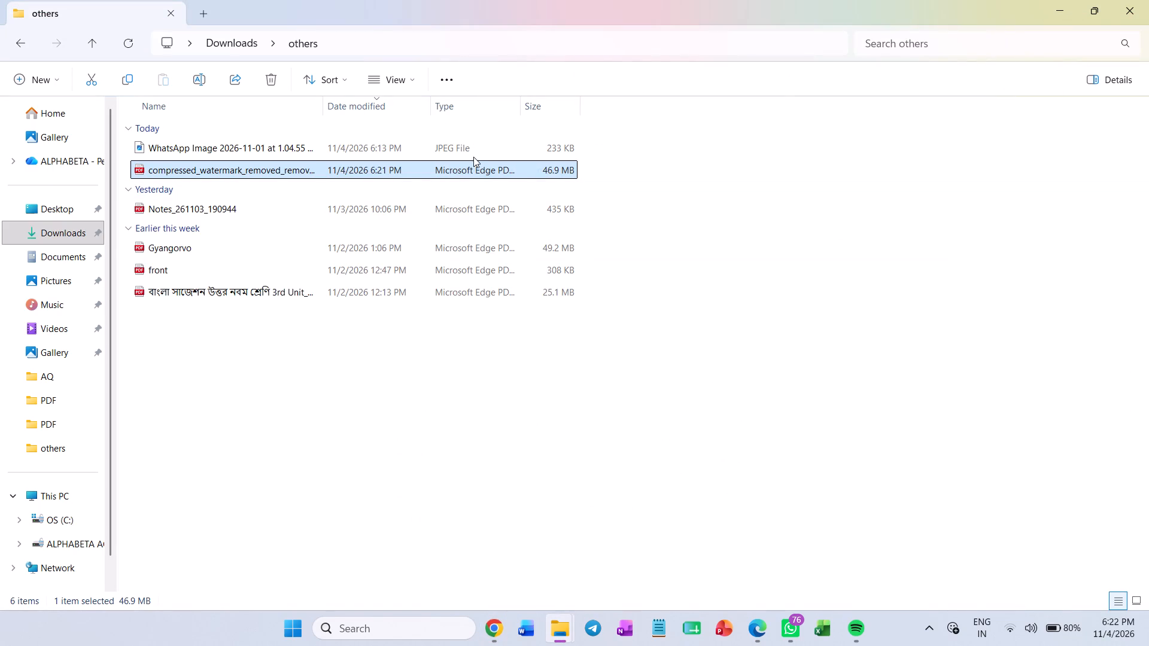
right_click(475, 168)
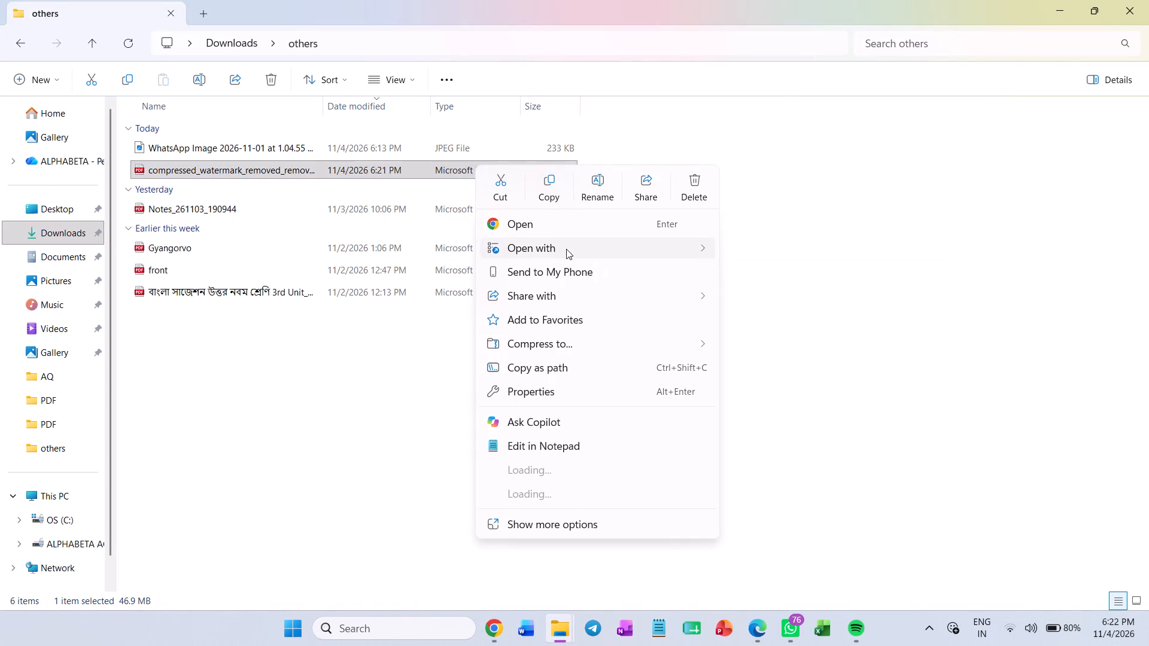
click(564, 237)
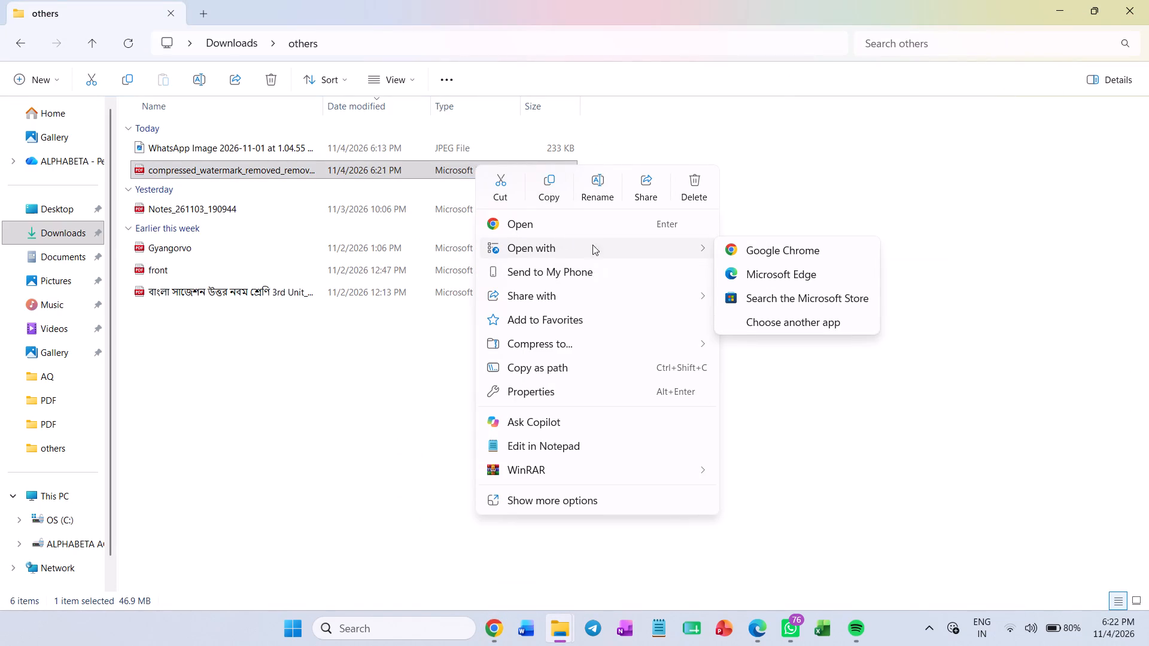
click(835, 278)
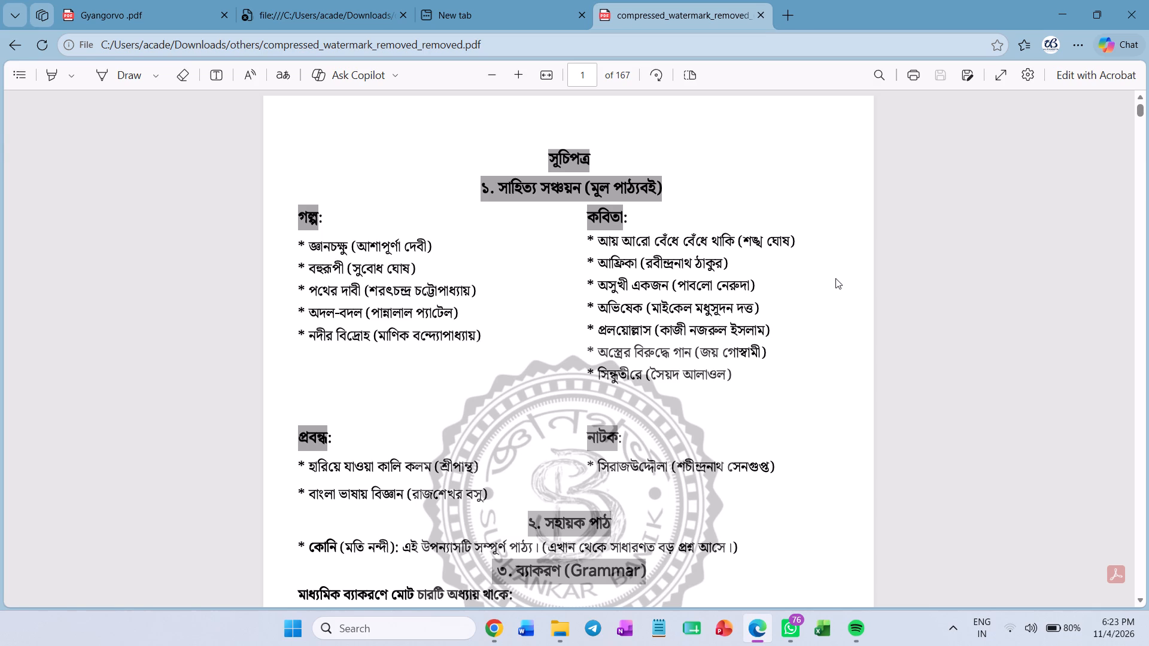
Examine the shortened PDF from its first page through to the end of its last page.
scroll(837, 278, down, 8)
scroll(781, 283, down, 10)
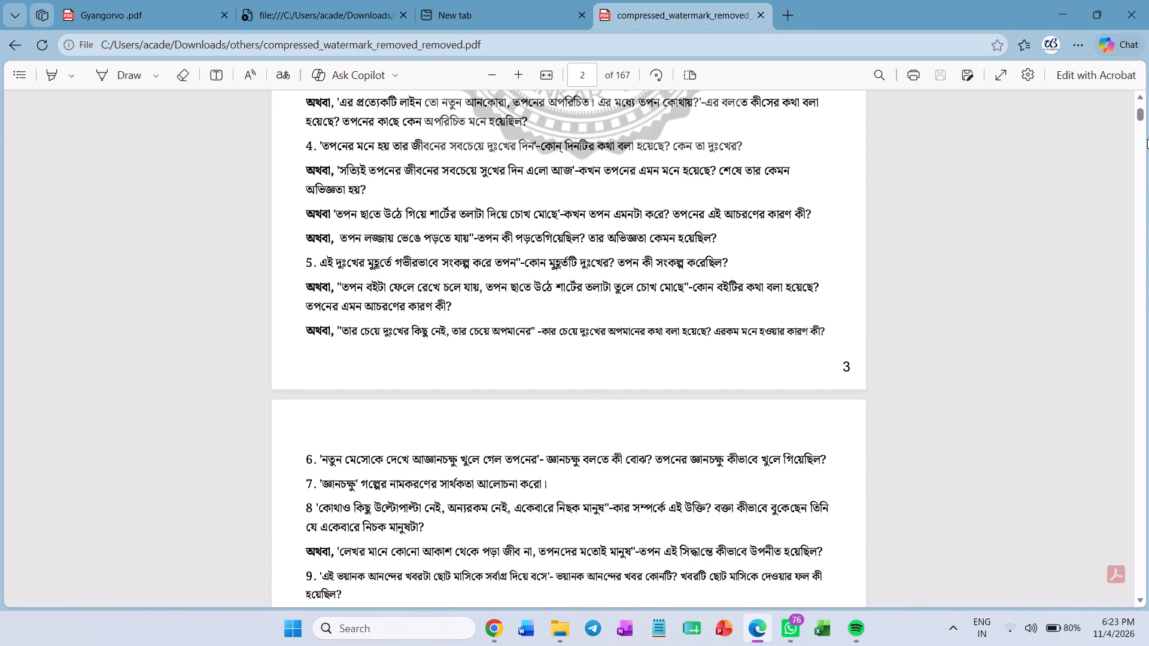
drag(1134, 114, 1134, 133)
drag(1139, 129, 1142, 257)
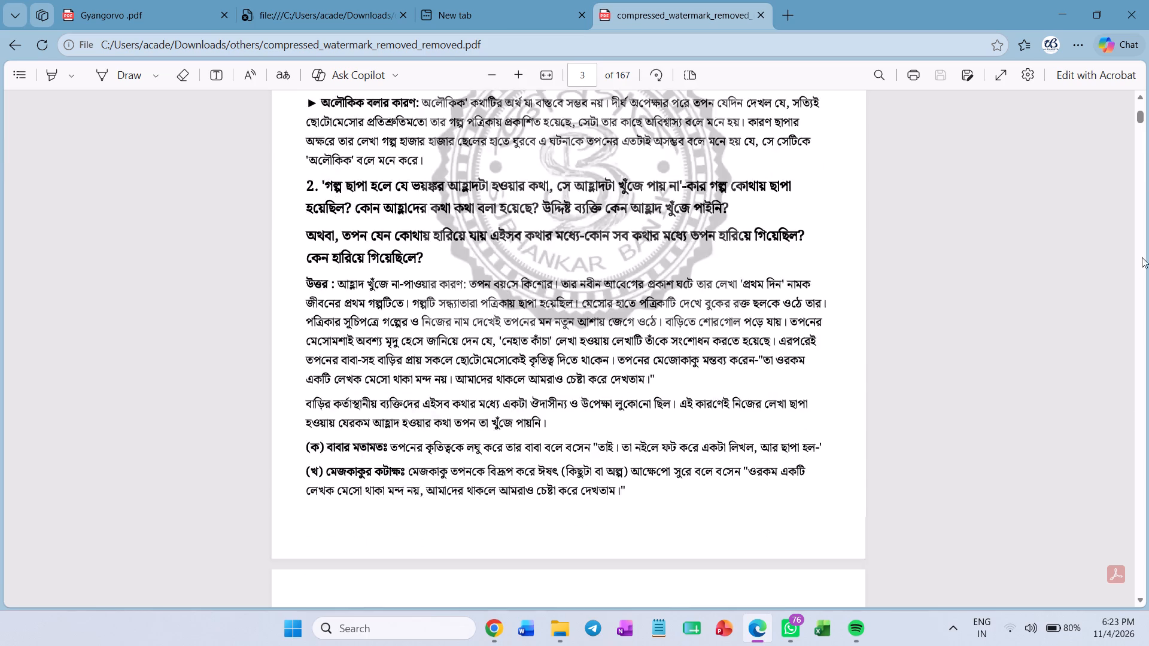
drag(1142, 257, 1148, 645)
click(1143, 584)
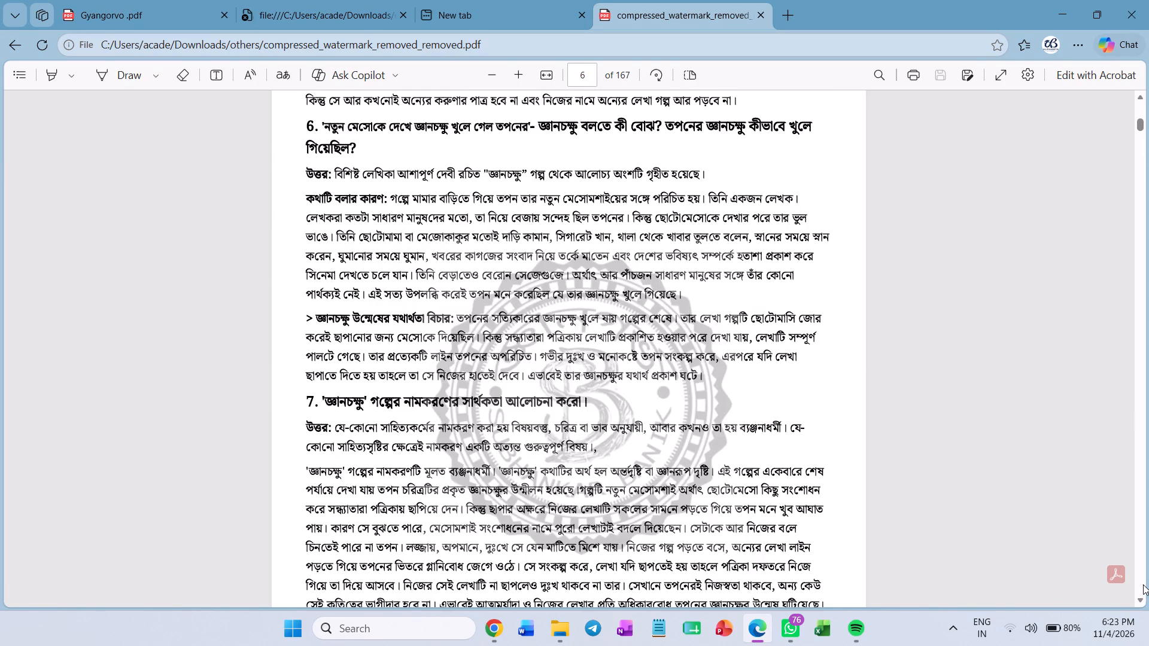
click(1143, 584)
click(1143, 584)
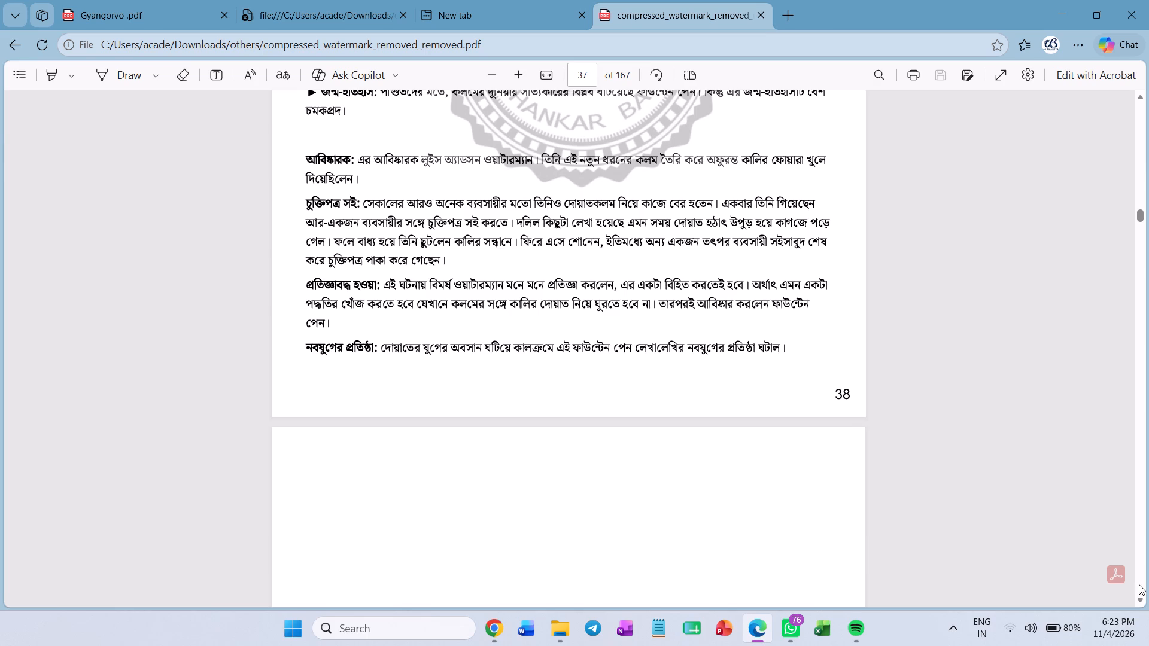
drag(1139, 186, 1141, 193)
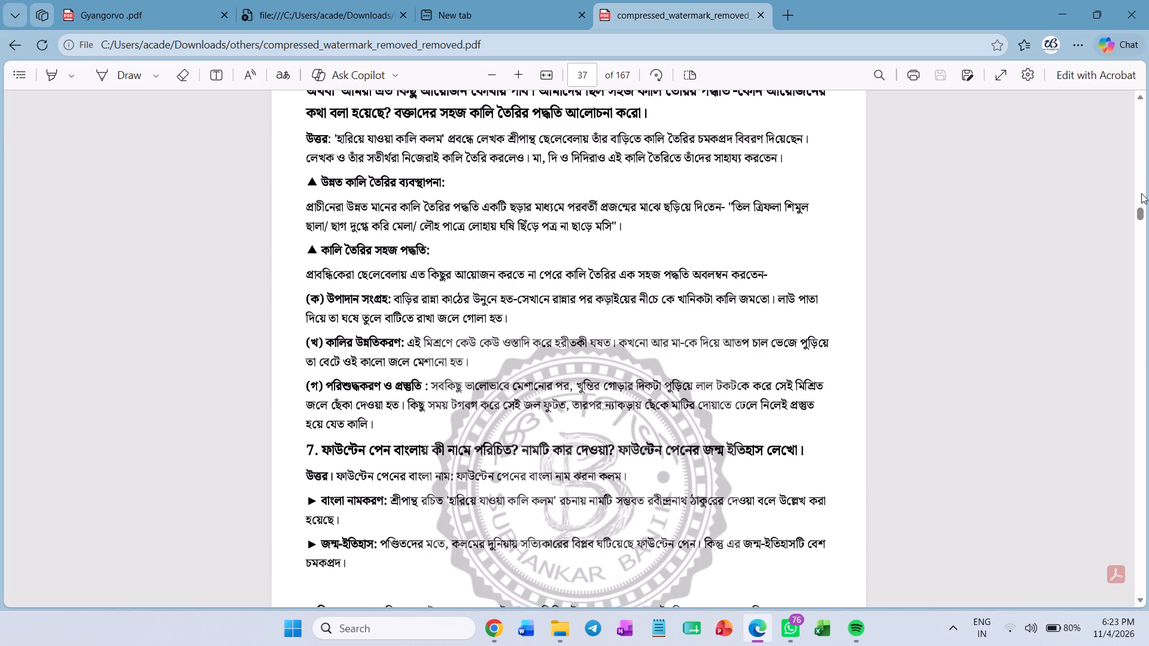
drag(1136, 215, 1140, 483)
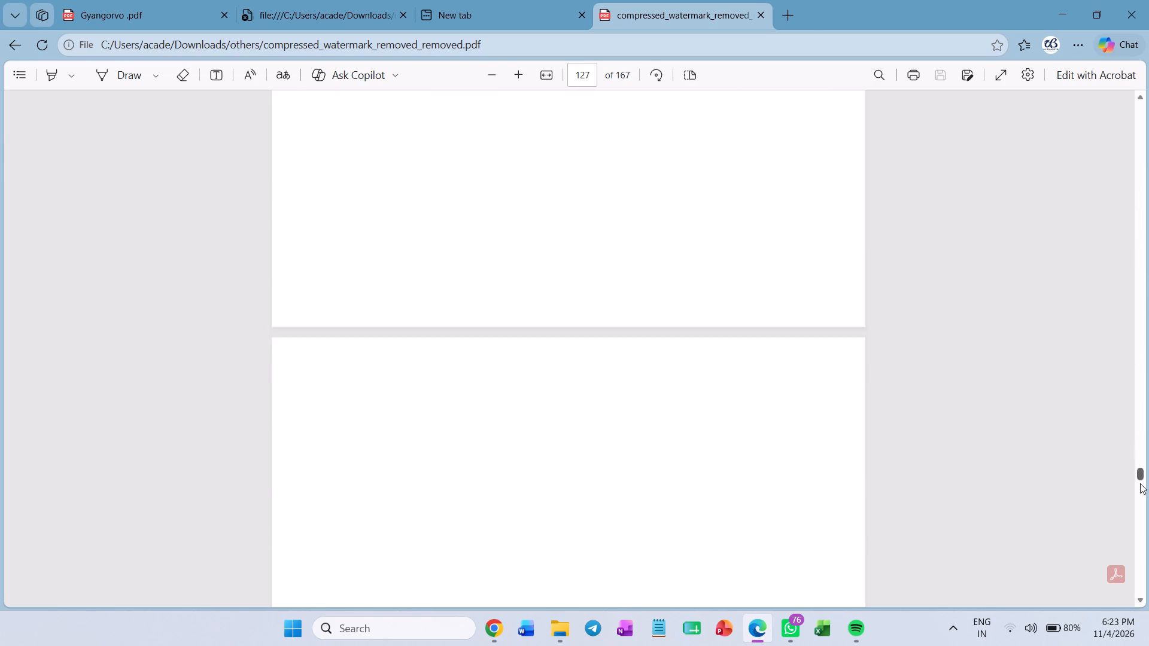
drag(1140, 483, 1089, 585)
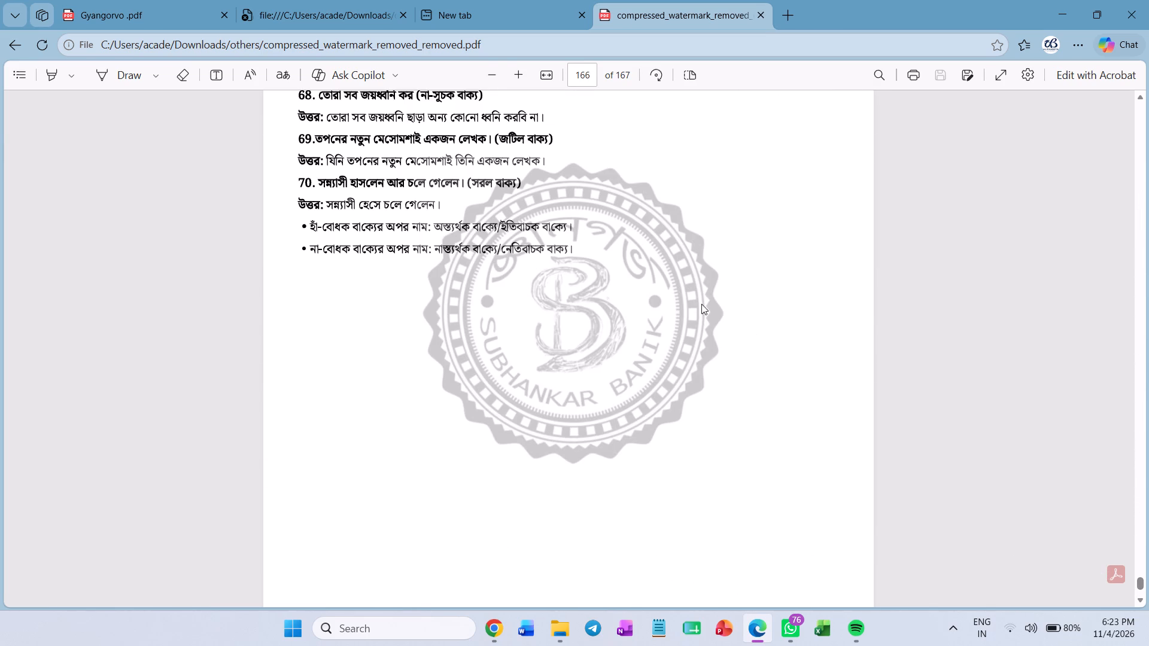
scroll(699, 307, down, 20)
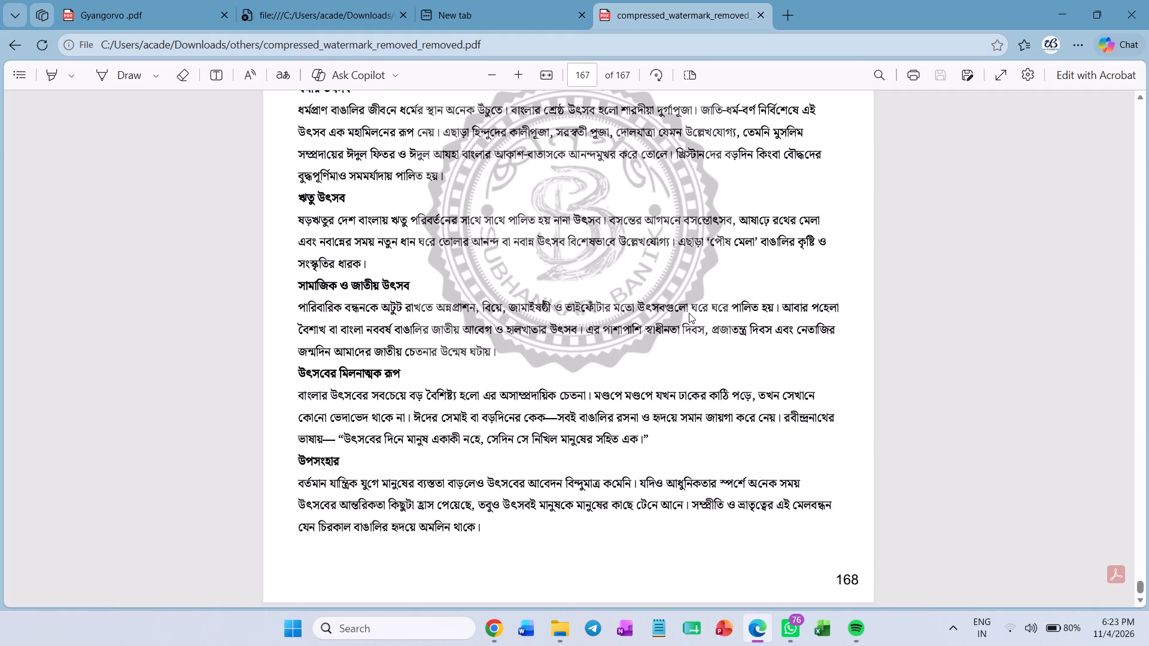
Examine the last two pages of the shortened PDF and the end of the page before them, including their printed page numbers.
scroll(689, 315, down, 4)
scroll(882, 335, up, 1)
scroll(881, 336, down, 7)
scroll(873, 336, up, 5)
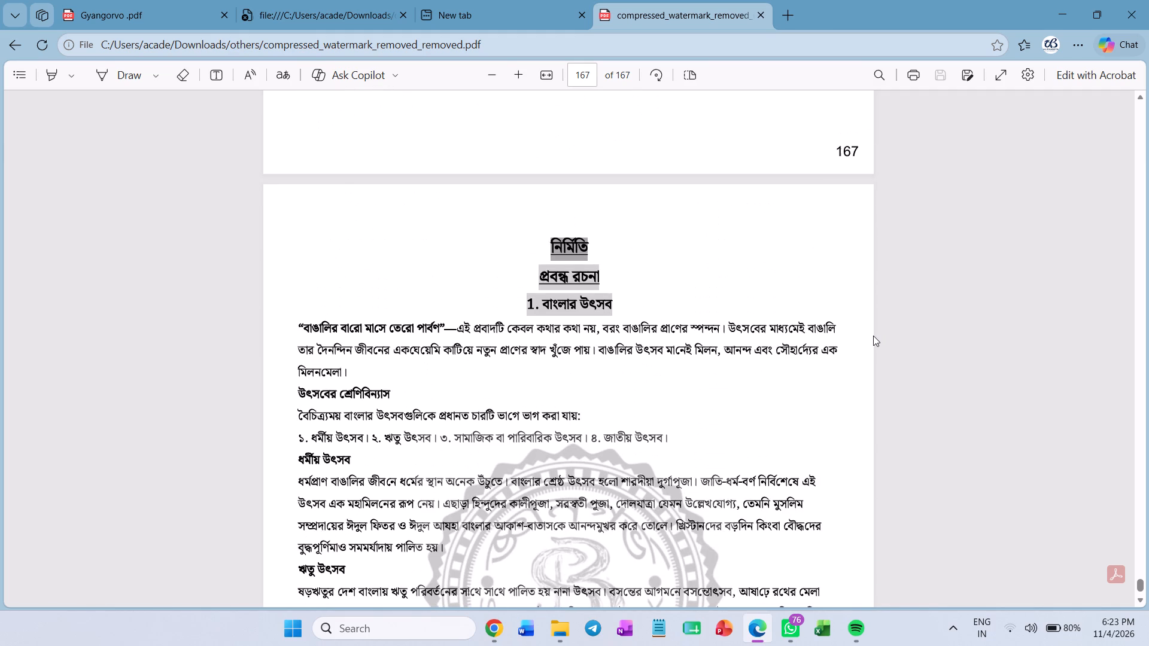
scroll(873, 336, up, 3)
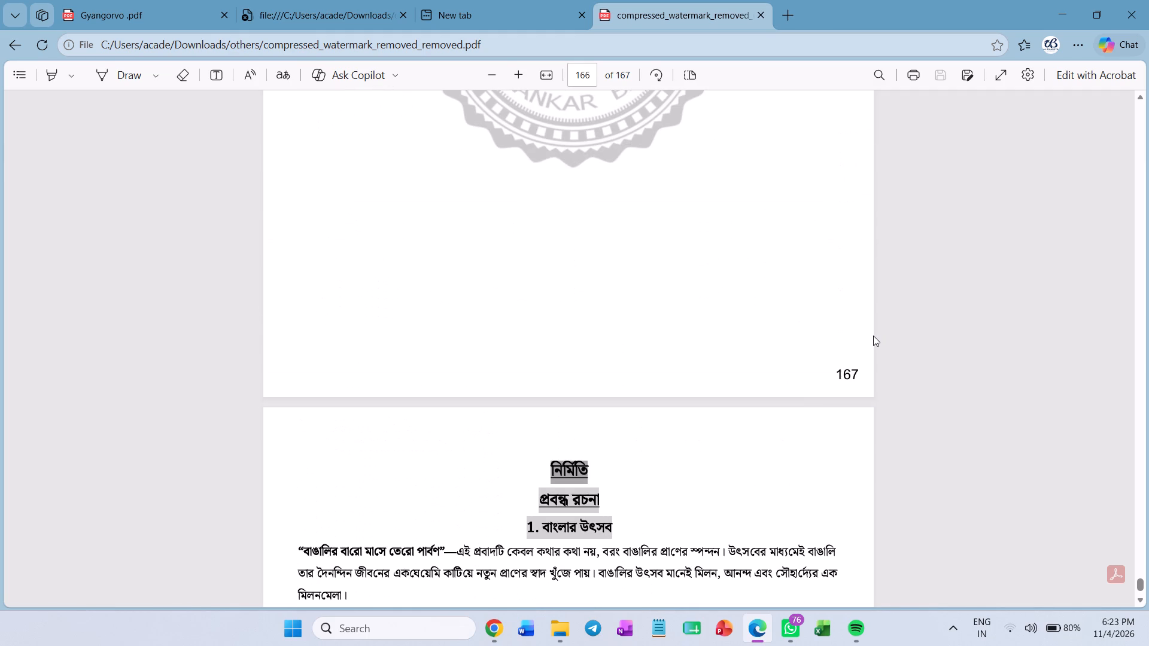
scroll(873, 336, up, 7)
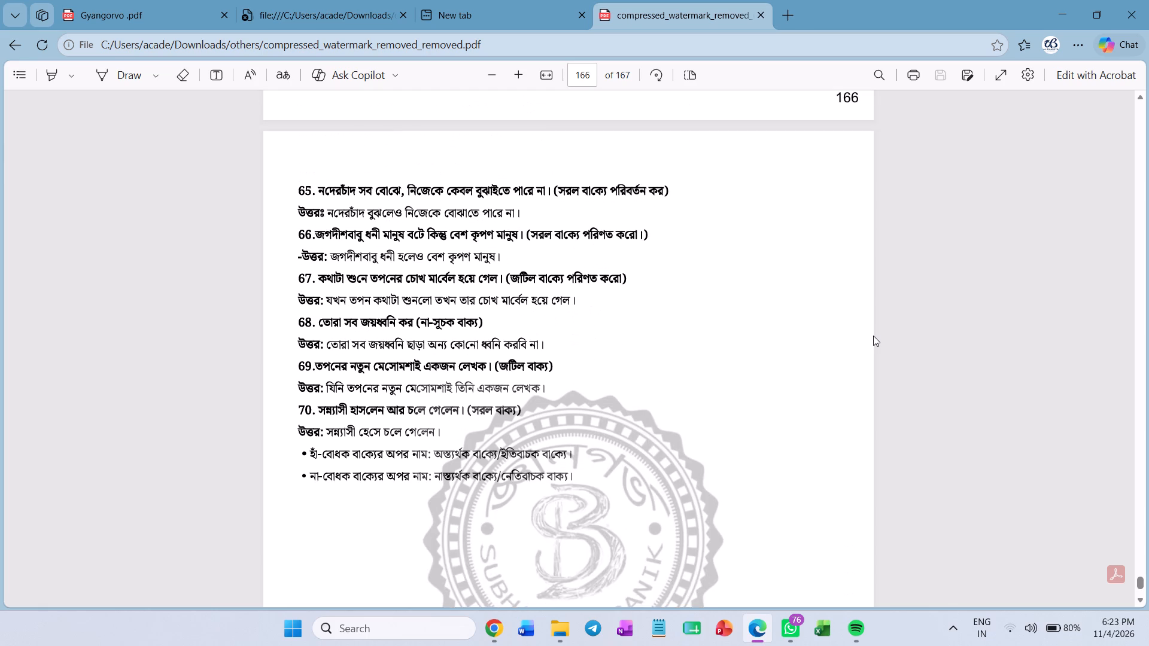
scroll(873, 336, up, 2)
scroll(873, 336, down, 1)
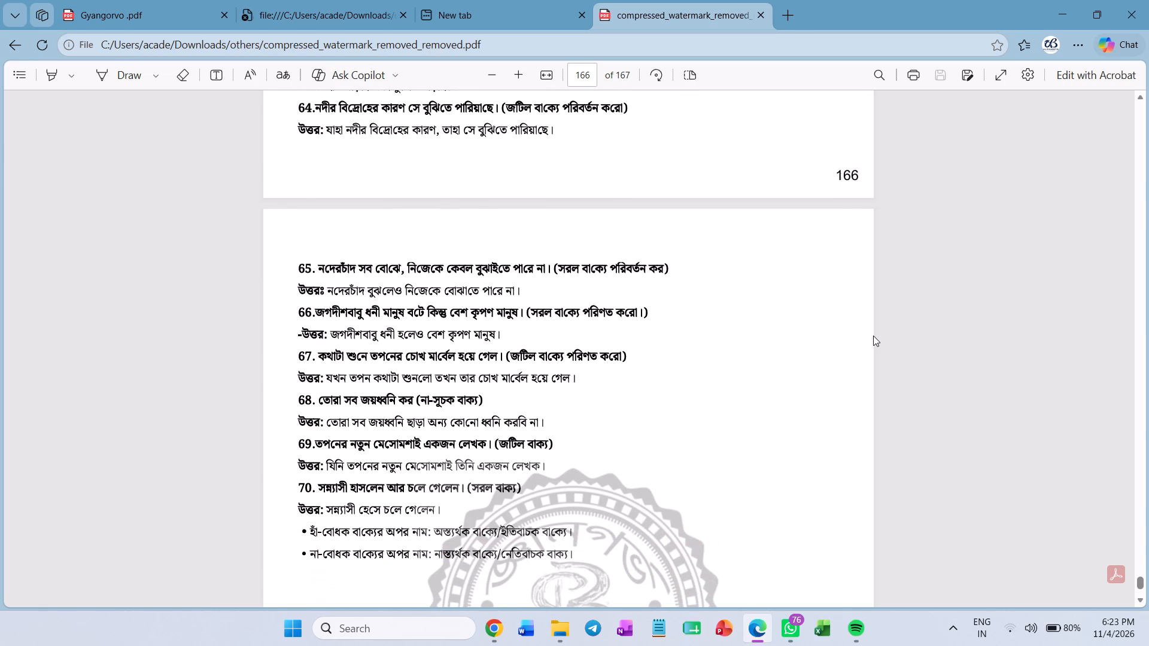
scroll(873, 336, up, 2)
scroll(872, 336, down, 5)
scroll(862, 356, up, 1)
scroll(862, 356, down, 8)
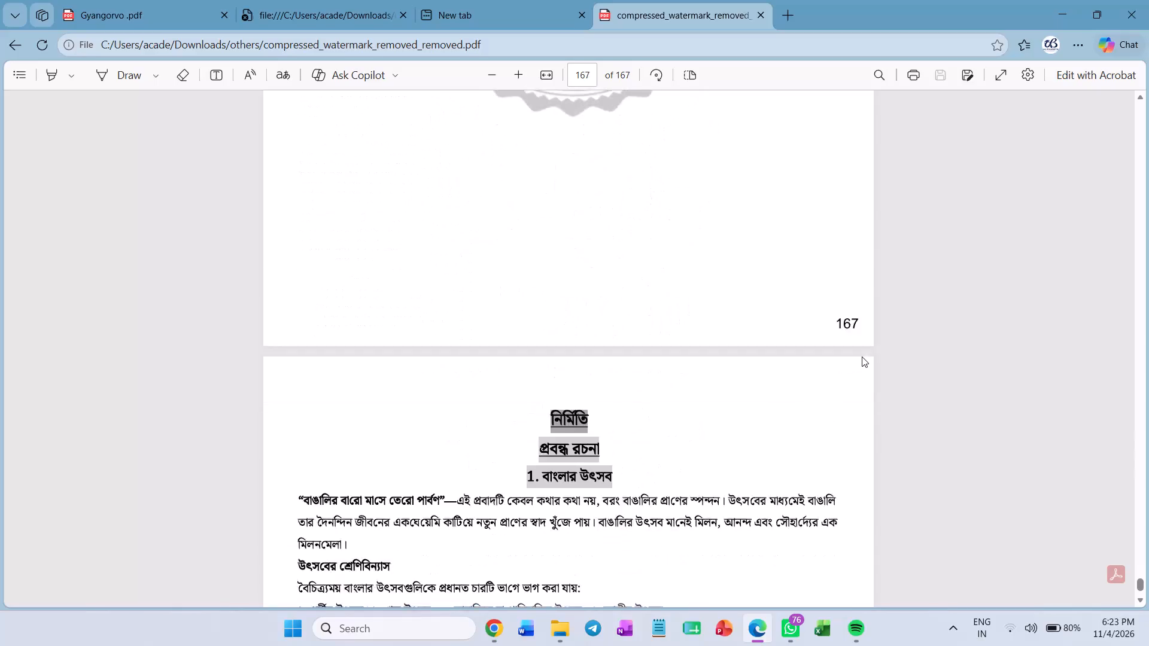
scroll(862, 356, down, 1)
scroll(862, 356, up, 13)
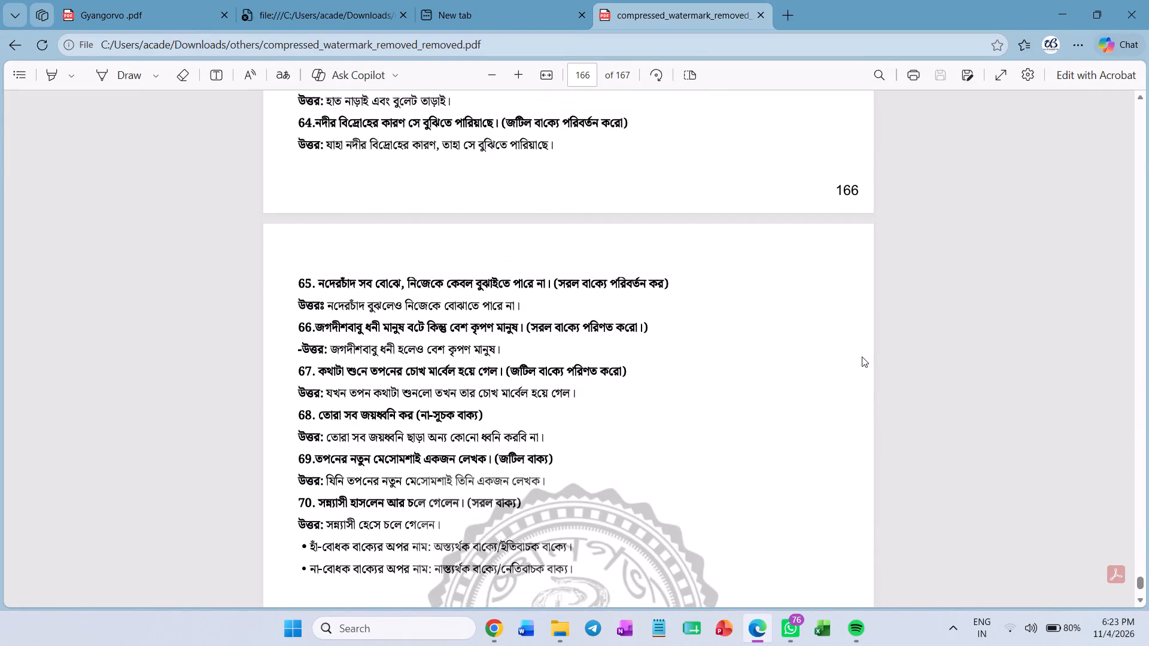
scroll(862, 356, down, 16)
scroll(837, 353, up, 4)
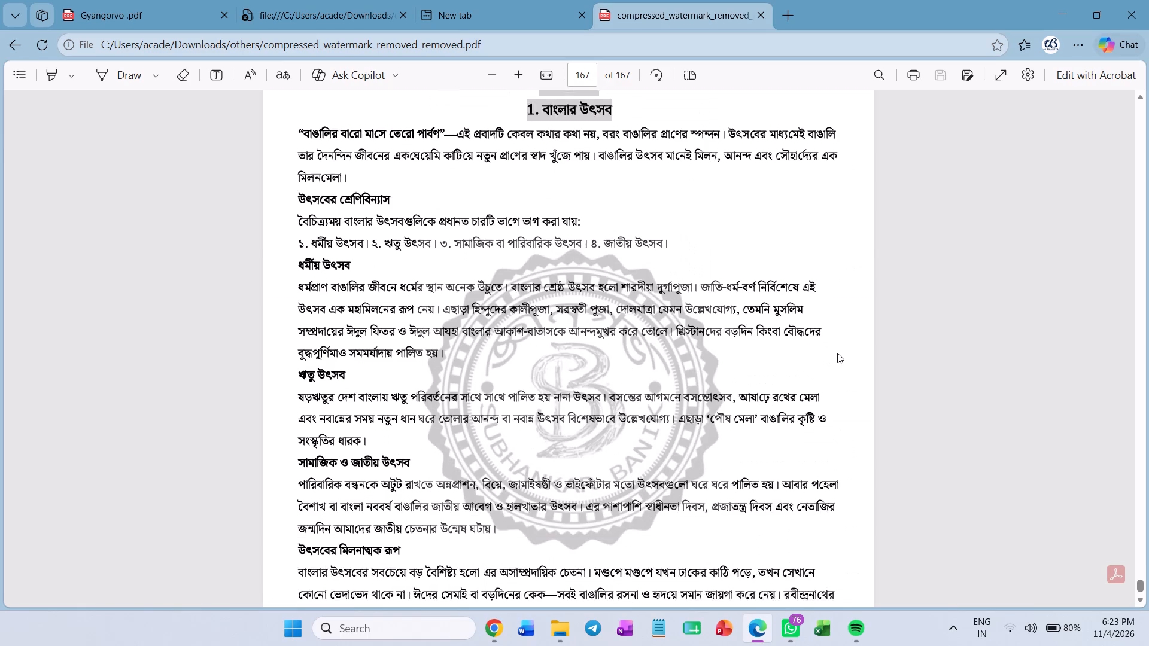
scroll(391, 401, up, 11)
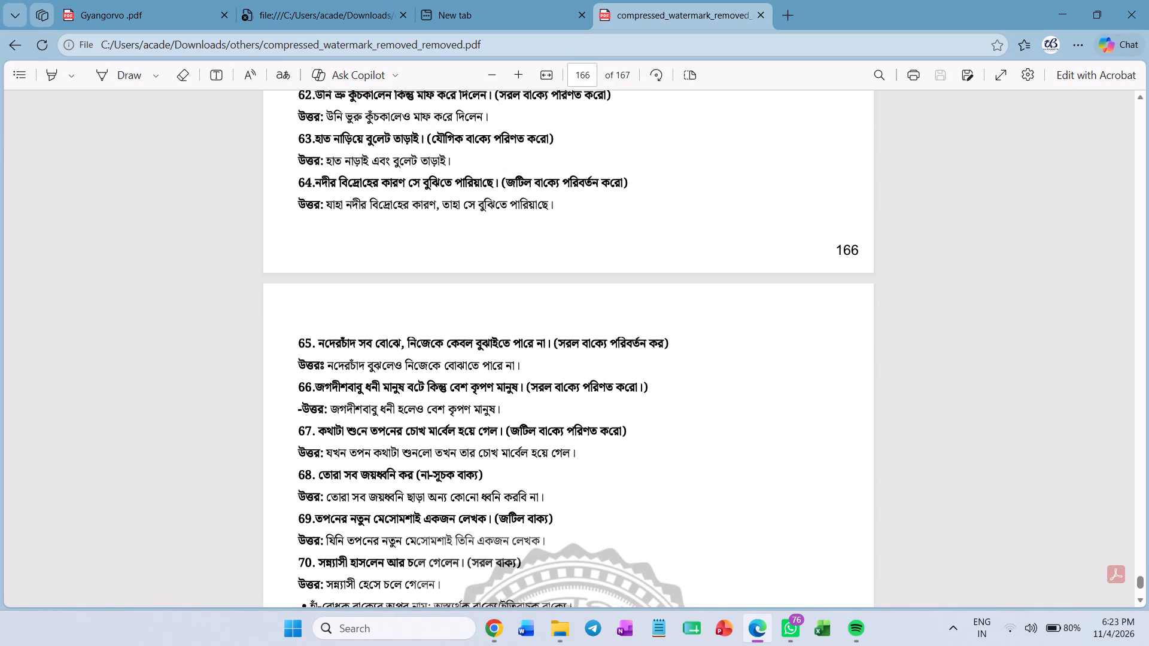
scroll(391, 401, up, 1)
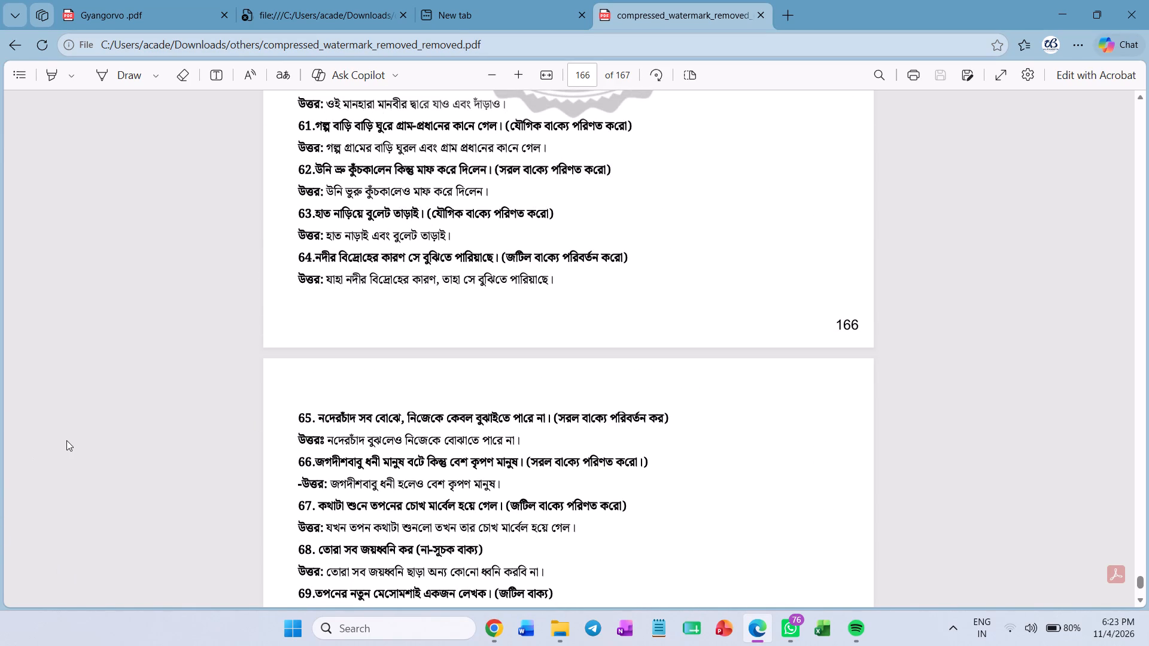
Open the print settings for the shortened PDF.
key(ctrl+p)
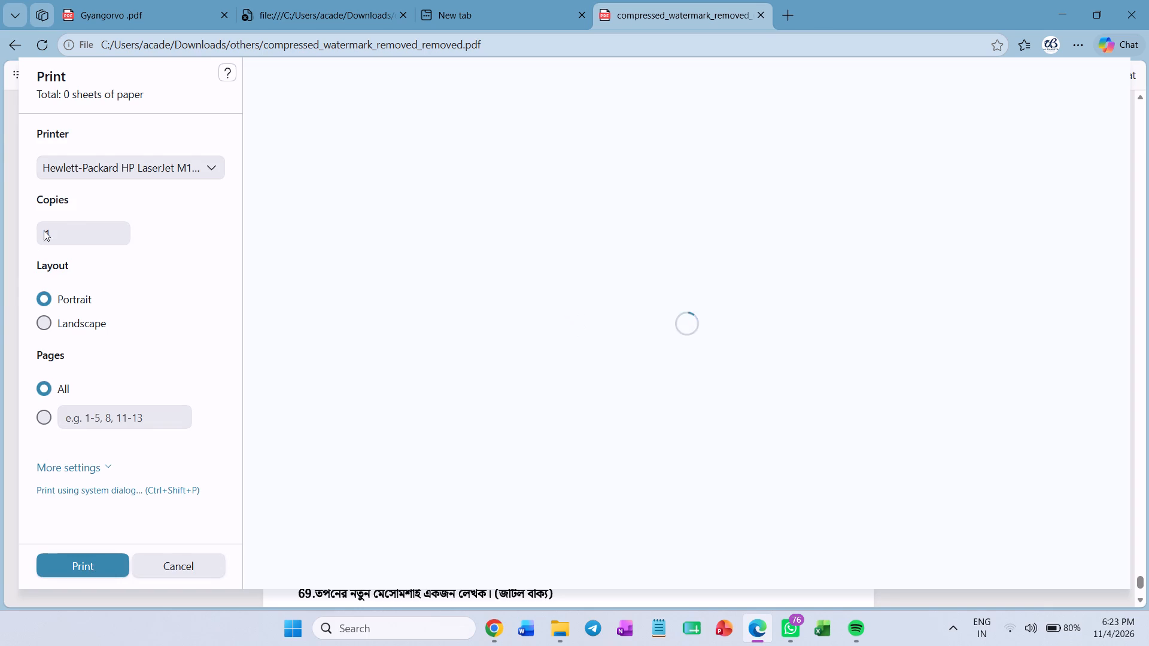
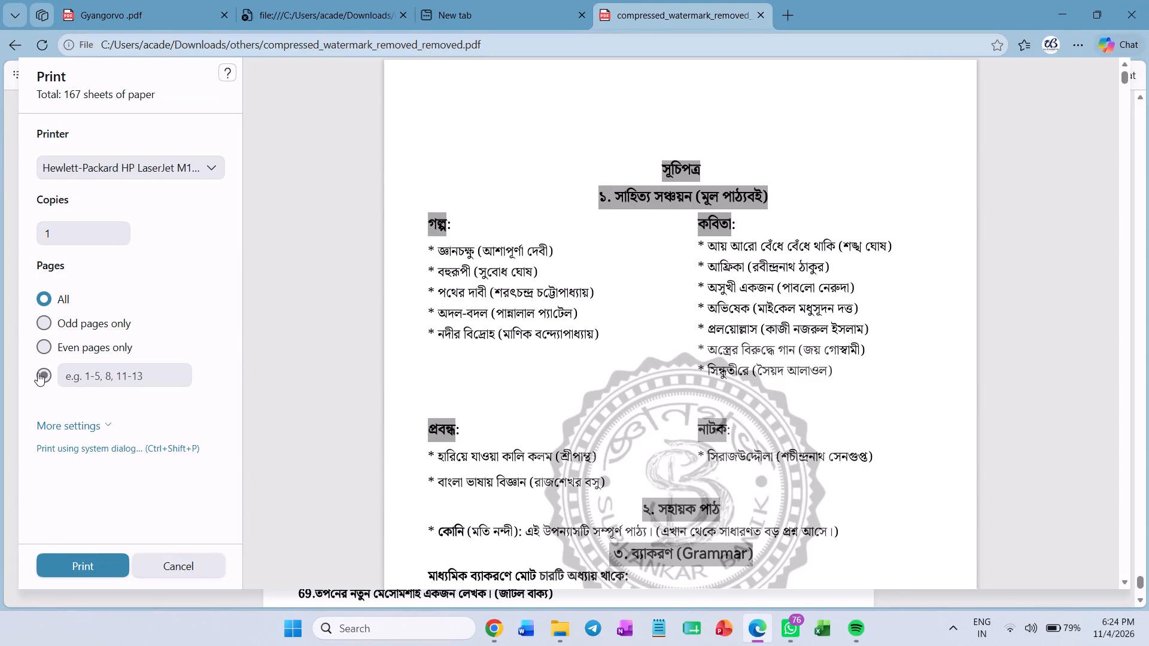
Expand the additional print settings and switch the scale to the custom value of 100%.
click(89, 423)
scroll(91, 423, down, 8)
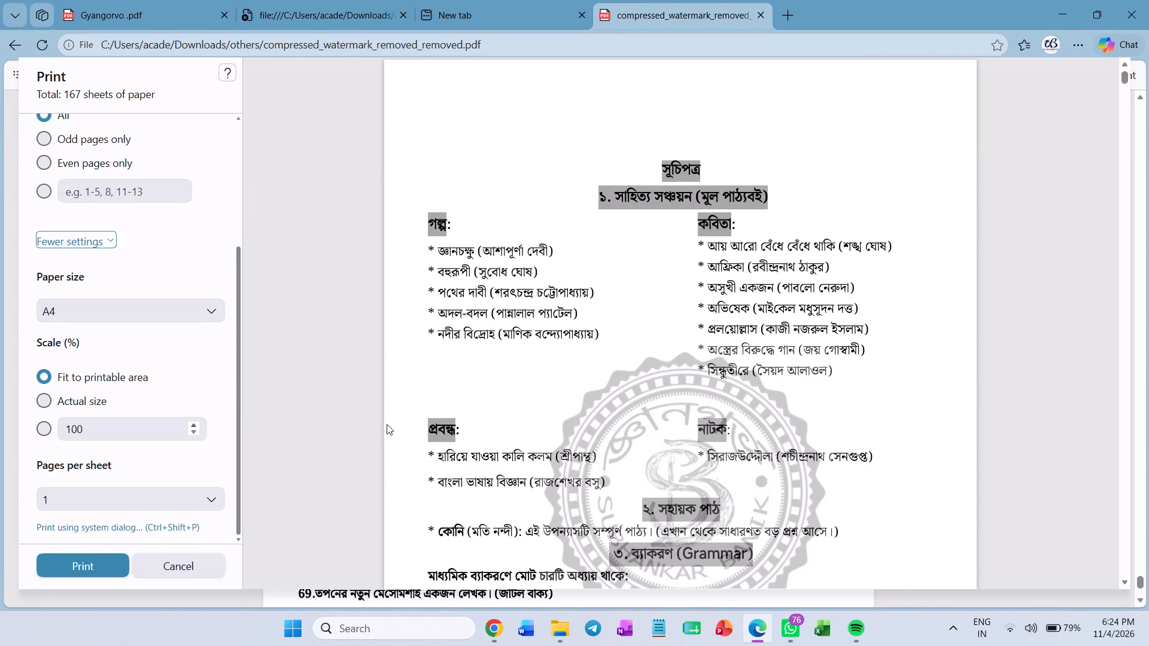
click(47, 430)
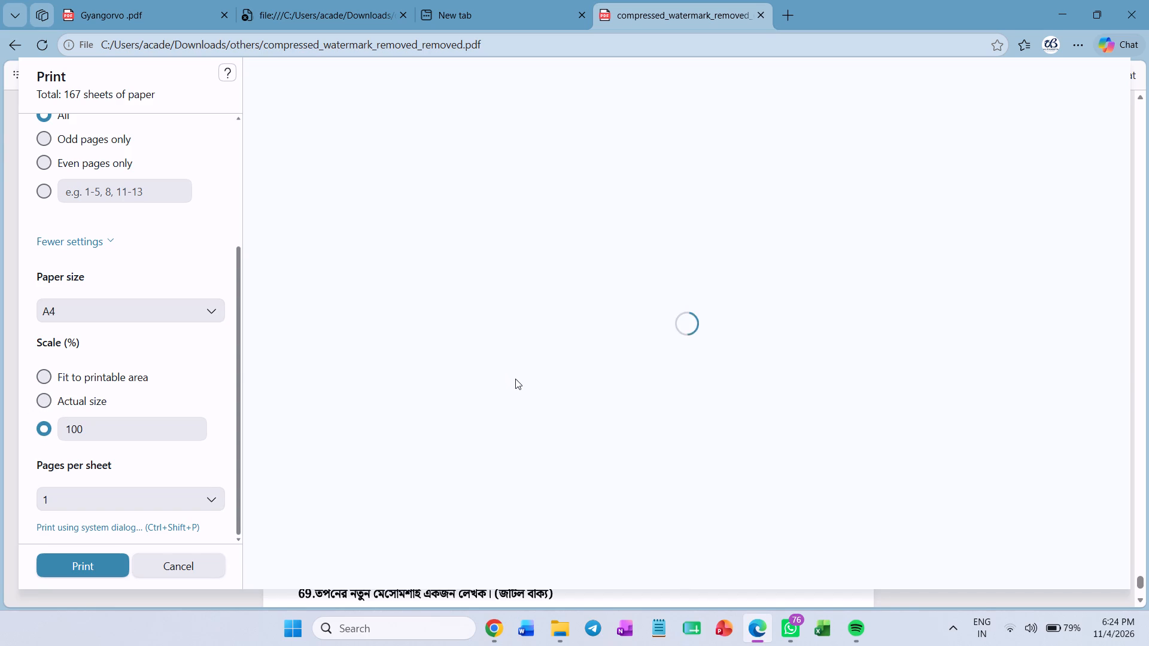
Limit the print range of the shortened PDF to odd pages only.
scroll(515, 379, up, 5)
scroll(612, 401, up, 4)
scroll(612, 401, down, 3)
scroll(200, 371, up, 1)
scroll(111, 312, up, 2)
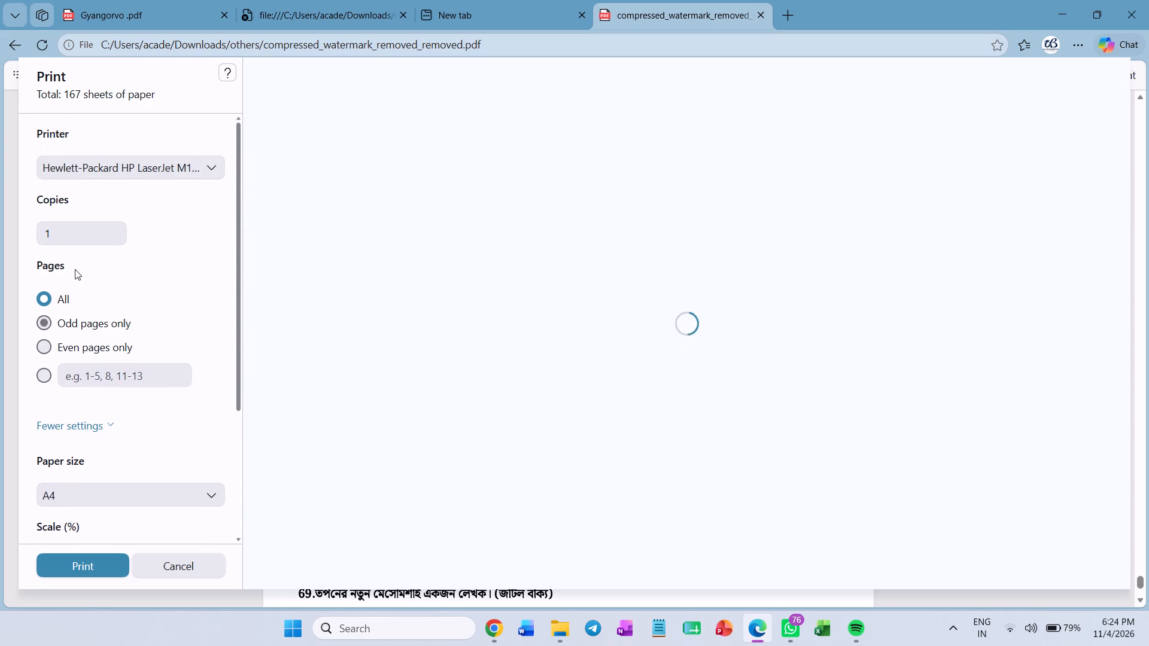
click(48, 319)
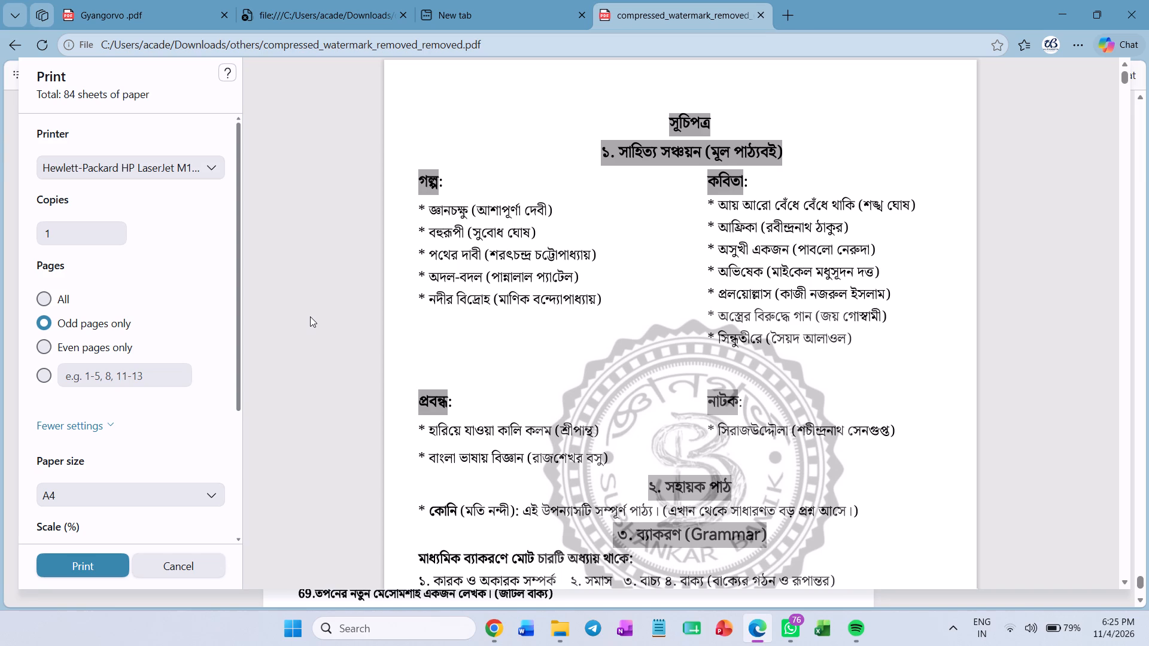
Check the first pages of the print preview and set the scale to Fit to printable area.
scroll(310, 316, up, 2)
scroll(502, 401, down, 5)
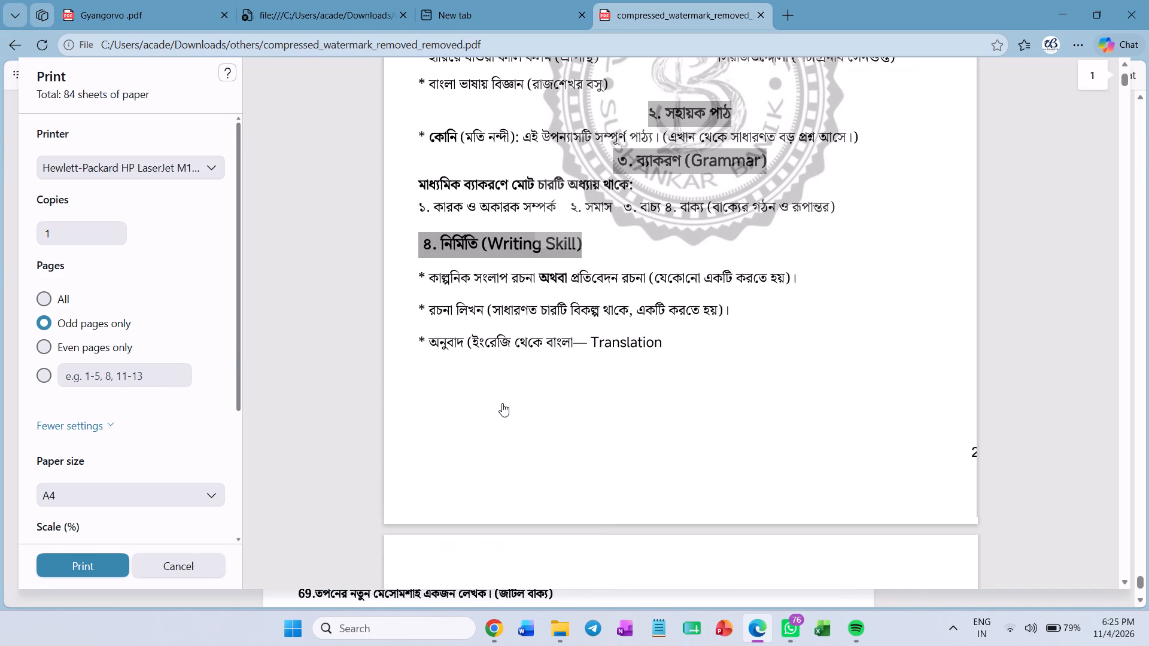
scroll(502, 403, down, 3)
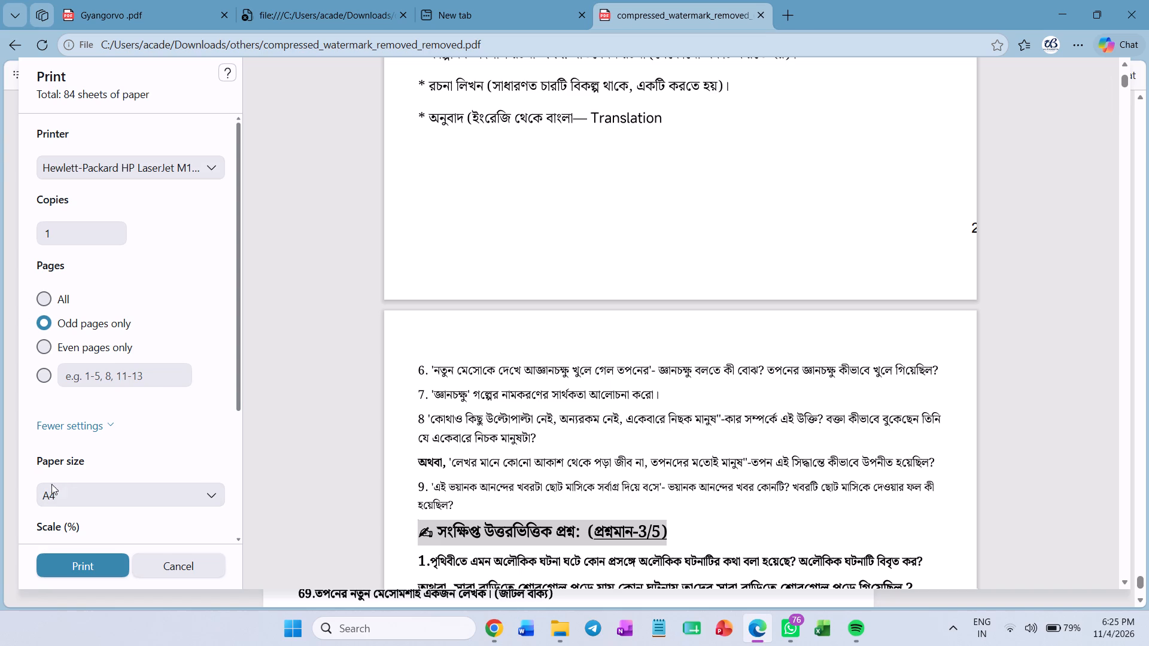
scroll(48, 489, down, 2)
click(44, 407)
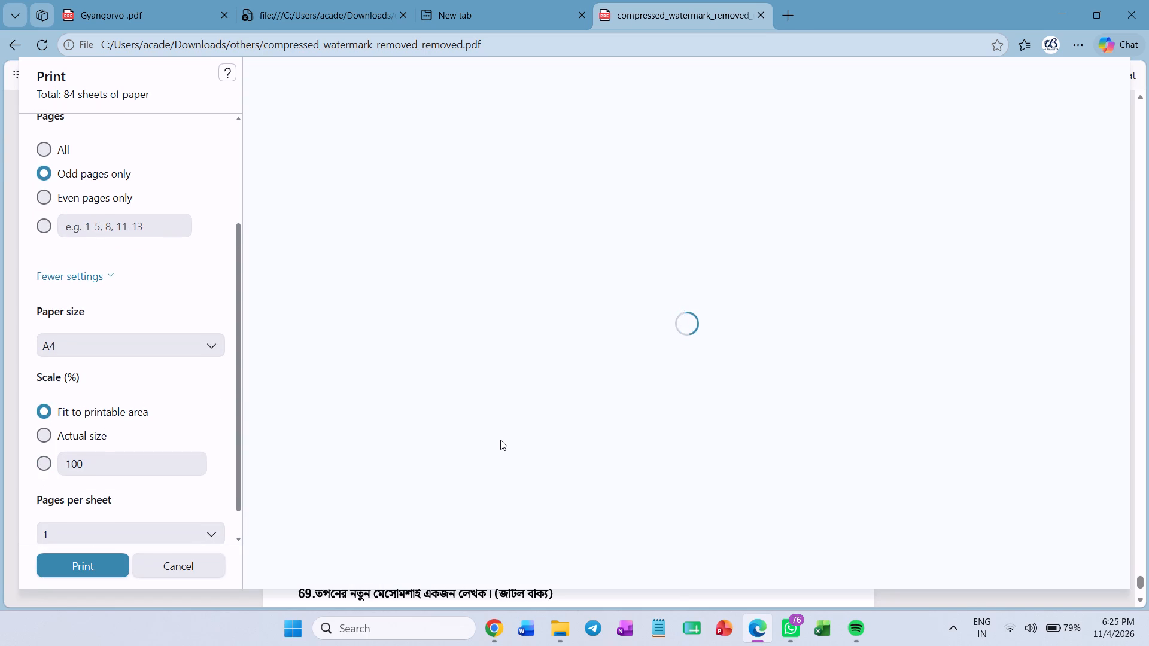
Examine the odd-page print preview from its first sheet to its last, including the printed page numbers, and return to the start.
scroll(500, 440, up, 2)
scroll(104, 246, up, 4)
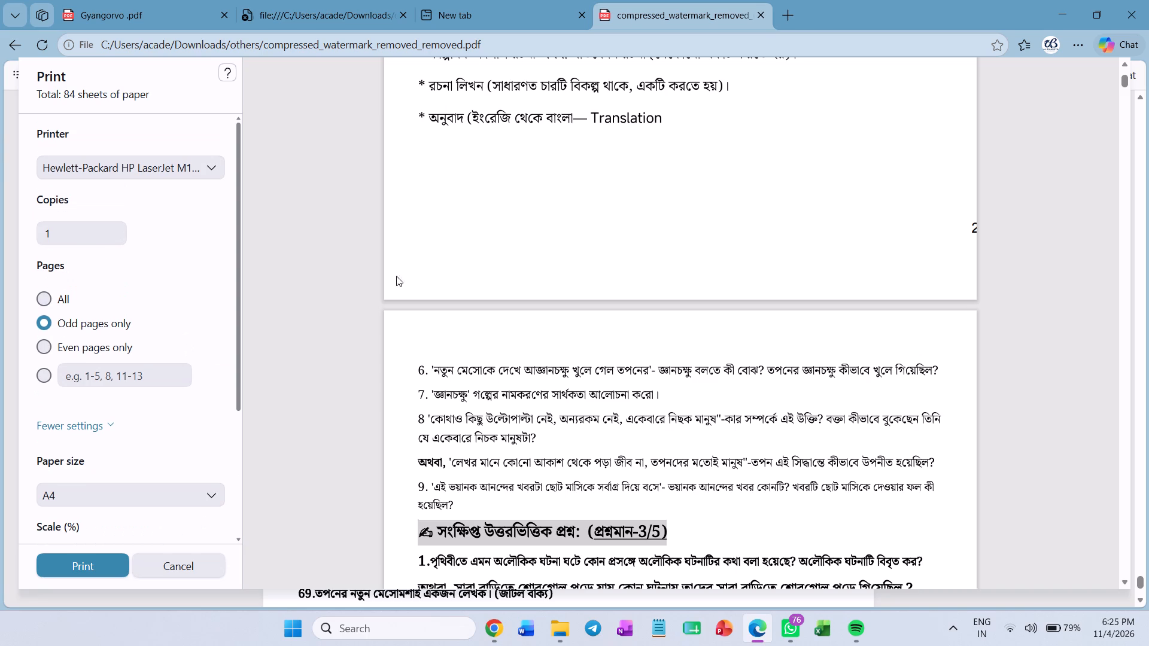
scroll(874, 316, down, 1)
scroll(868, 319, up, 11)
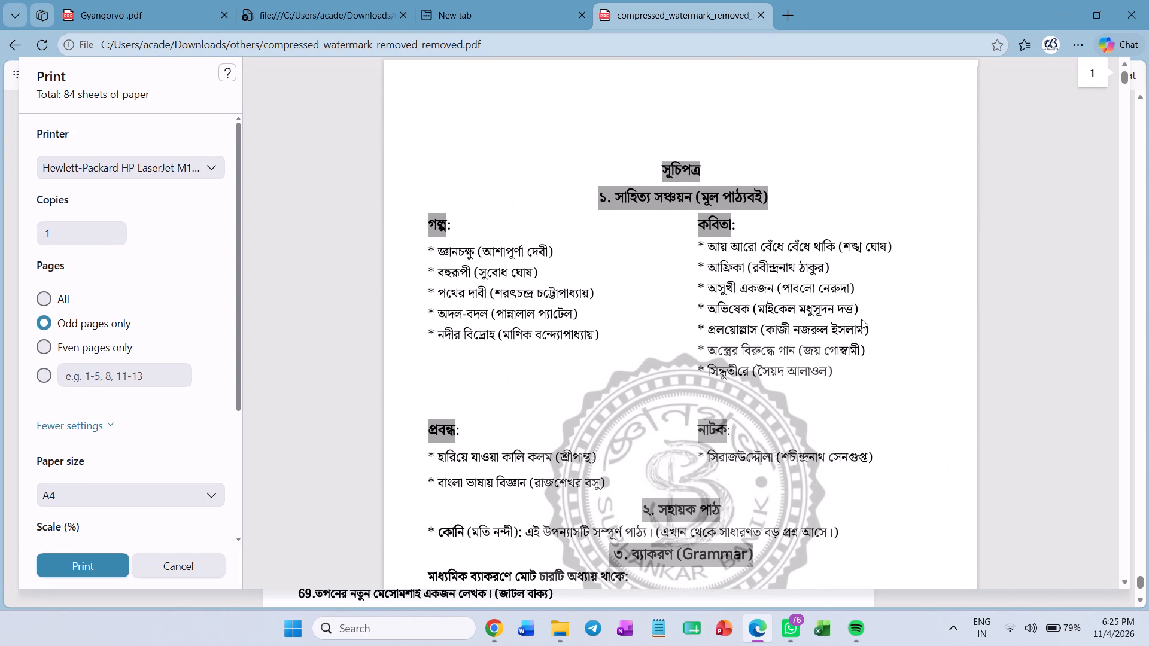
scroll(861, 319, up, 5)
scroll(861, 312, down, 9)
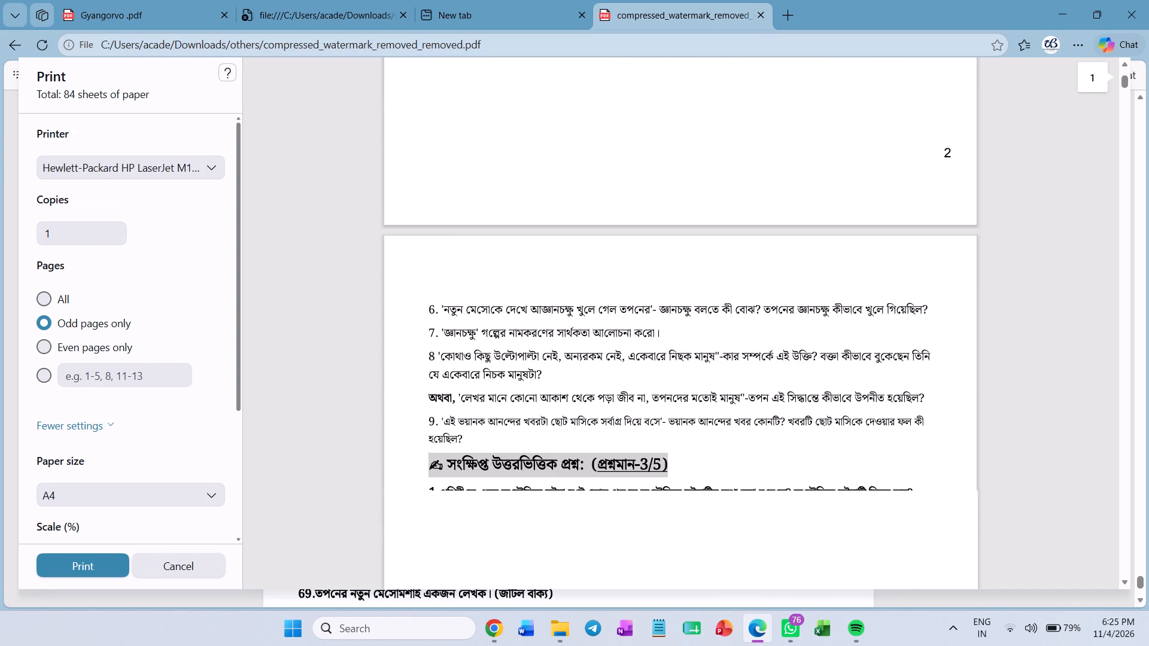
scroll(861, 312, down, 2)
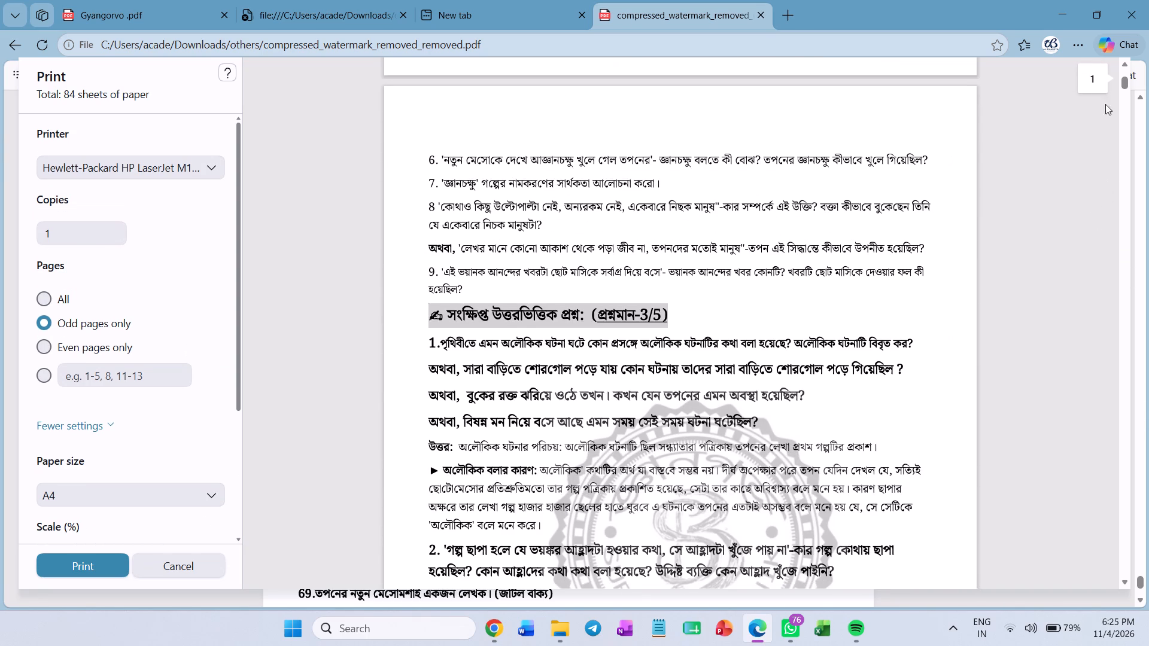
drag(1123, 83, 1130, 214)
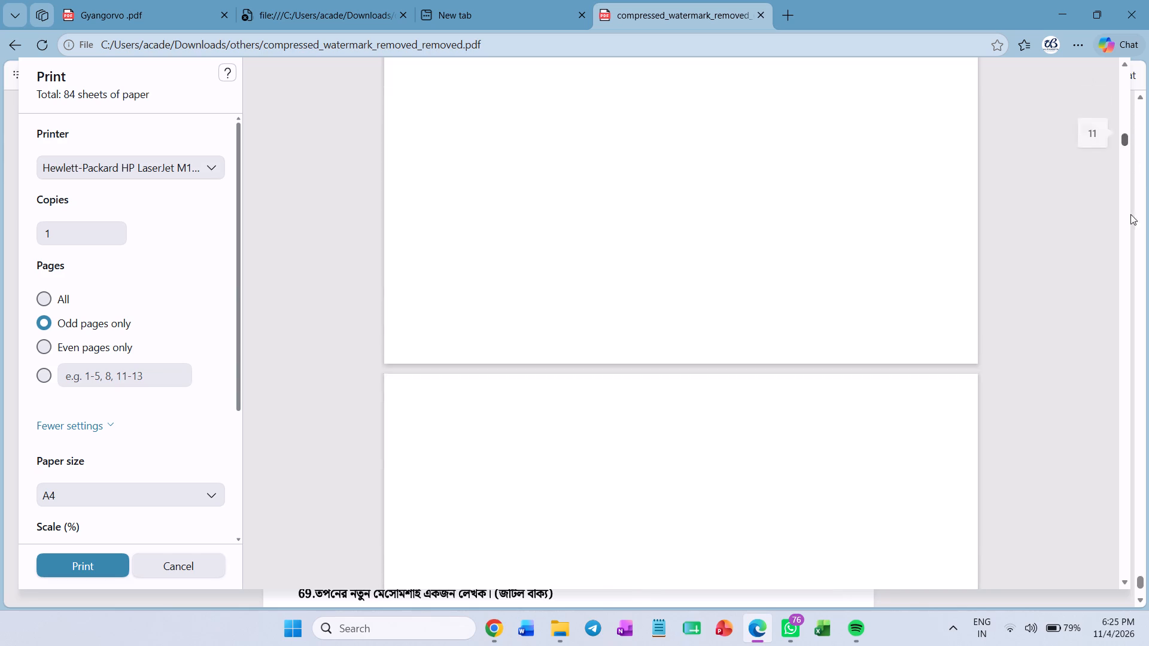
drag(1130, 214, 1132, 604)
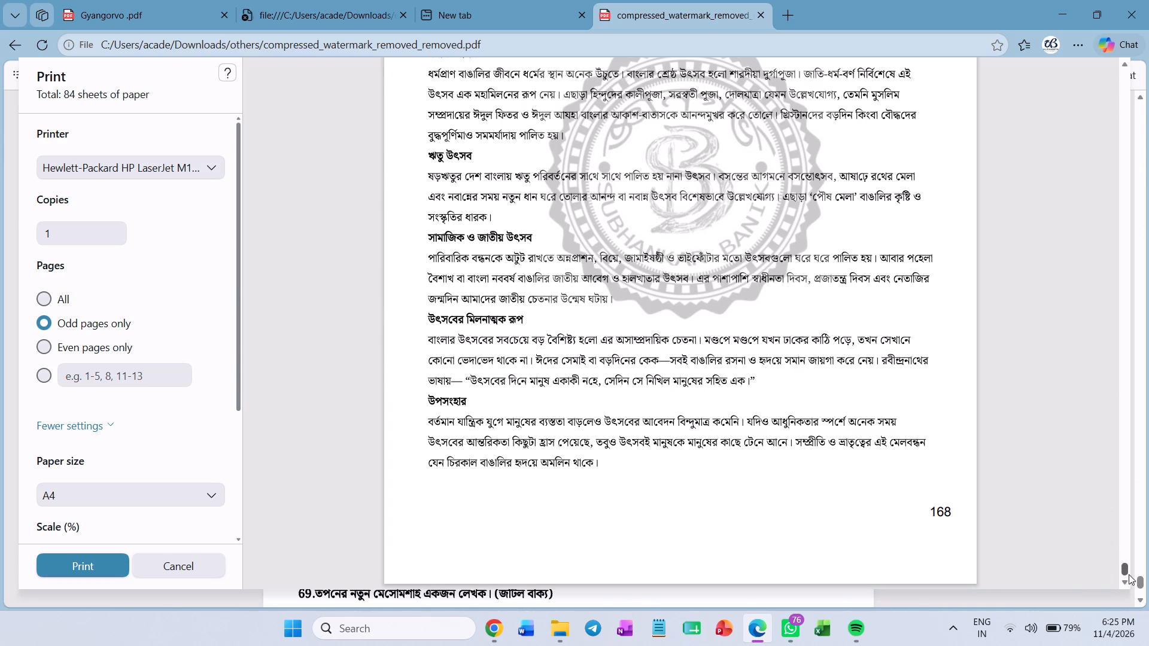
drag(1127, 566, 1047, 0)
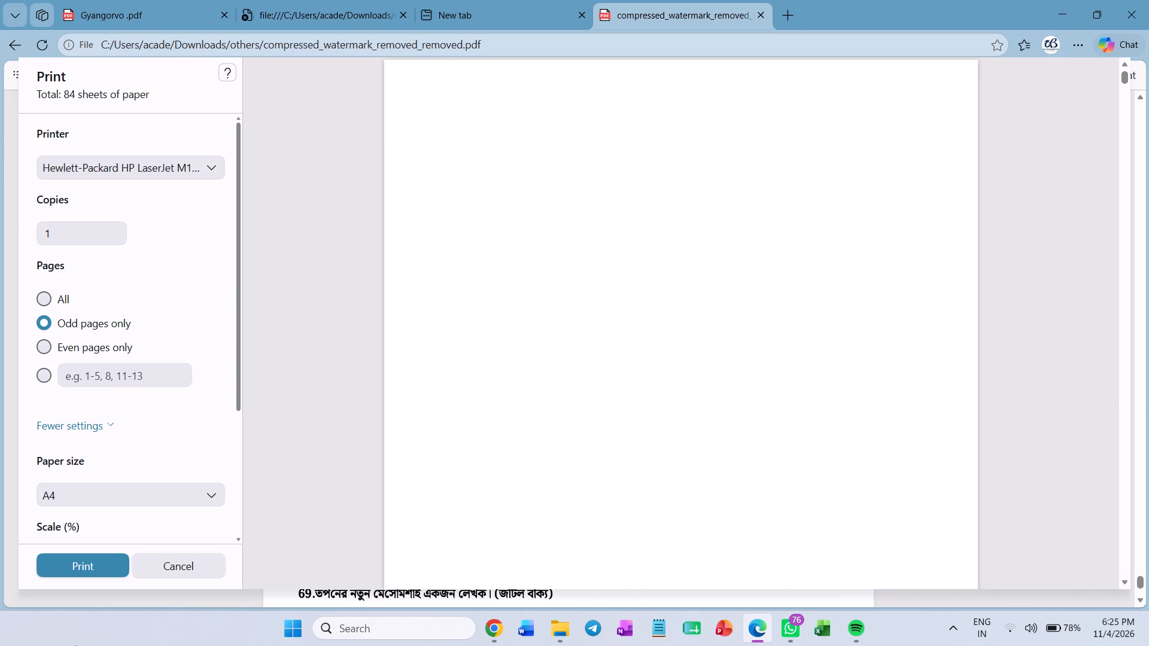
Print the odd pages of the shortened PDF, one A4 copy, on the Hewlett-Packard HP LaserJet.
click(80, 562)
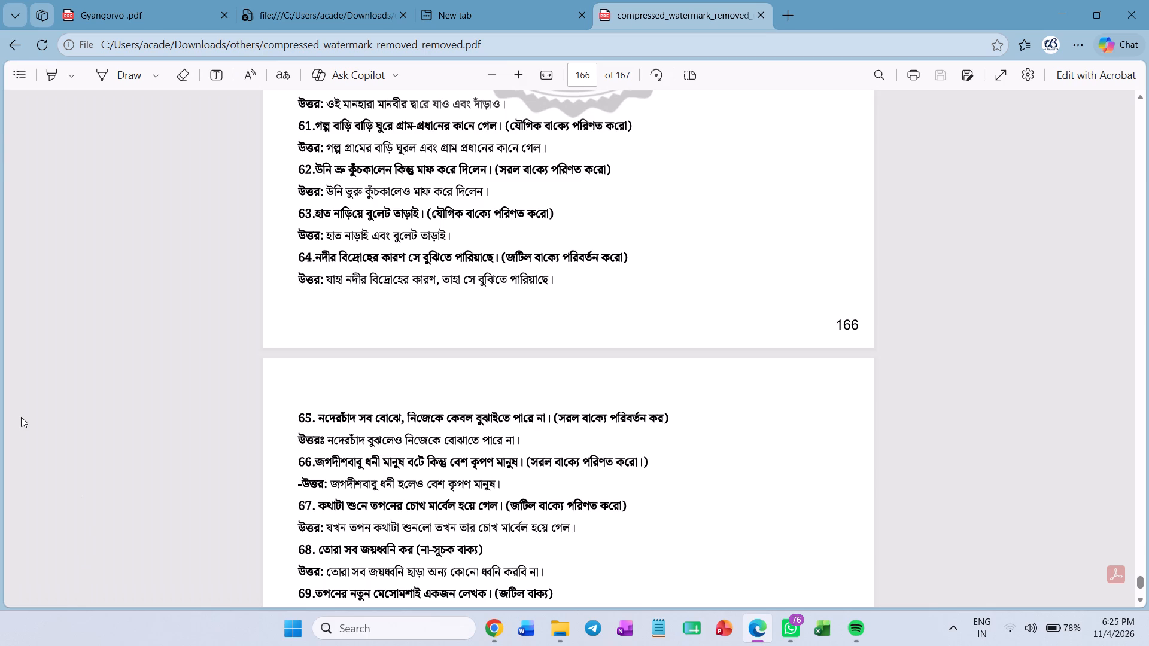
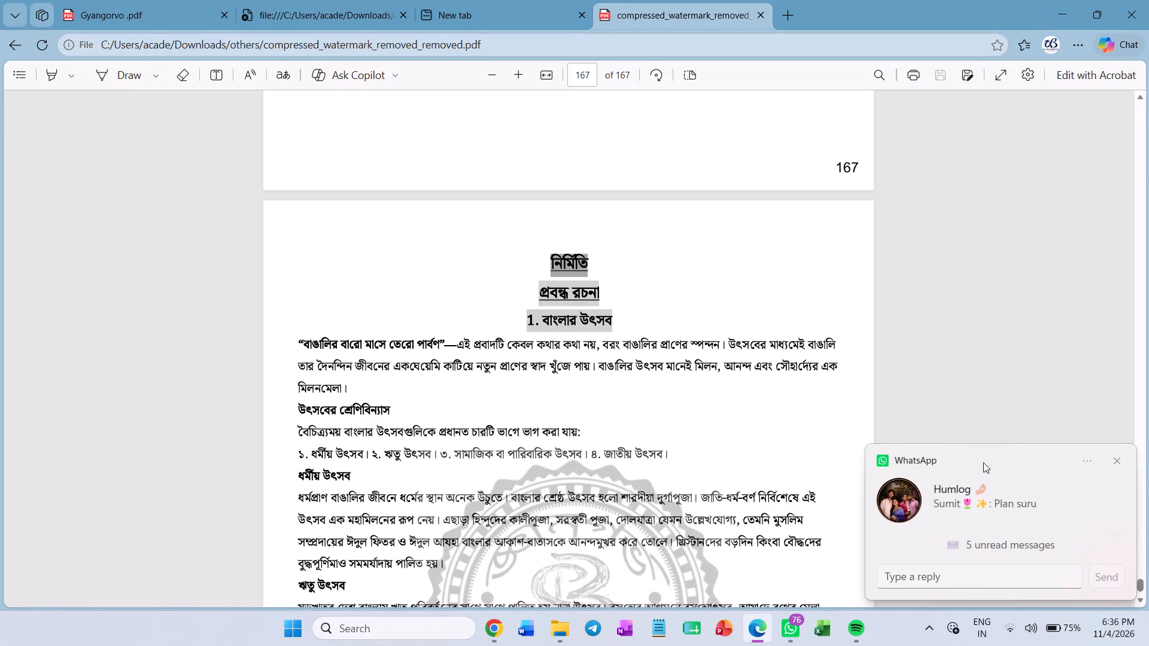
Start another print of the shortened PDF limited to even pages only, and check its paper size, scale and pages-per-sheet settings.
click(1124, 463)
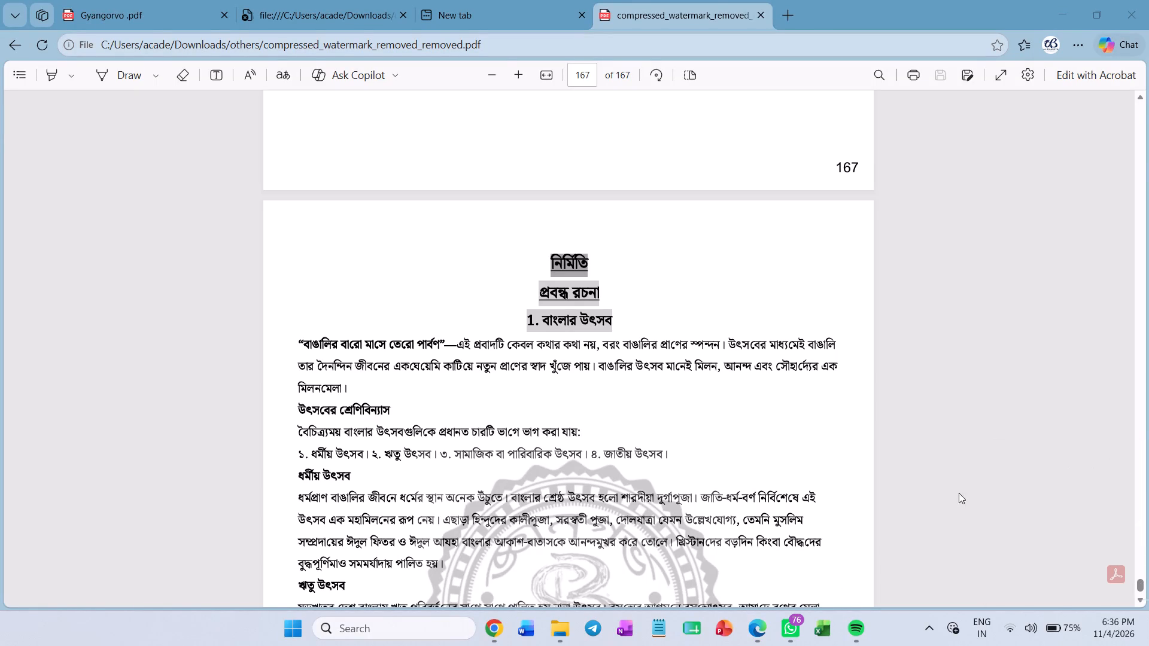
key(ctrl+p)
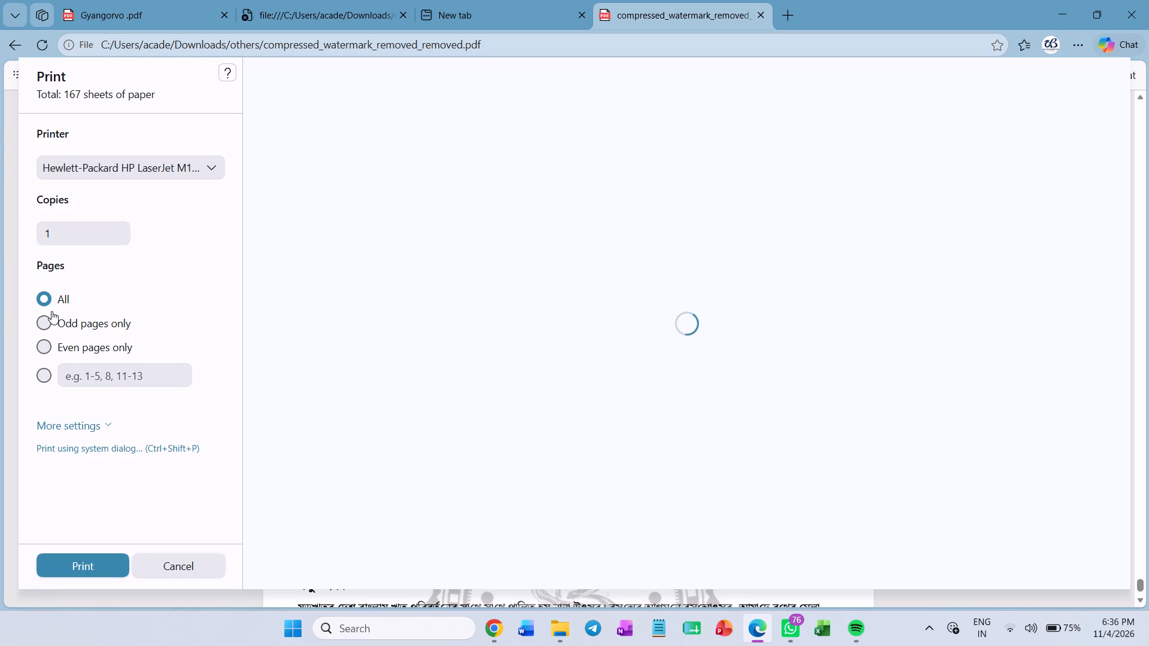
click(43, 343)
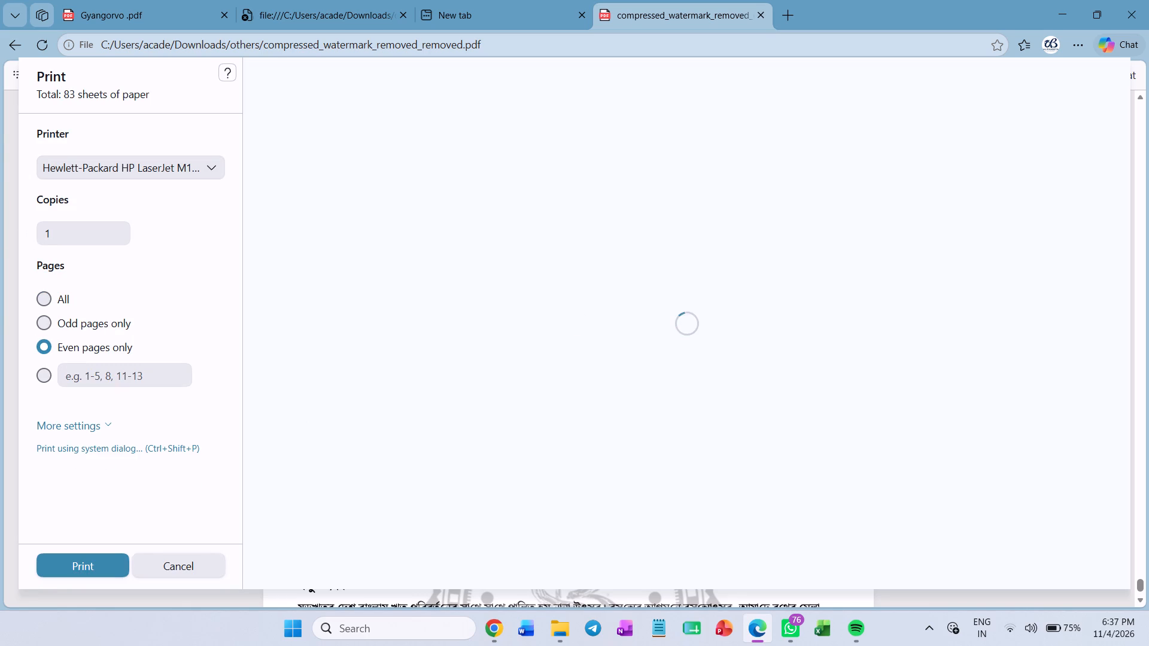
click(102, 420)
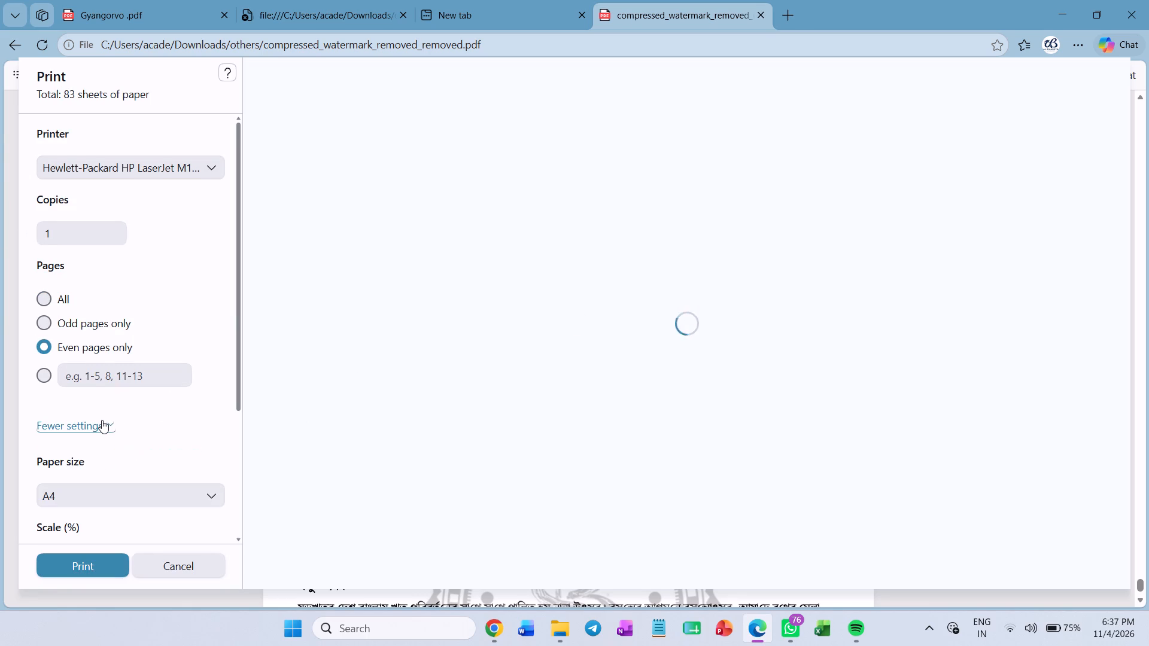
scroll(105, 430, down, 5)
scroll(602, 392, down, 1)
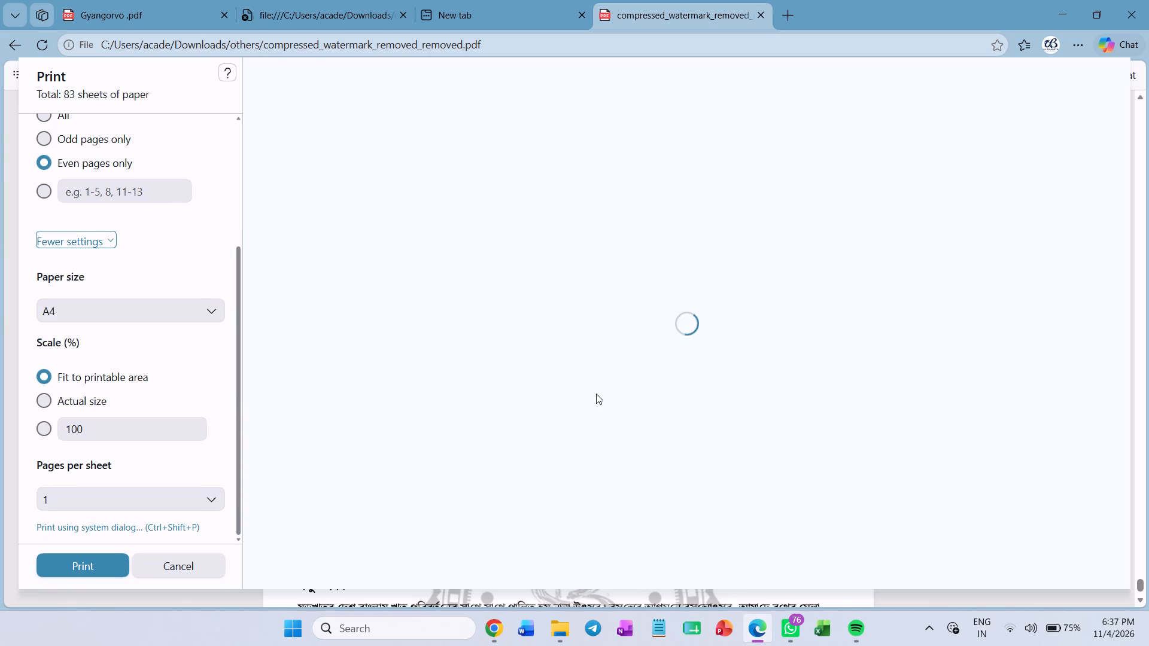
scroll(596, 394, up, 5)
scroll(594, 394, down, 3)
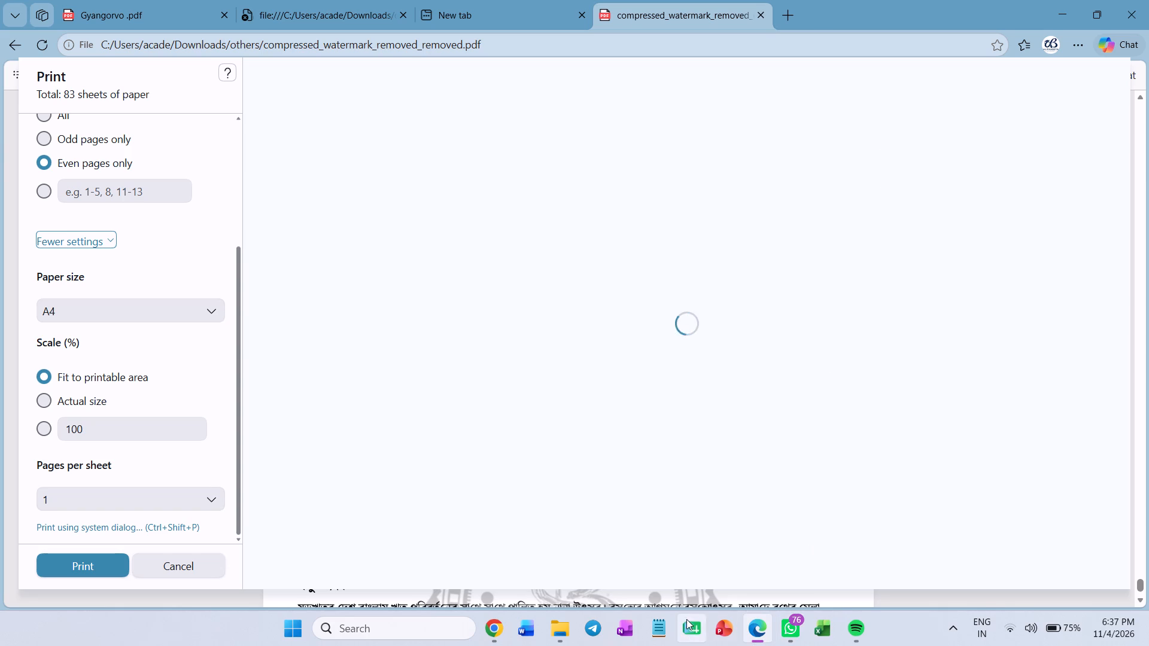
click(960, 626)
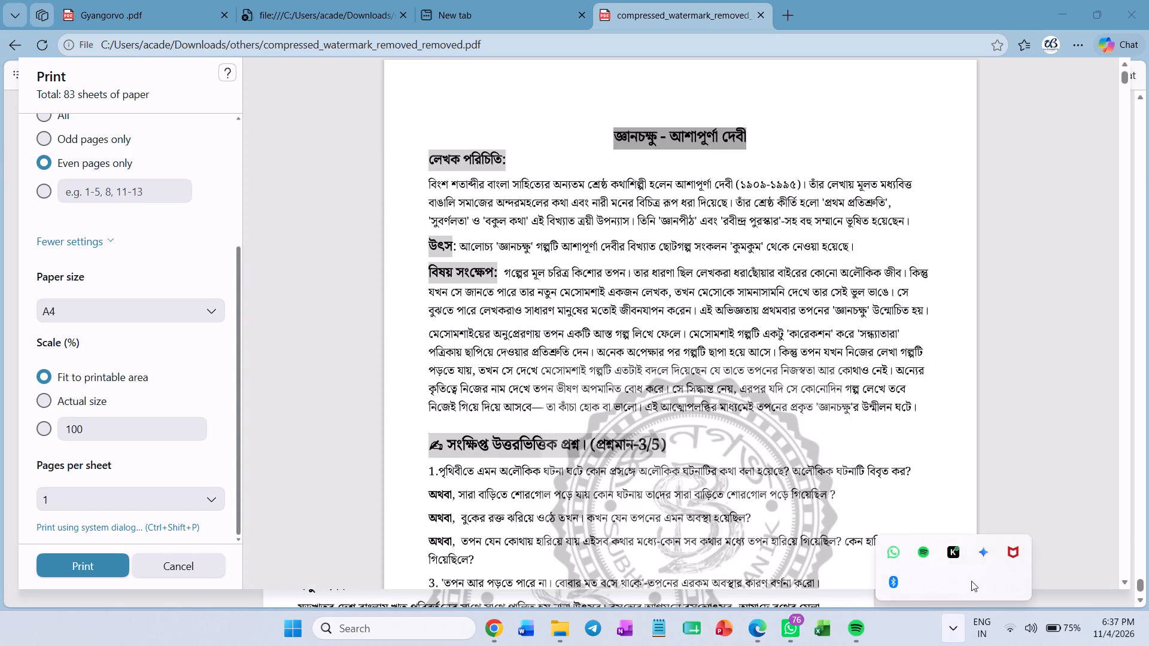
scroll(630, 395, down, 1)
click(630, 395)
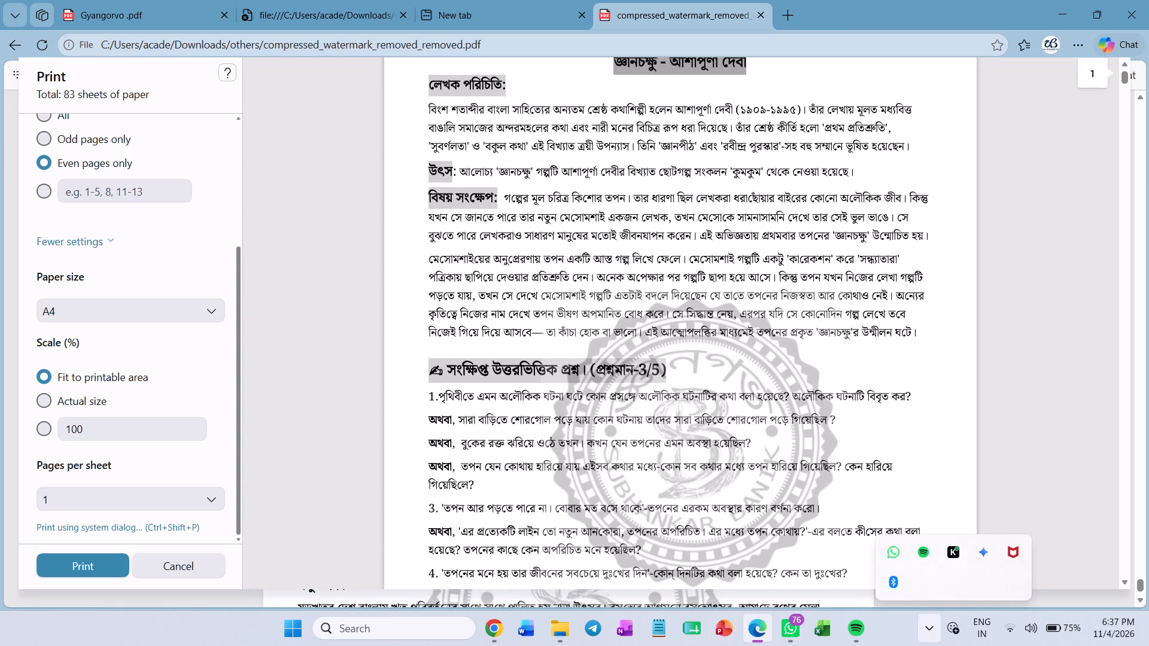
Examine the even-page print preview from its first sheet through sheet 71, including the printed page numbers.
scroll(630, 395, up, 3)
scroll(630, 395, down, 6)
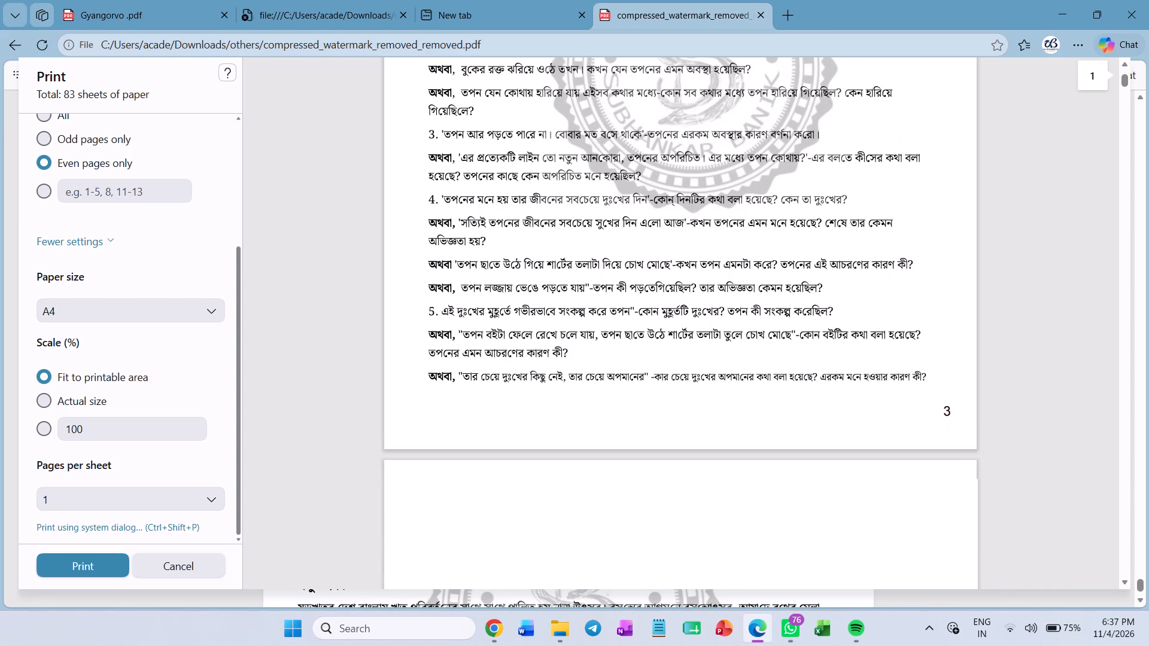
scroll(637, 404, down, 4)
scroll(686, 387, down, 8)
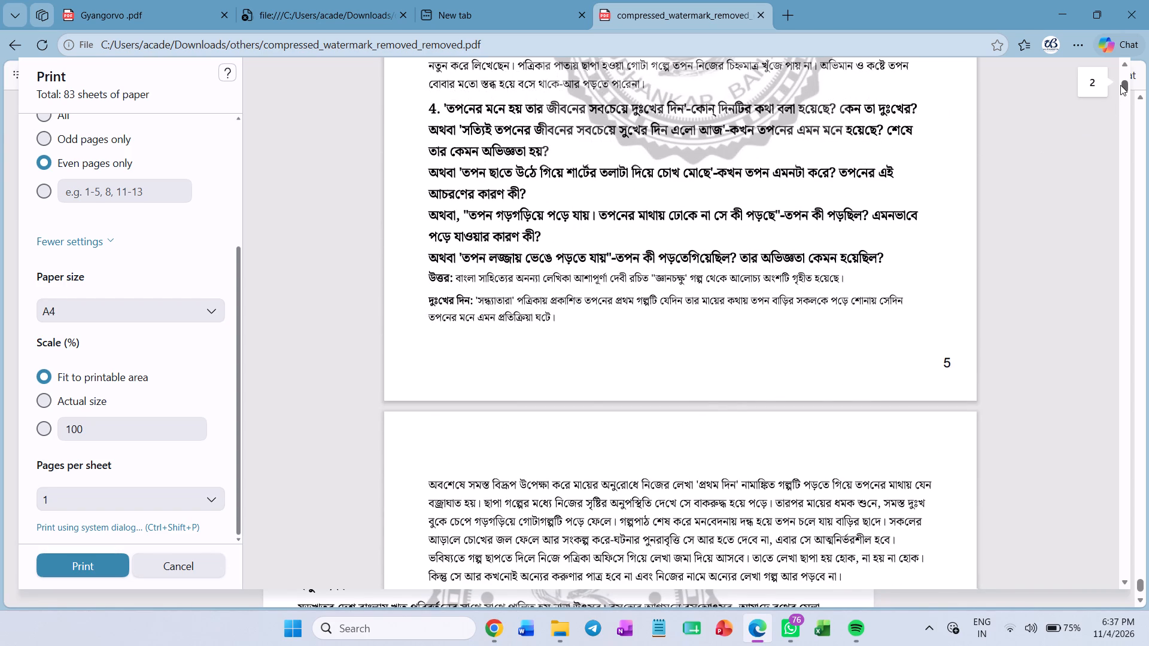
drag(1120, 85, 1125, 112)
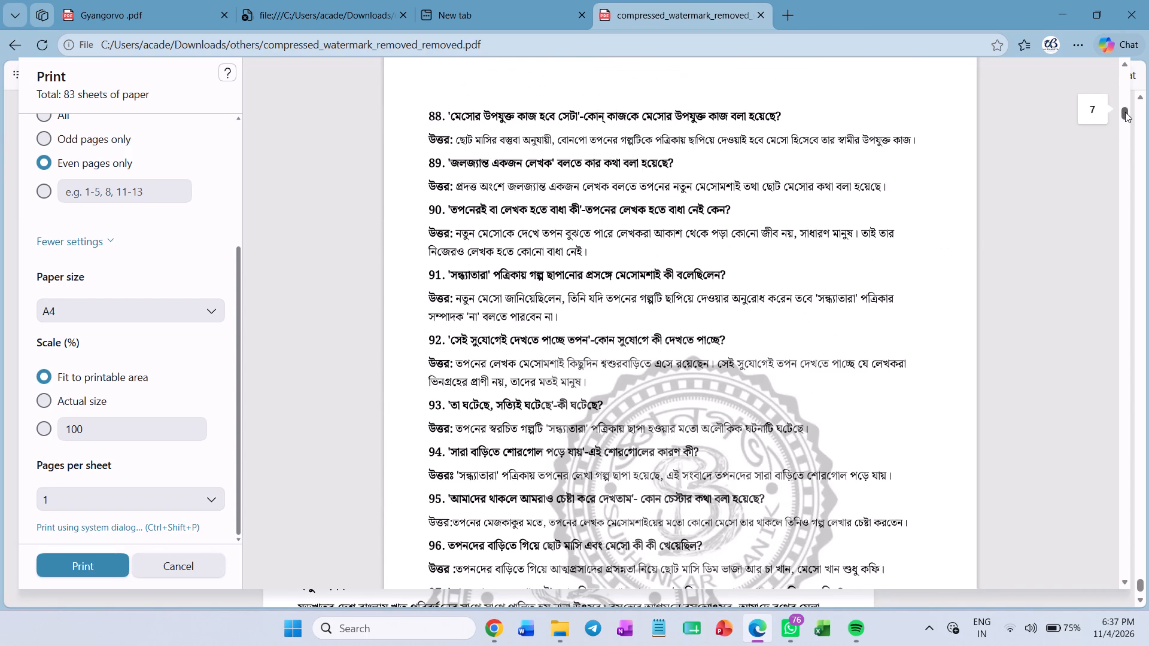
drag(1125, 112, 1125, 126)
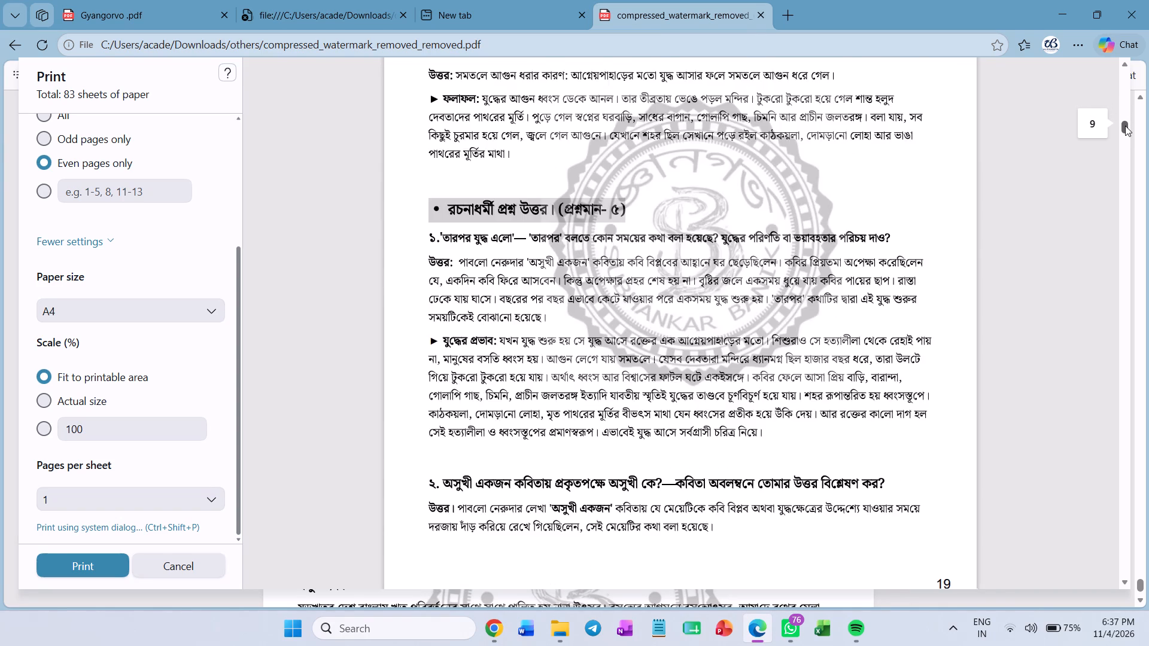
drag(1125, 126, 1125, 147)
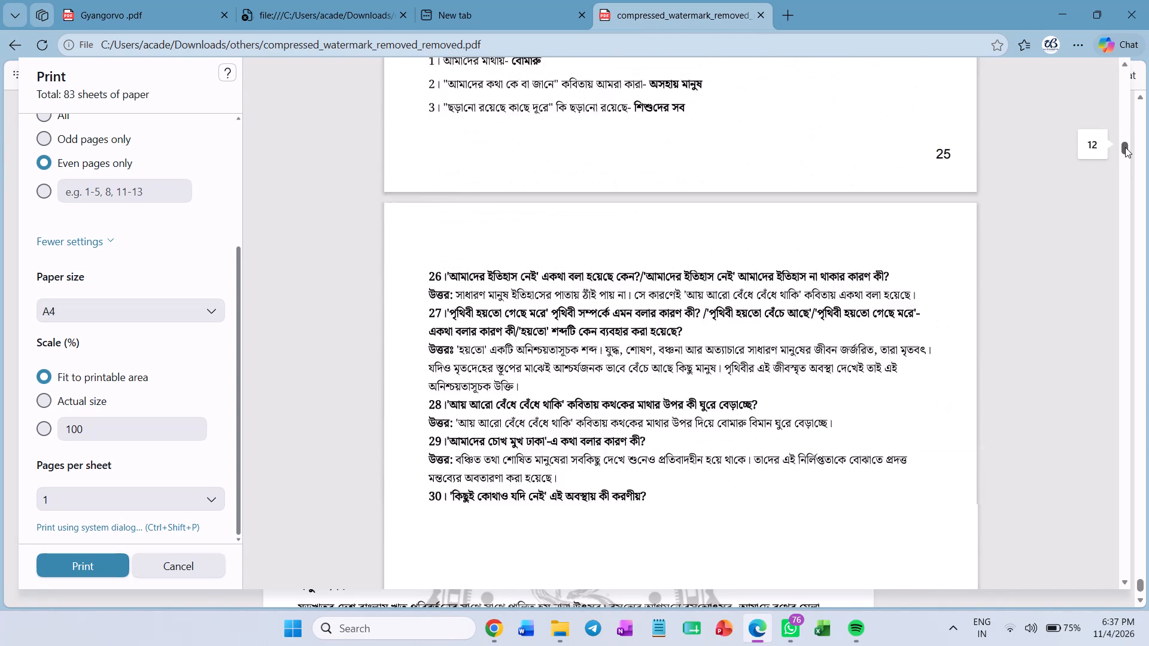
drag(1125, 147, 1128, 172)
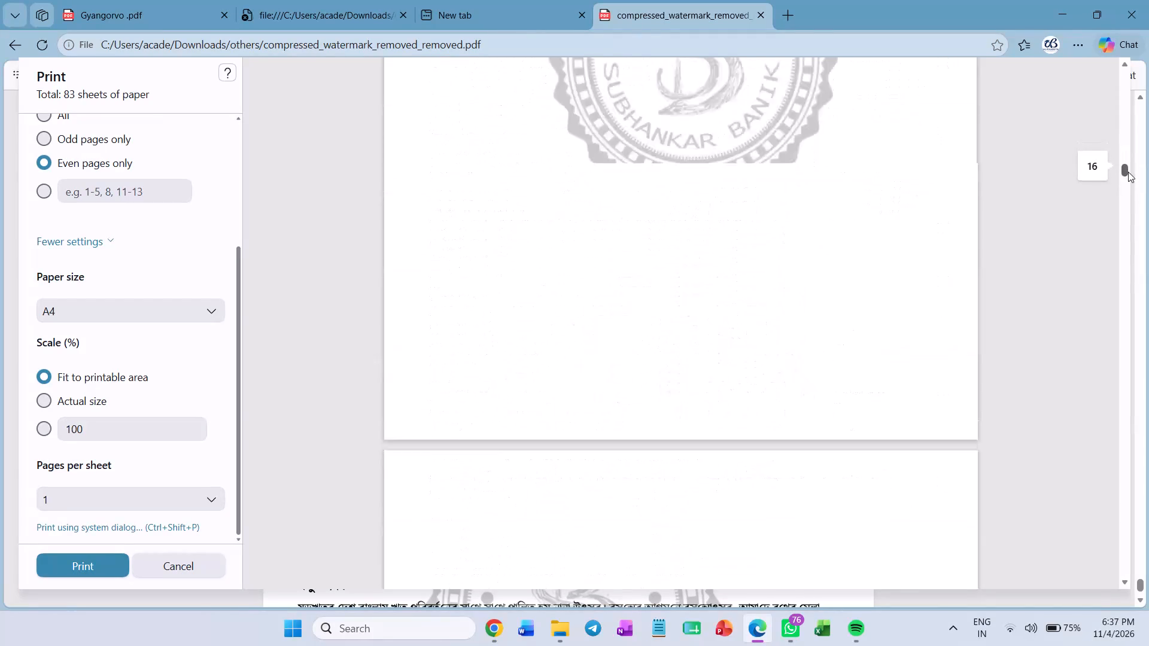
drag(1128, 172, 1134, 196)
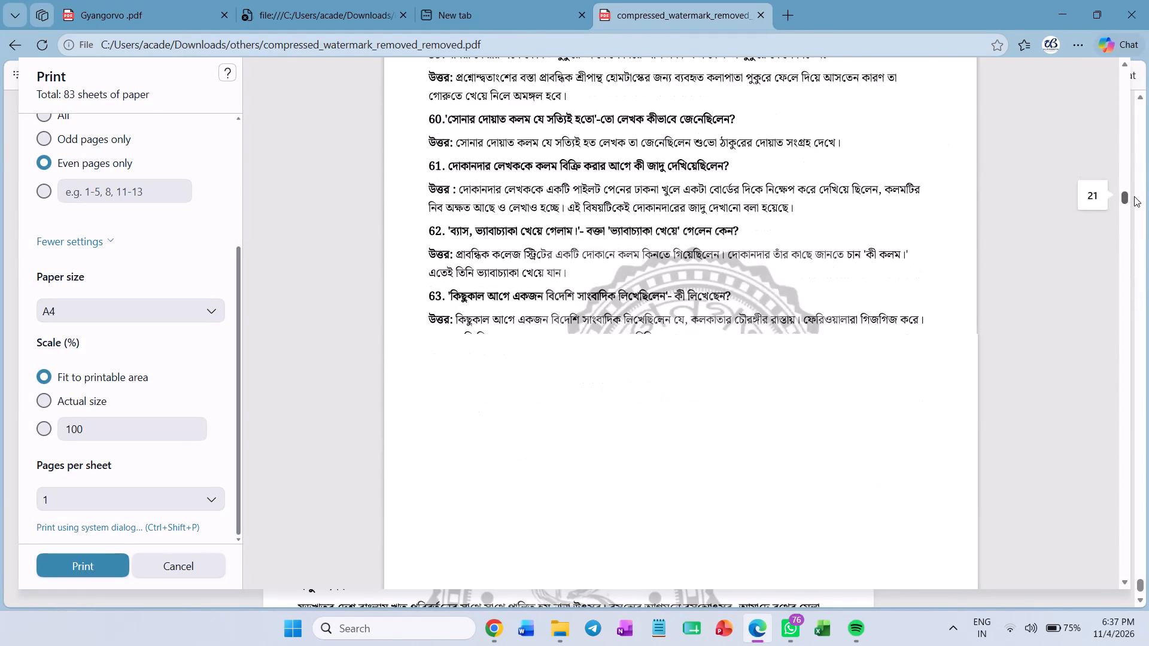
drag(1134, 196, 1141, 243)
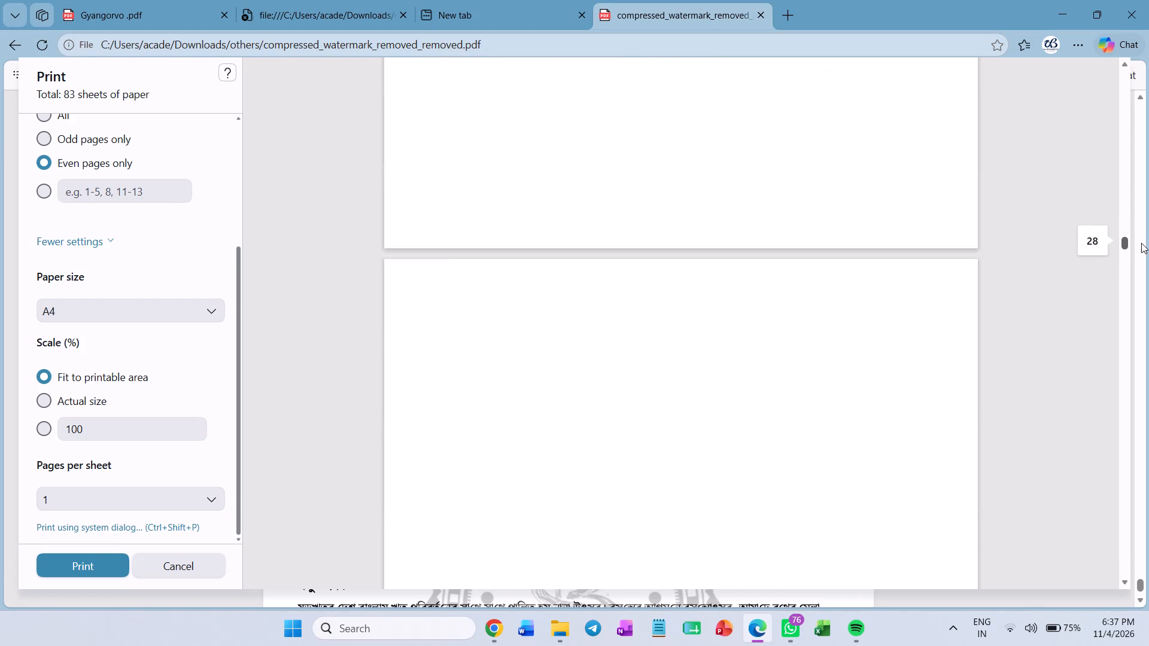
drag(1141, 243, 1144, 274)
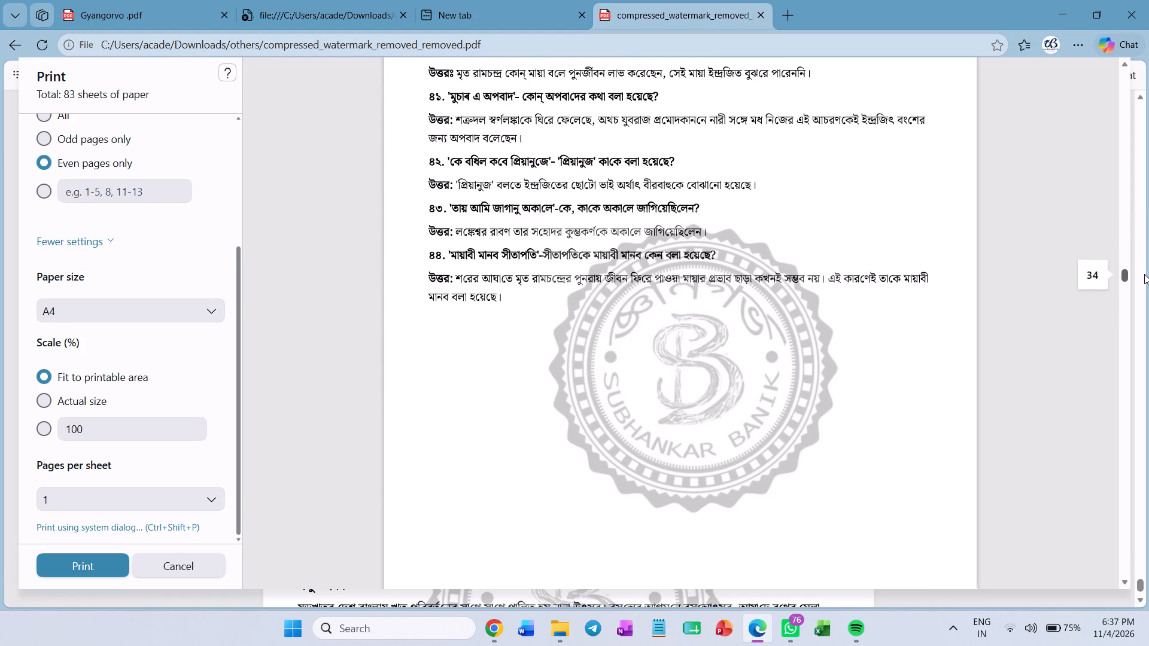
drag(1144, 274, 1144, 304)
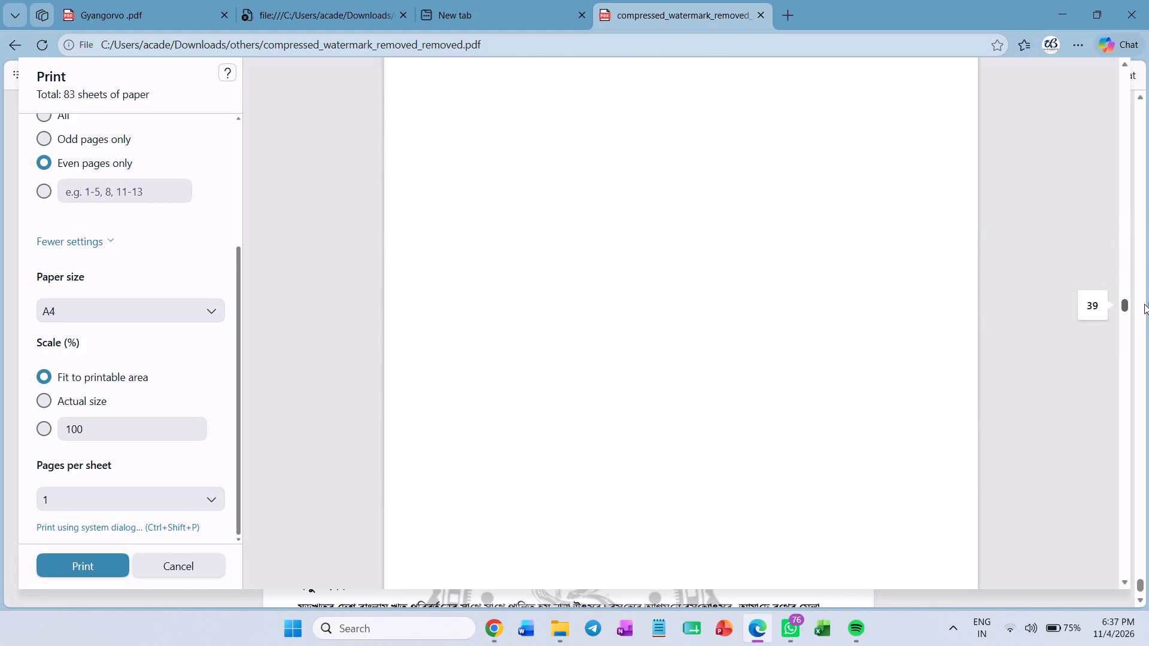
drag(1144, 304, 1148, 328)
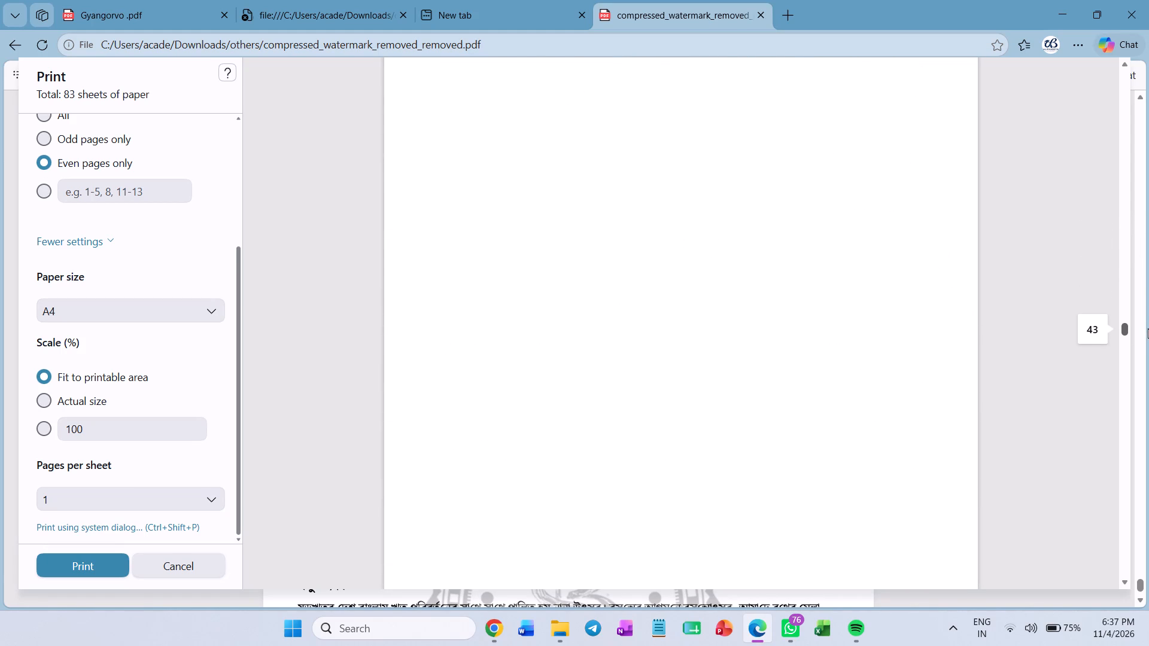
drag(1148, 328, 1148, 340)
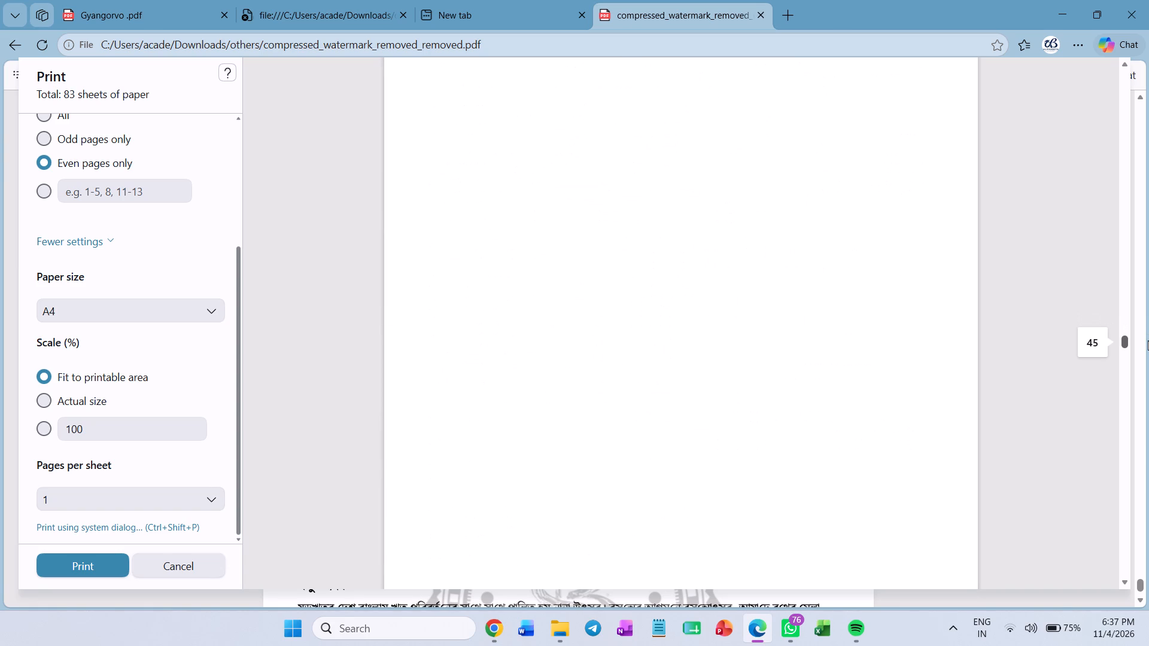
drag(1148, 340, 1148, 358)
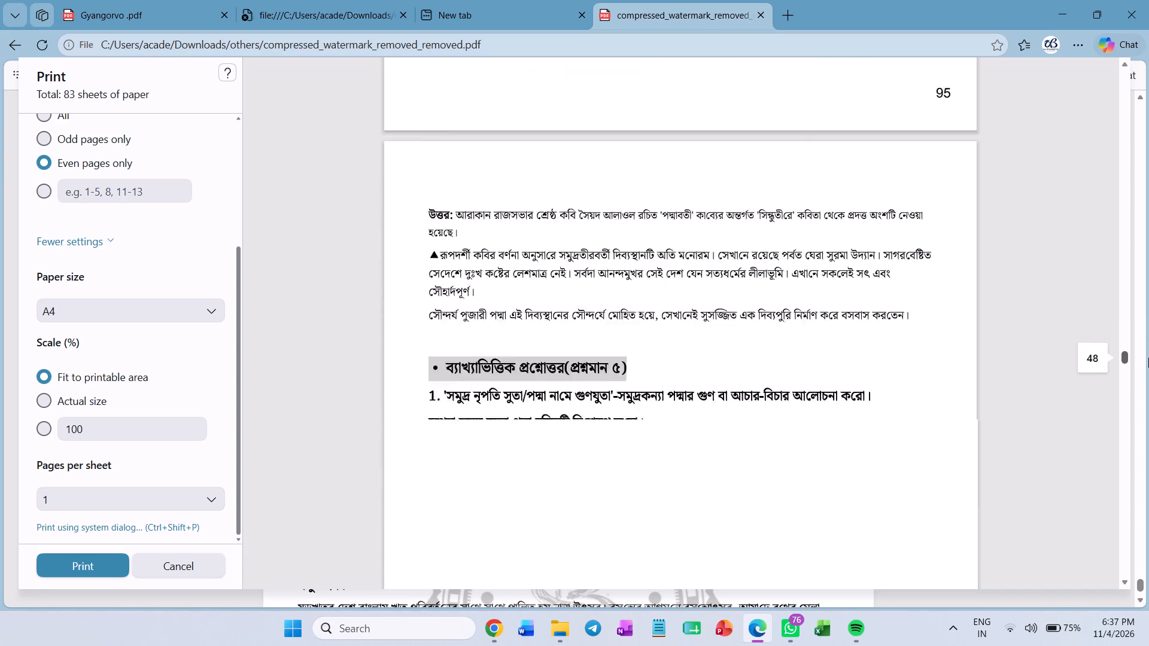
drag(1148, 358, 1148, 379)
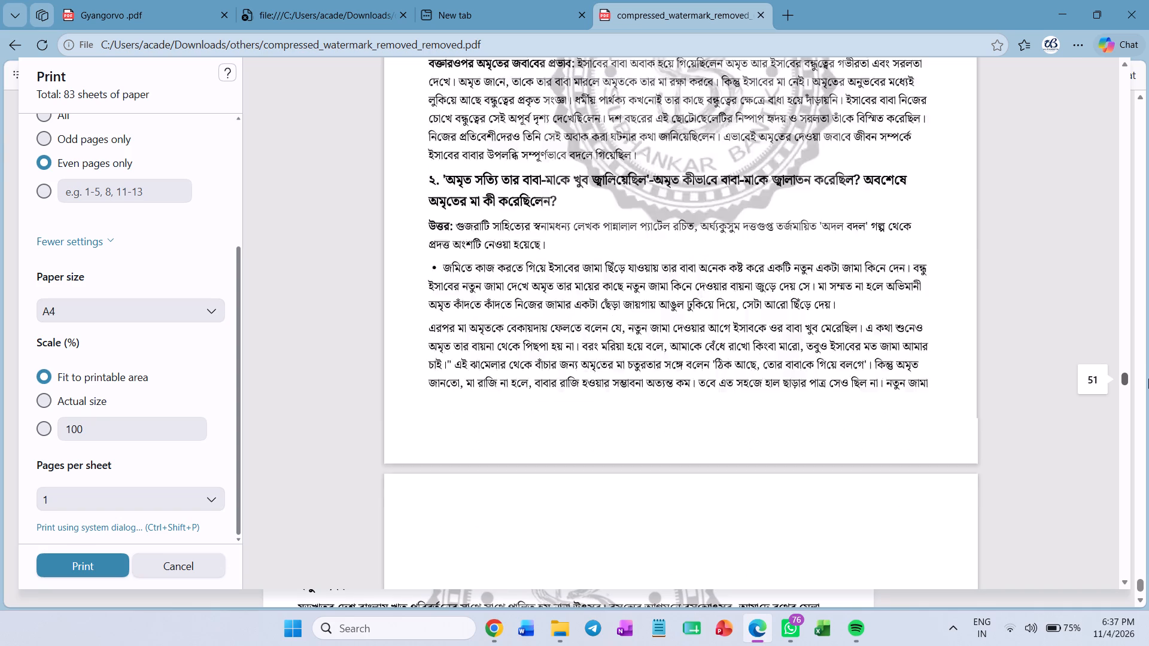
drag(1148, 379, 1148, 392)
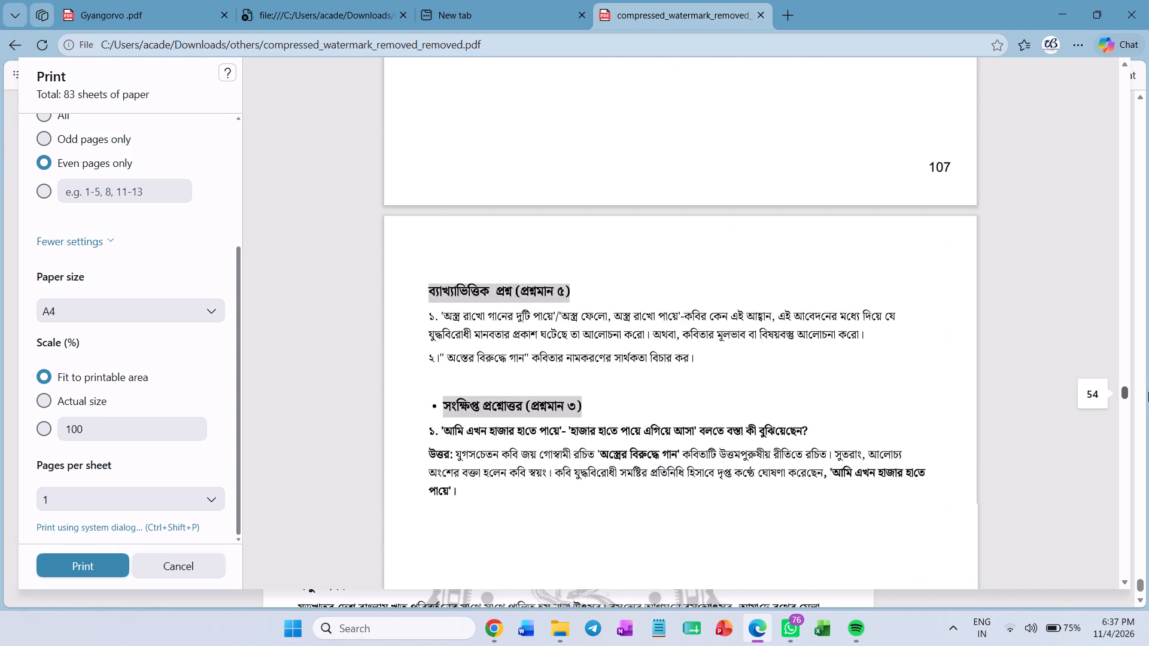
drag(1148, 392, 1148, 394)
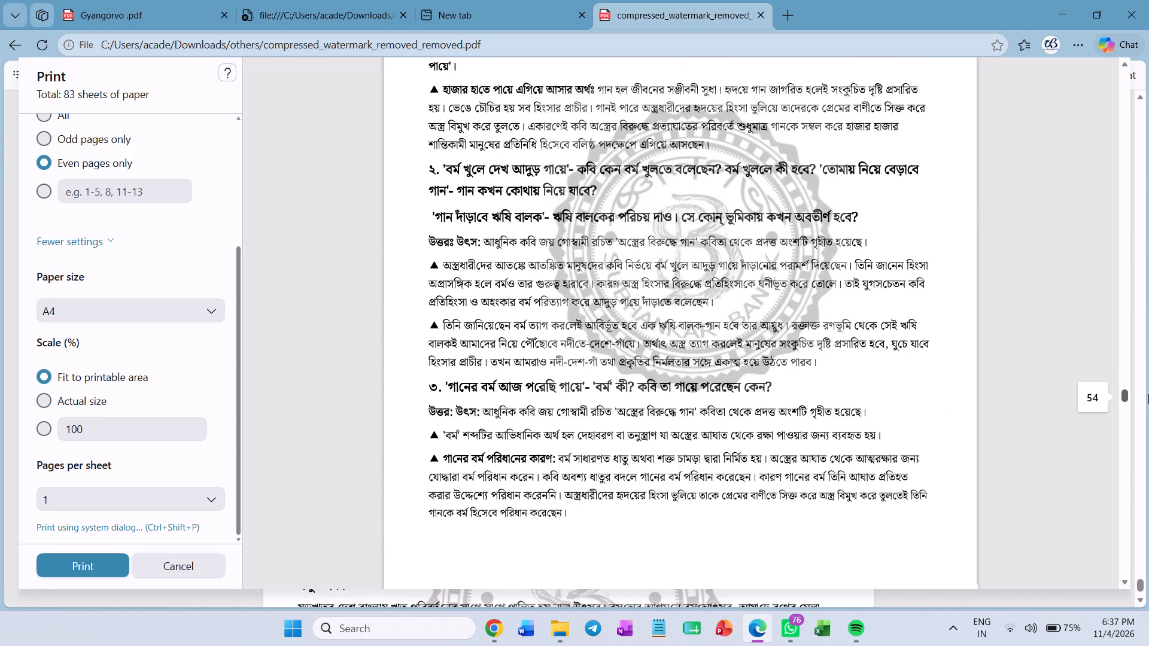
drag(1148, 394, 1148, 400)
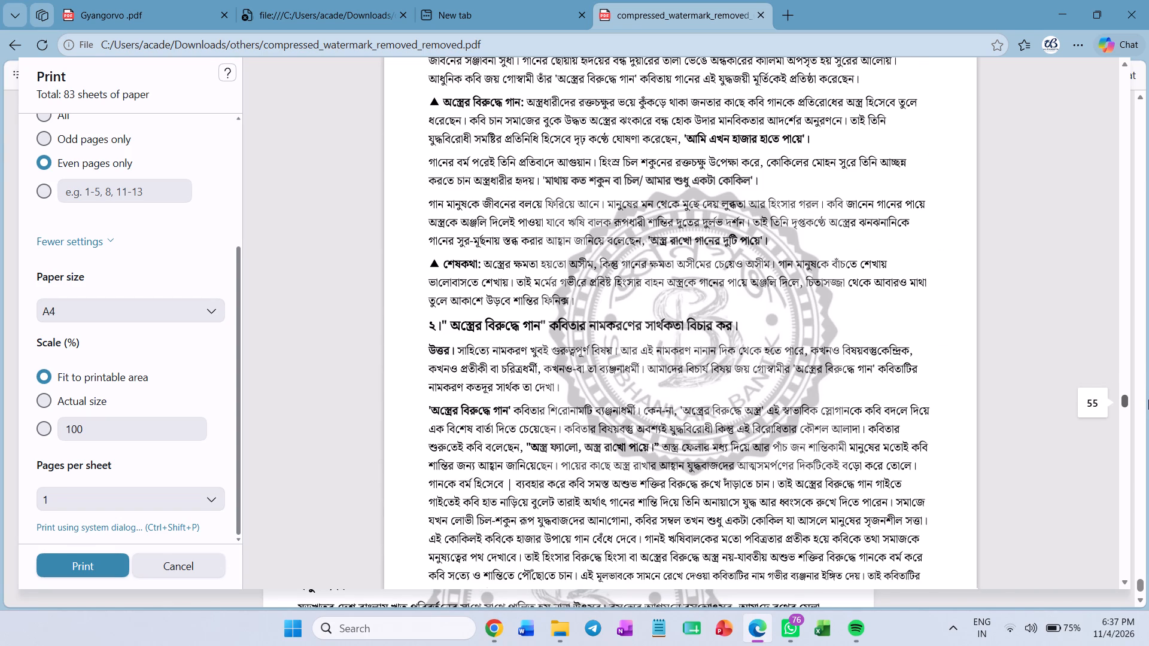
drag(1148, 400, 1148, 408)
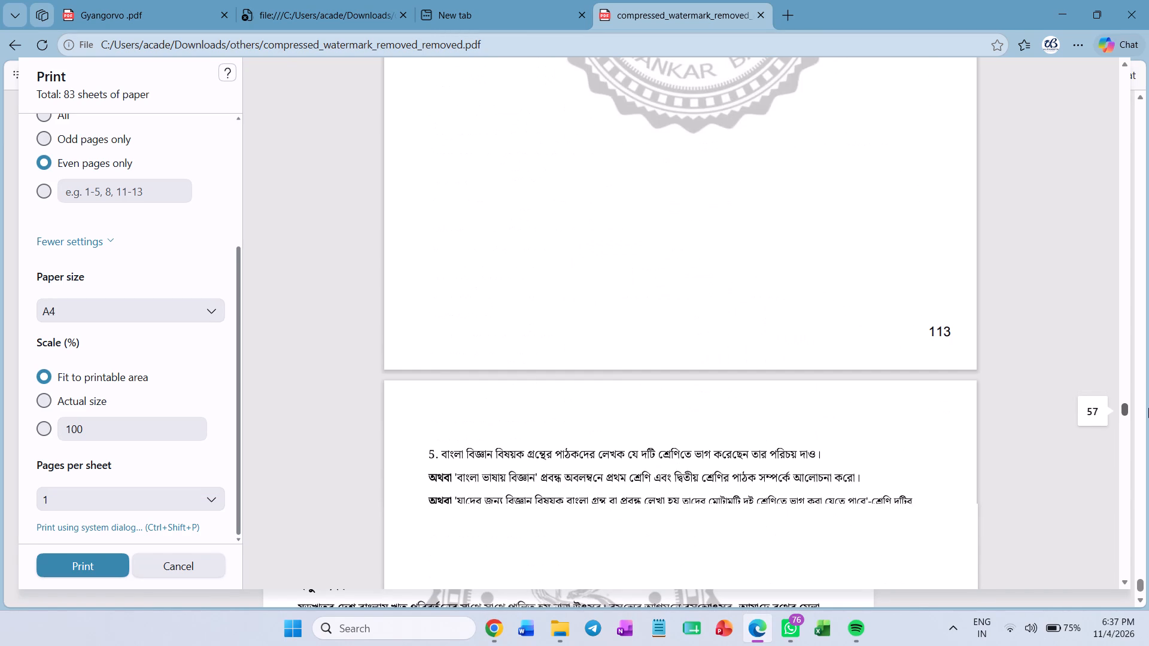
drag(1148, 408, 1148, 415)
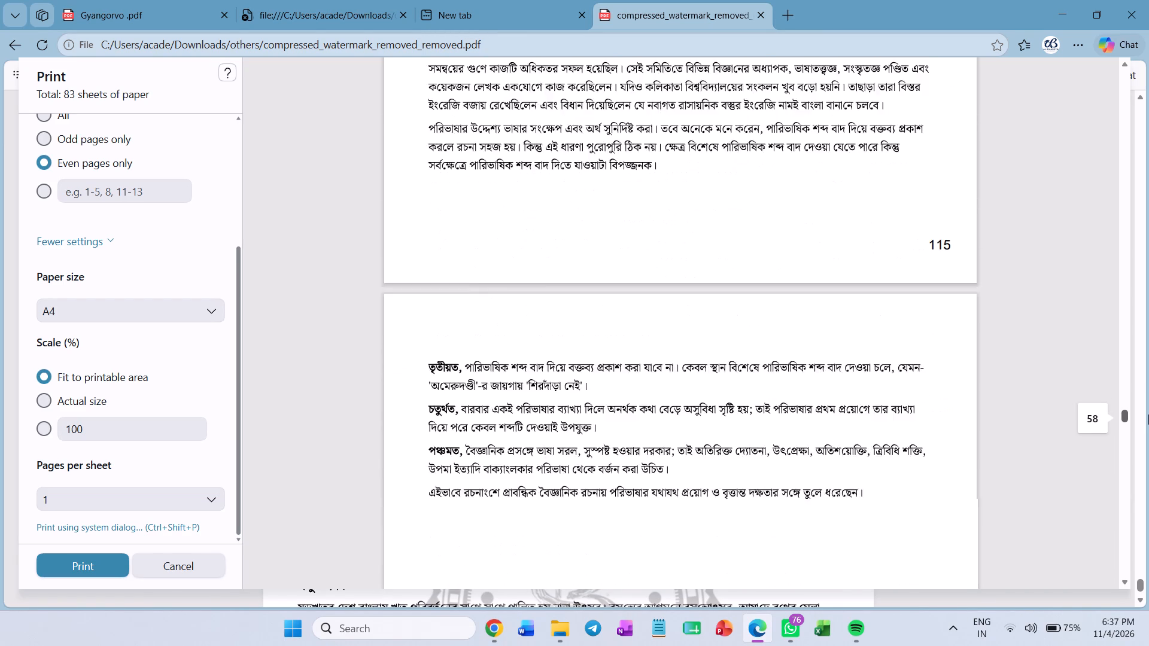
drag(1148, 415, 1148, 423)
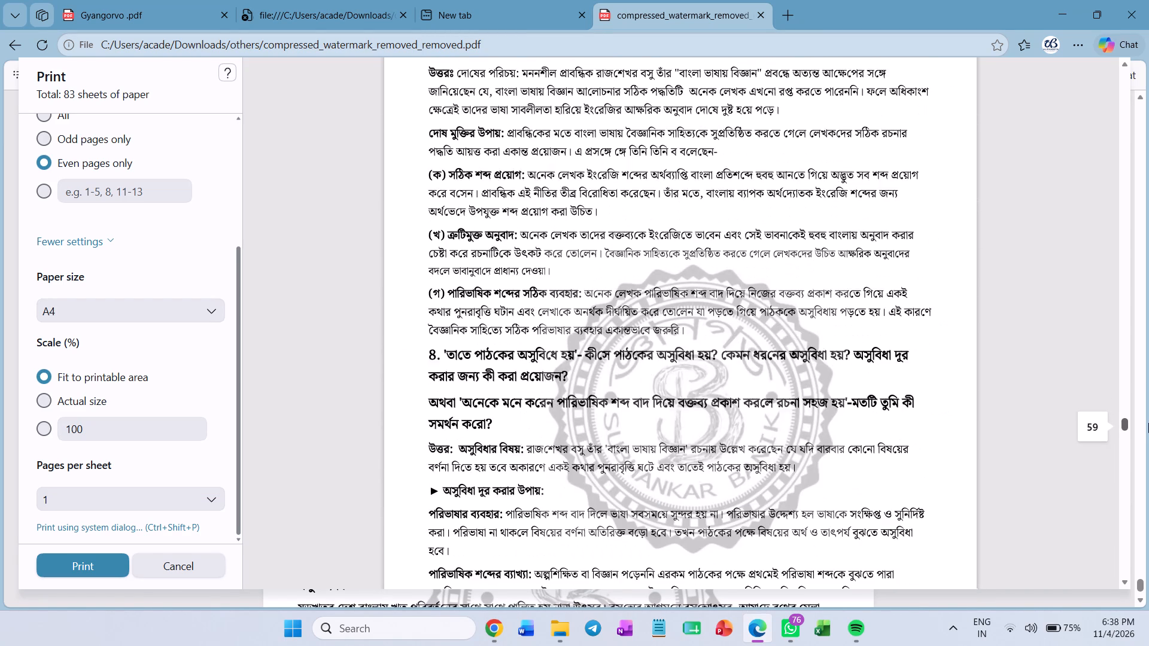
drag(1148, 423, 1148, 431)
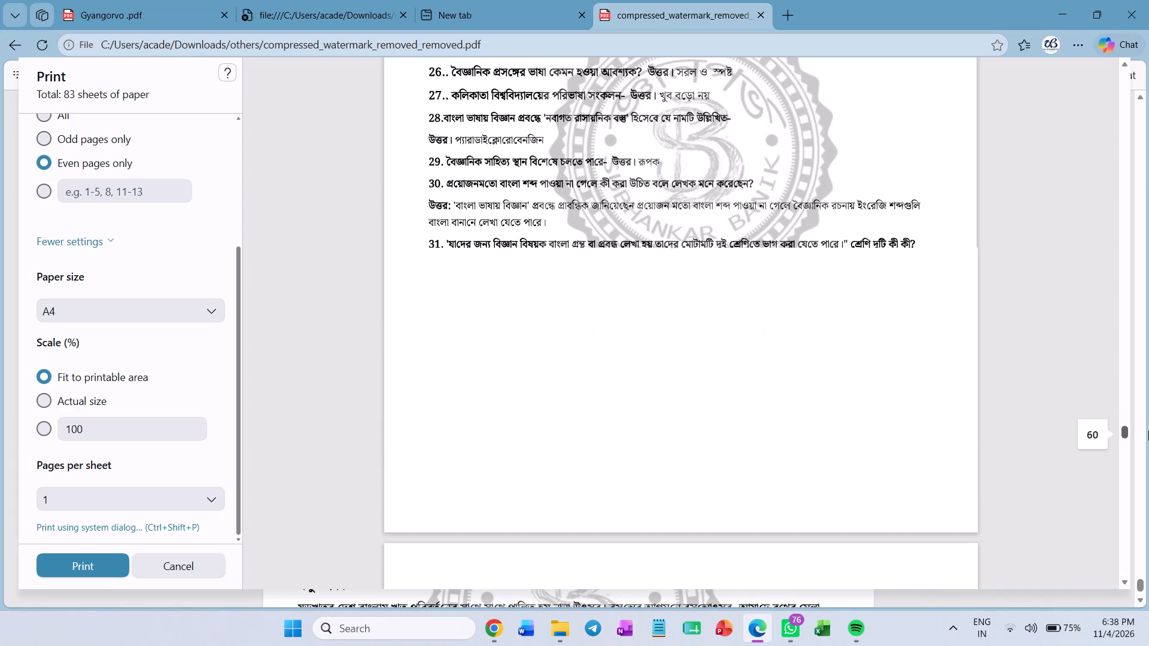
drag(1148, 431, 1144, 435)
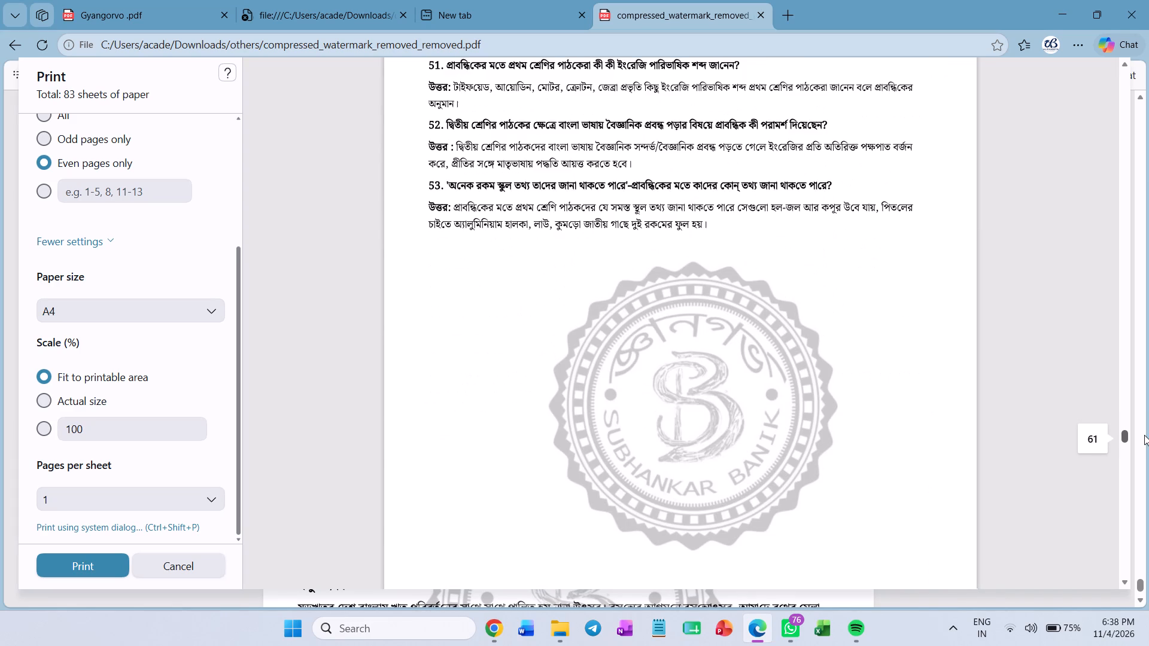
drag(1144, 435, 1142, 446)
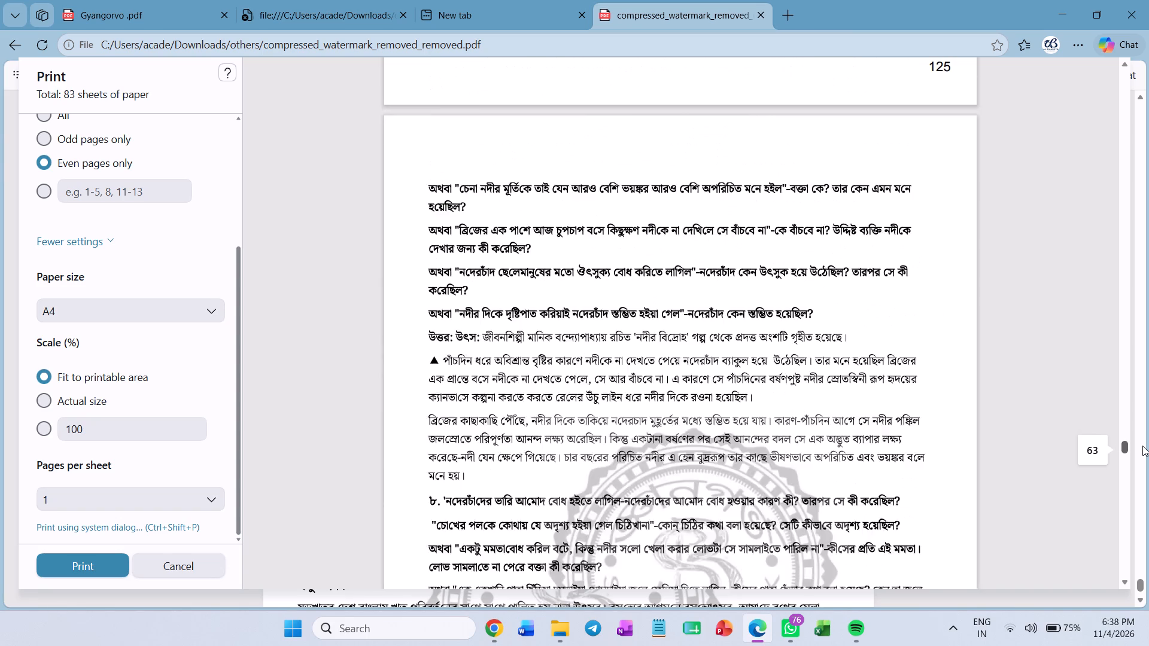
drag(1142, 446, 1141, 452)
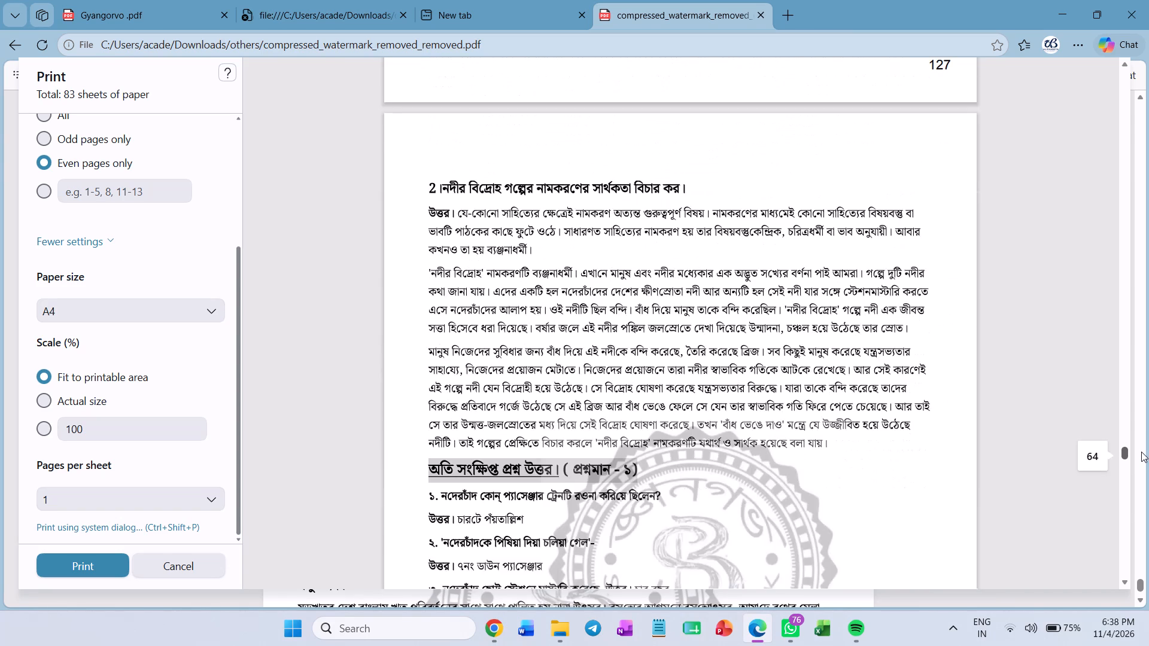
drag(1141, 452, 1141, 456)
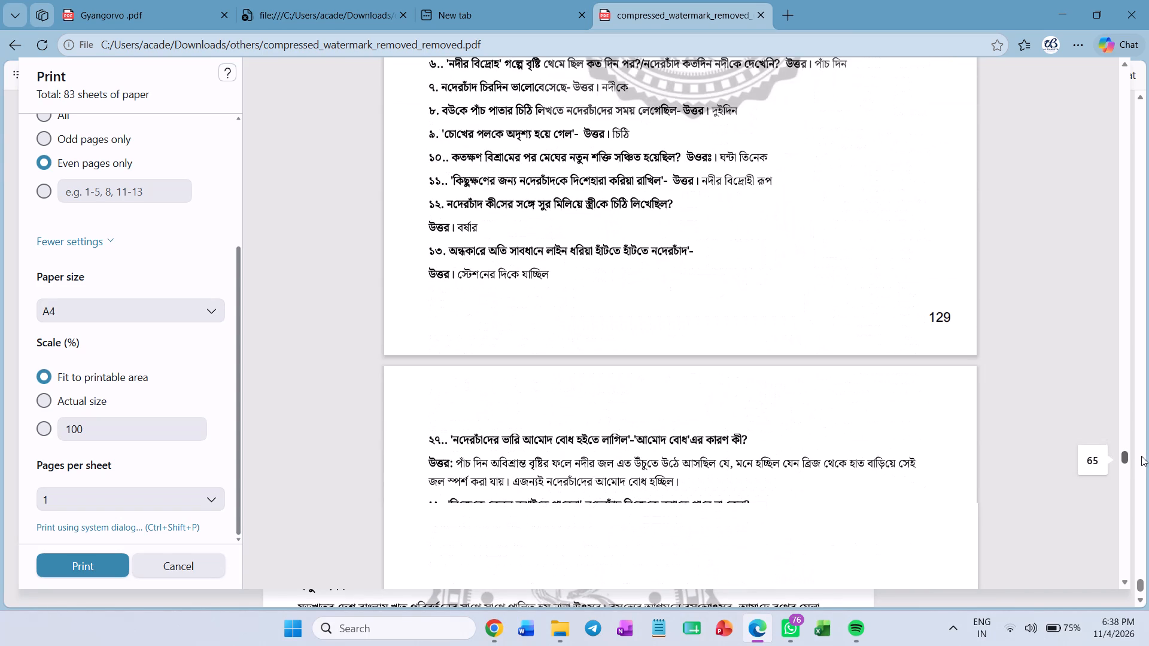
drag(1141, 456, 1138, 463)
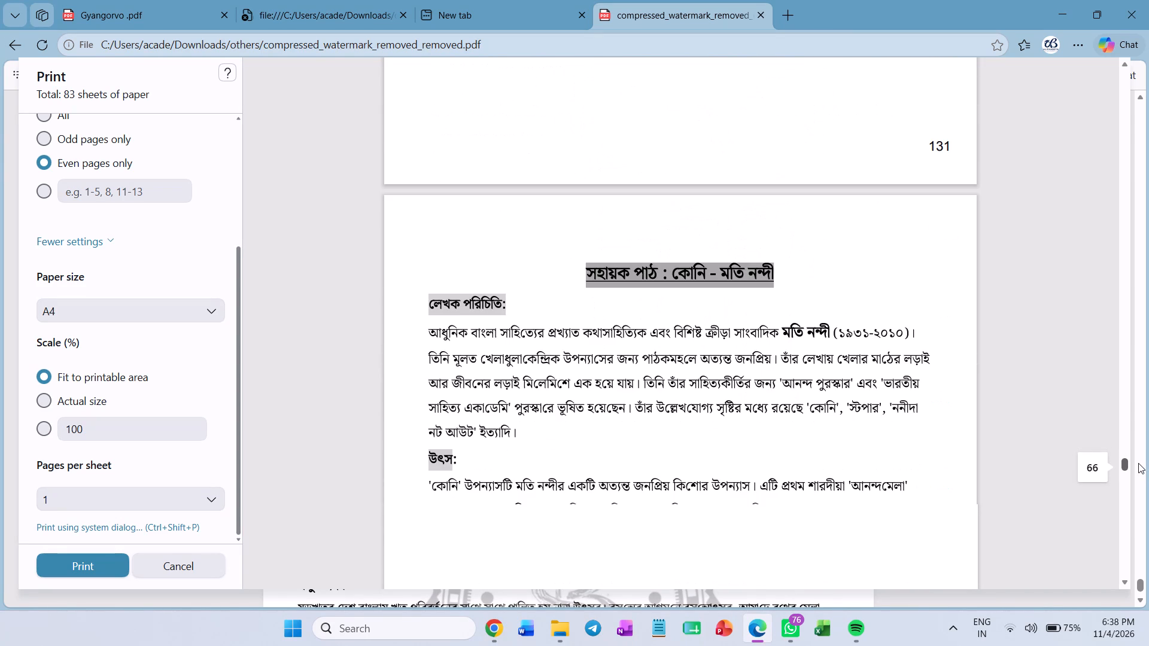
drag(1138, 463, 1138, 469)
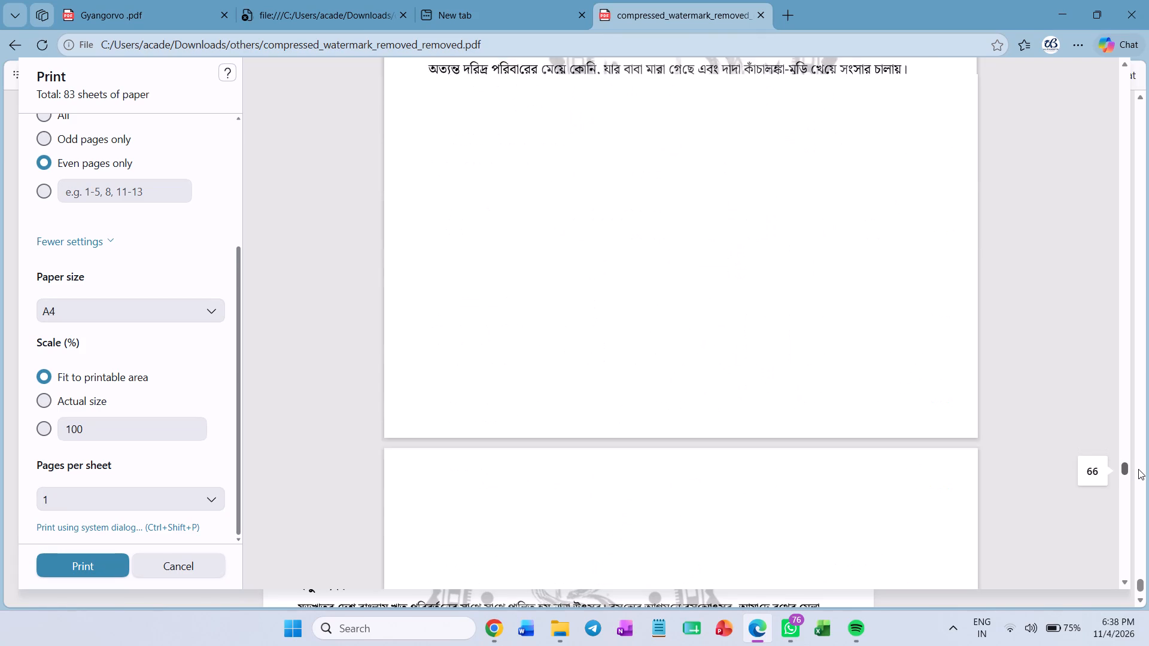
drag(1138, 469, 1138, 475)
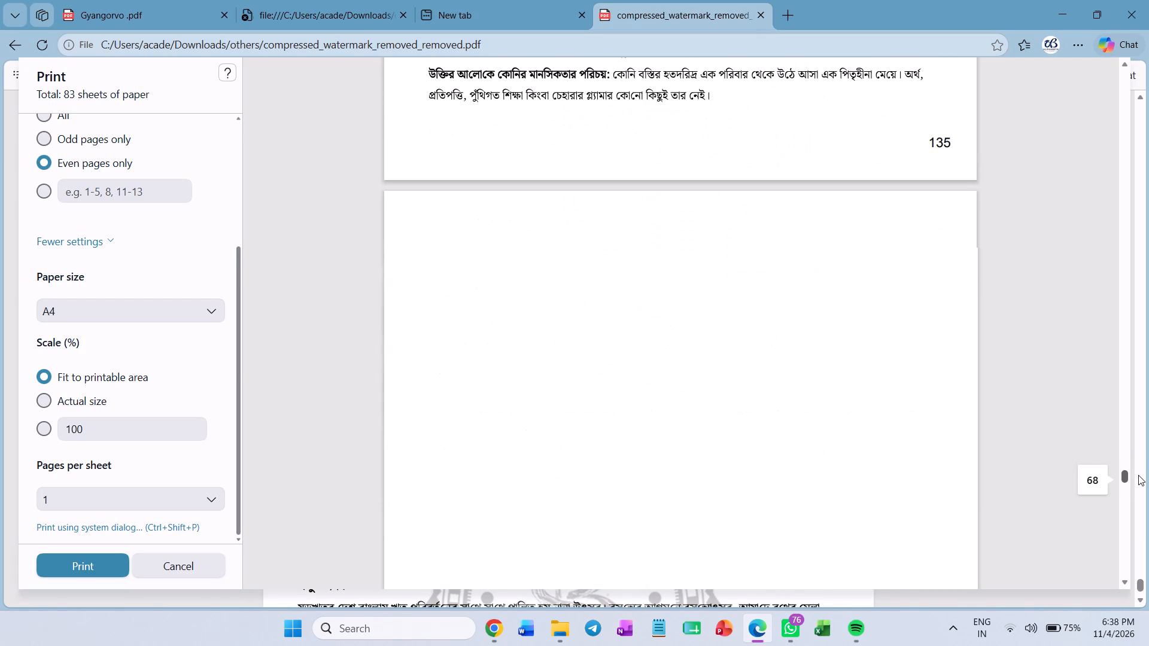
drag(1138, 475, 1138, 478)
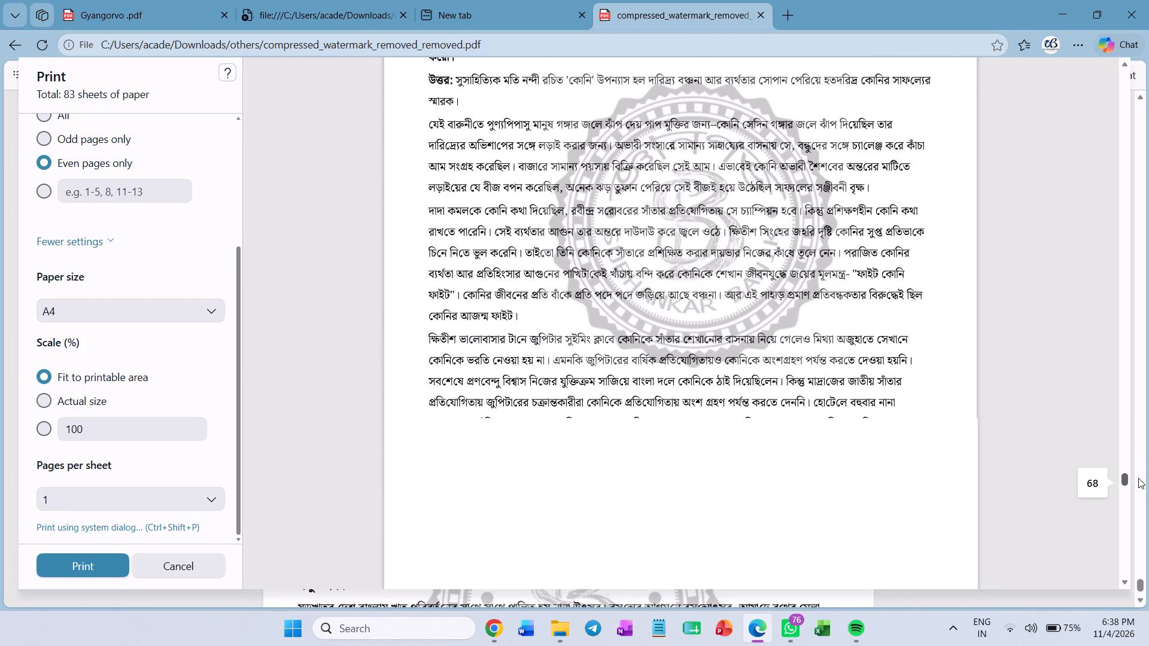
drag(1138, 478, 1138, 482)
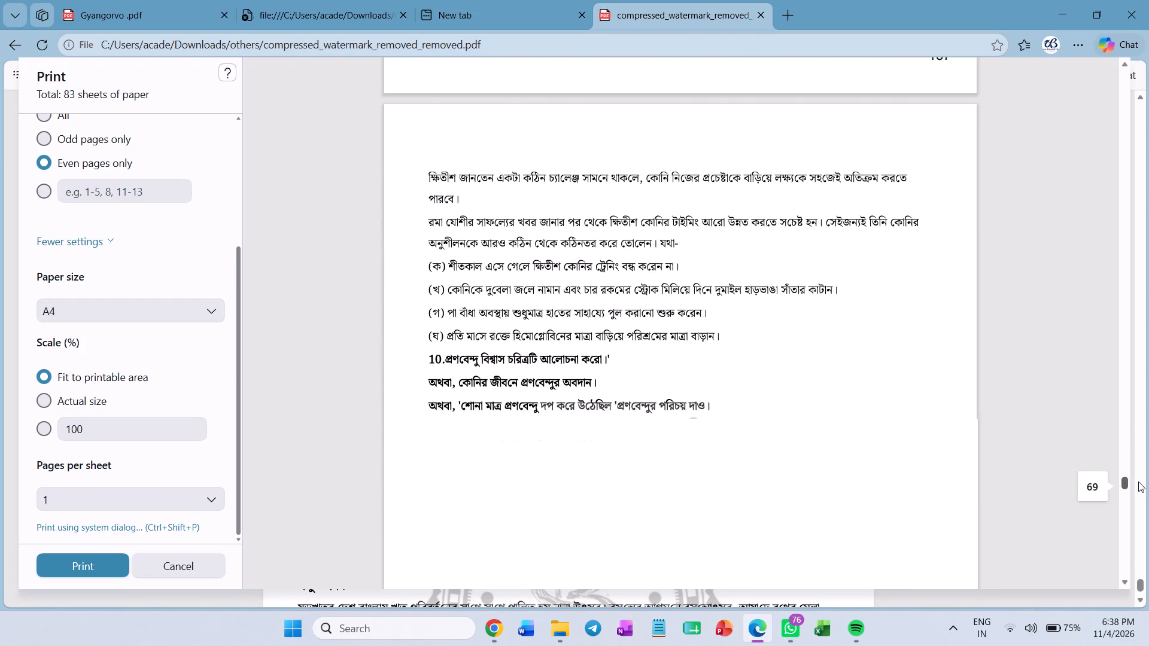
drag(1138, 482, 1138, 493)
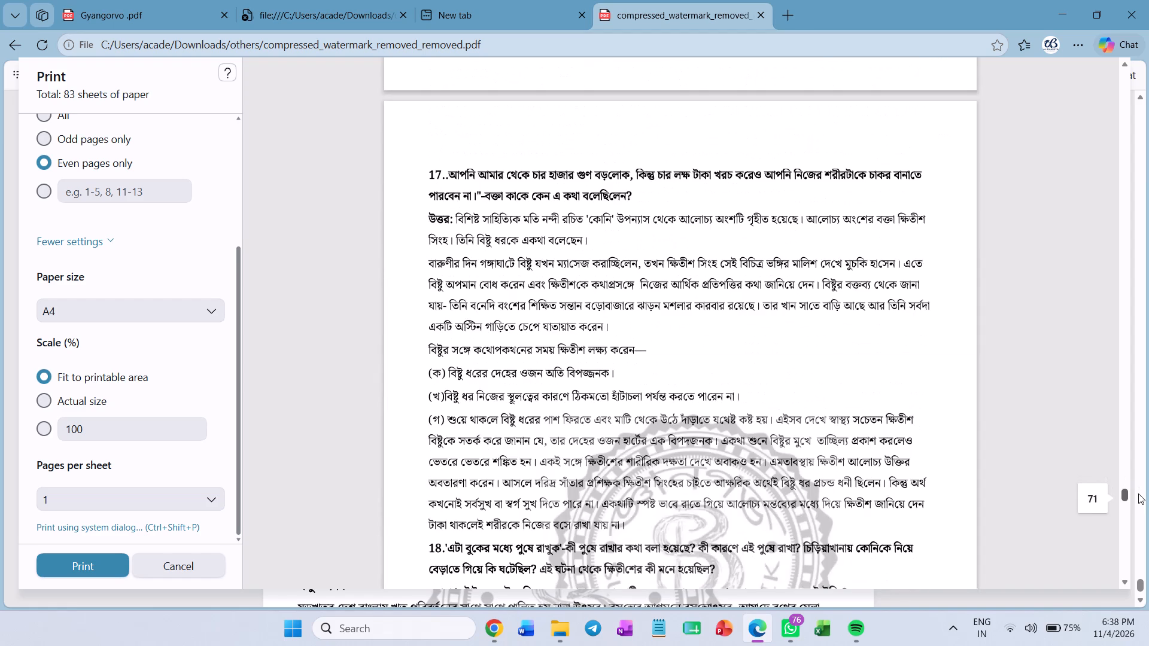
drag(1138, 493, 1138, 497)
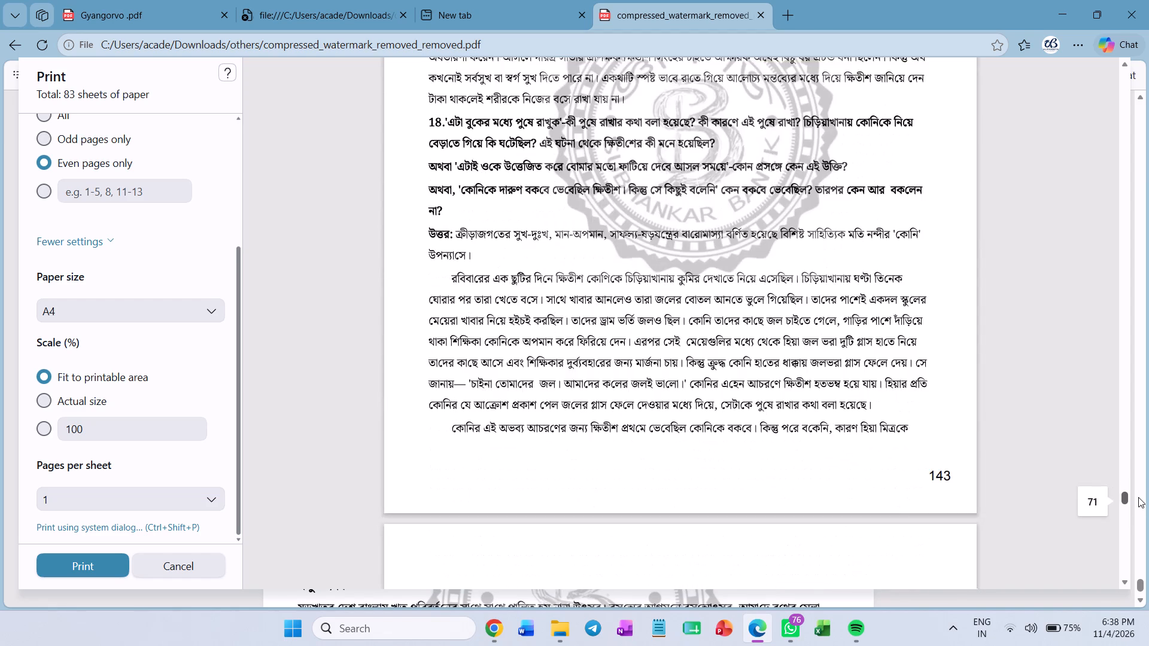
Examine the rest of the even-page print preview, from sheet 71 through the final sheet, including the printed page numbers.
drag(1138, 497, 1138, 503)
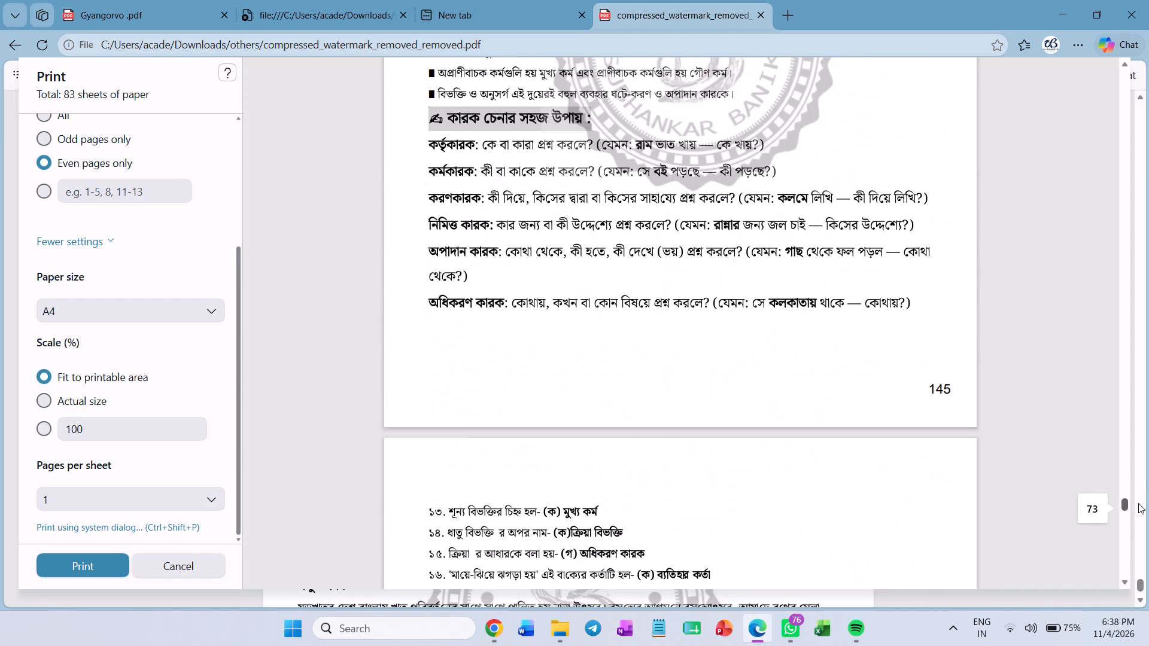
drag(1138, 503, 1138, 516)
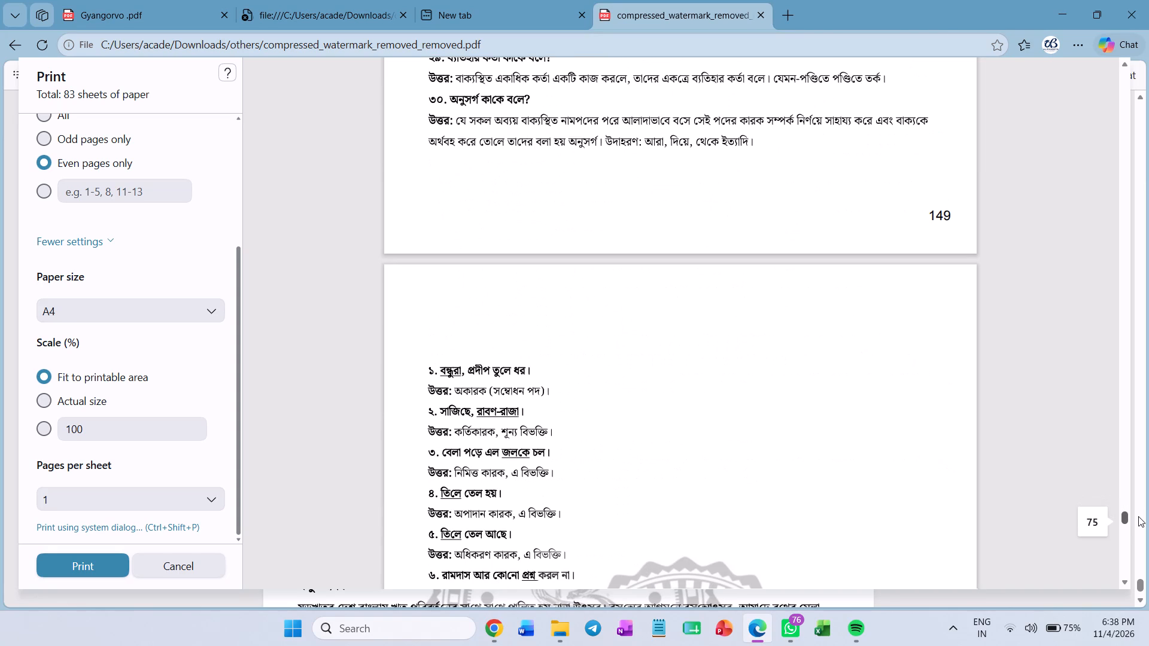
drag(1138, 516, 1140, 549)
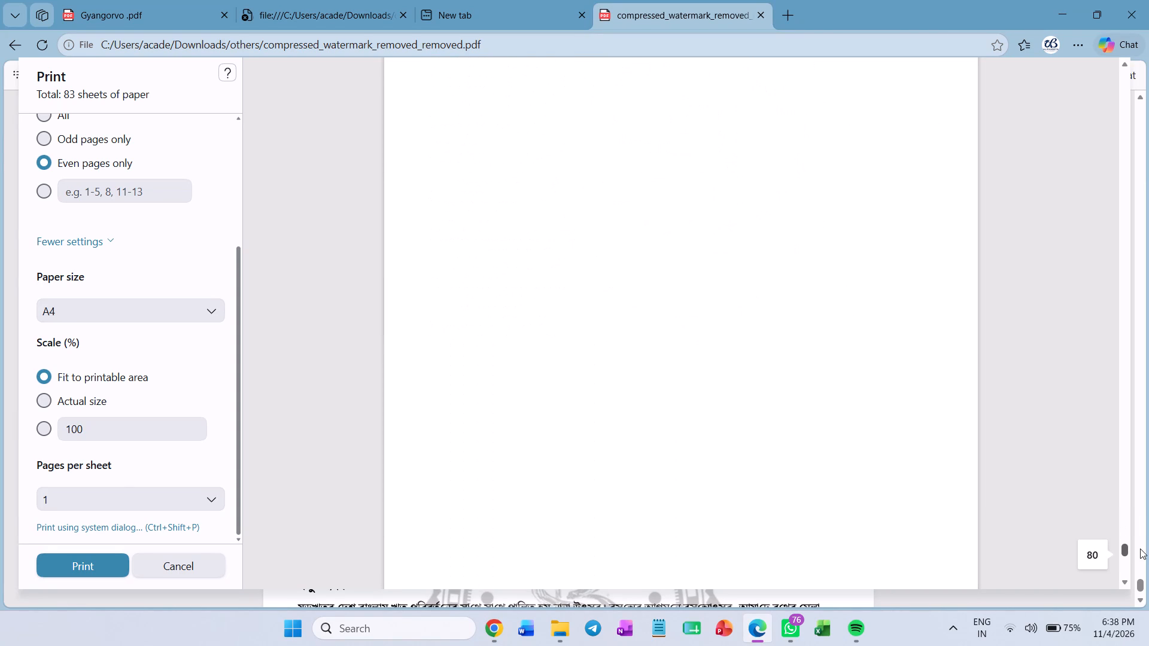
drag(1140, 549, 1142, 577)
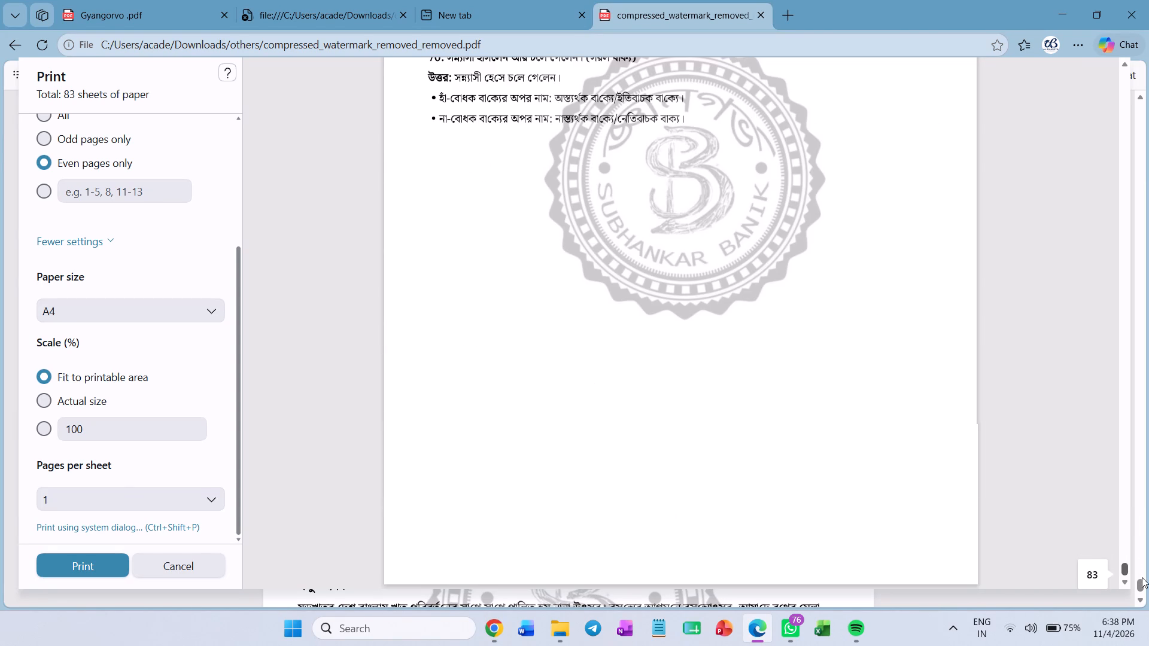
drag(1142, 577, 1148, 260)
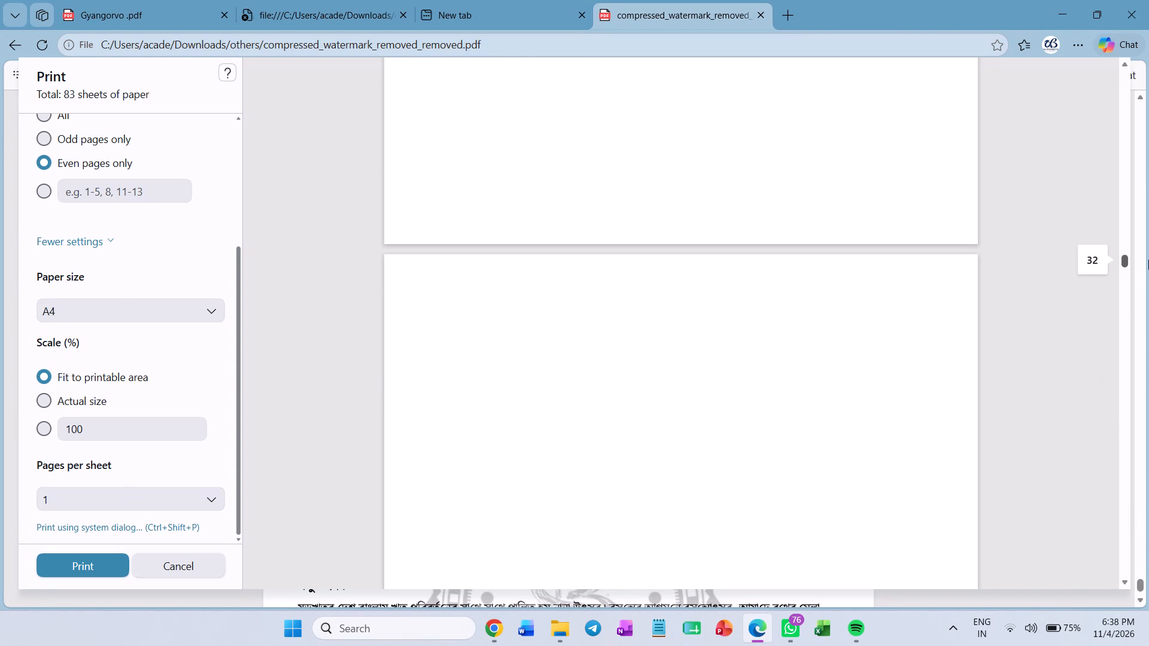
Print the even pages of the shortened PDF on A4, fitted to the printable area, one page per sheet.
click(51, 571)
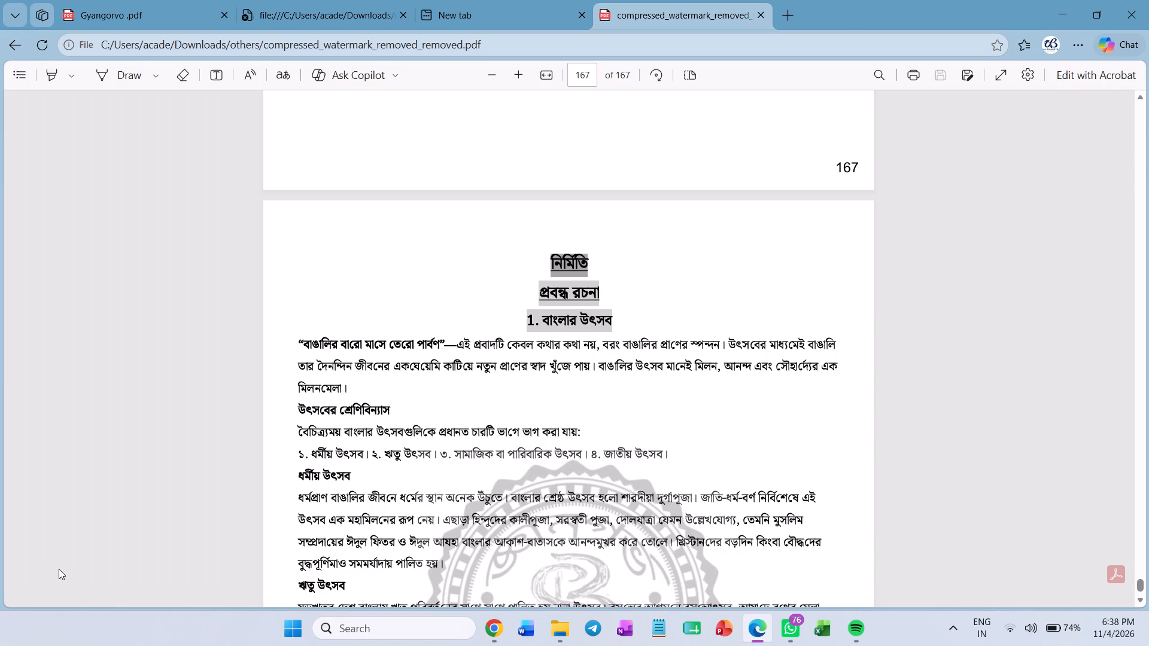
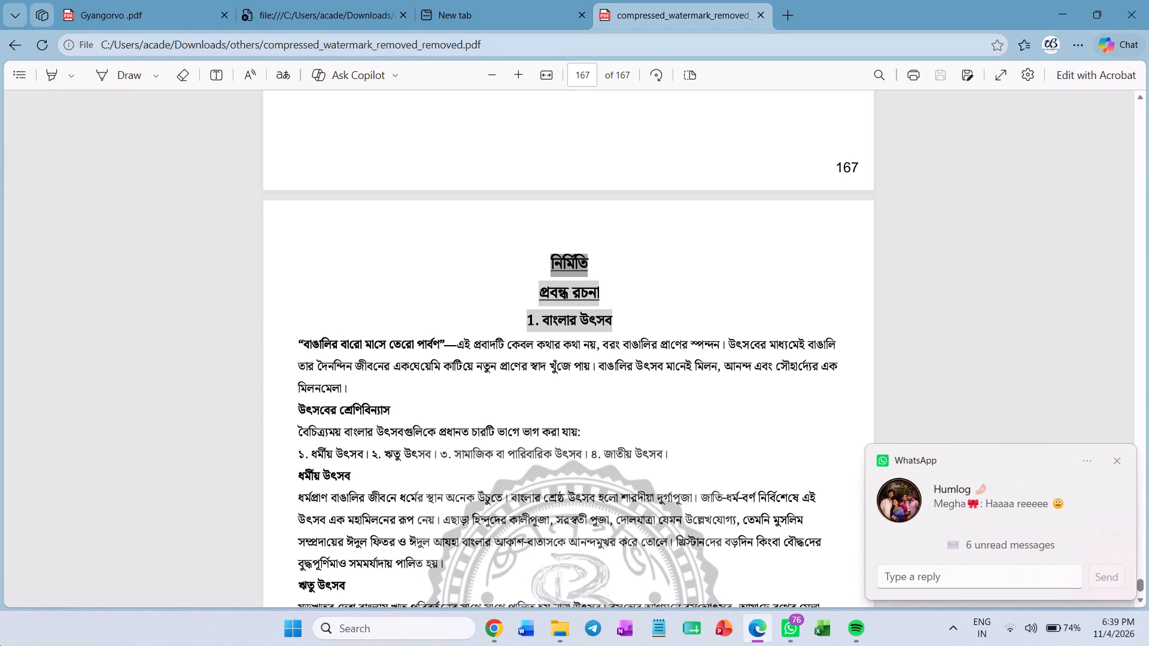
Switch to Chrome, return to iLovePDF's Remove PDF pages tool, and open the file selection for another PDF.
click(0, 599)
click(494, 633)
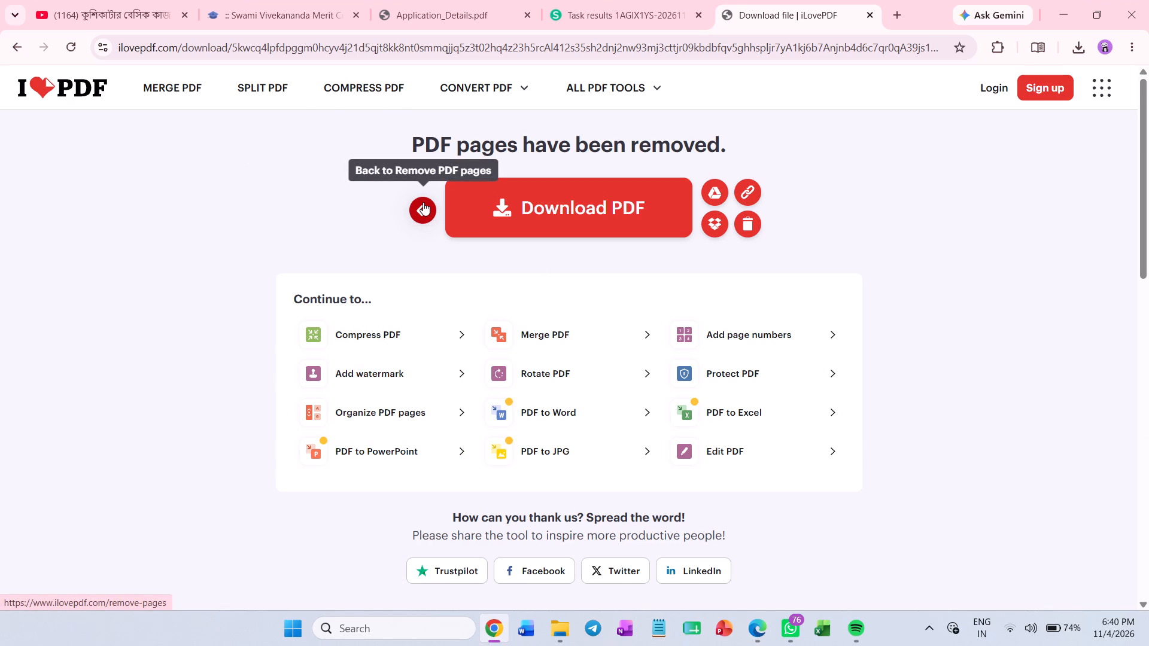
click(423, 202)
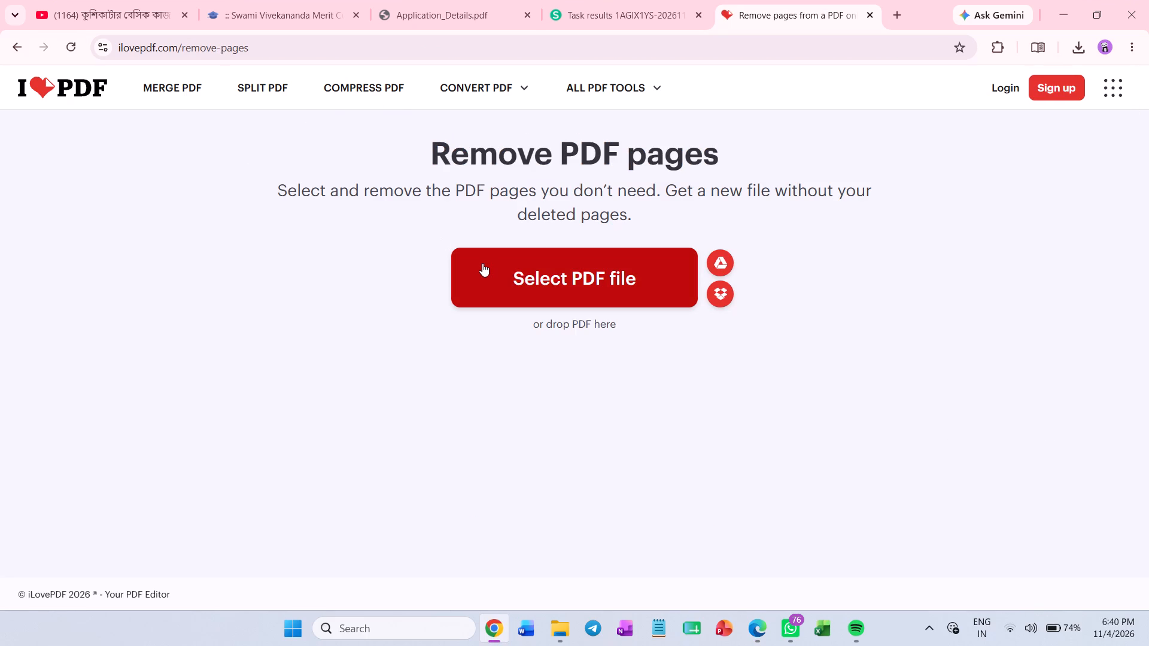
click(482, 263)
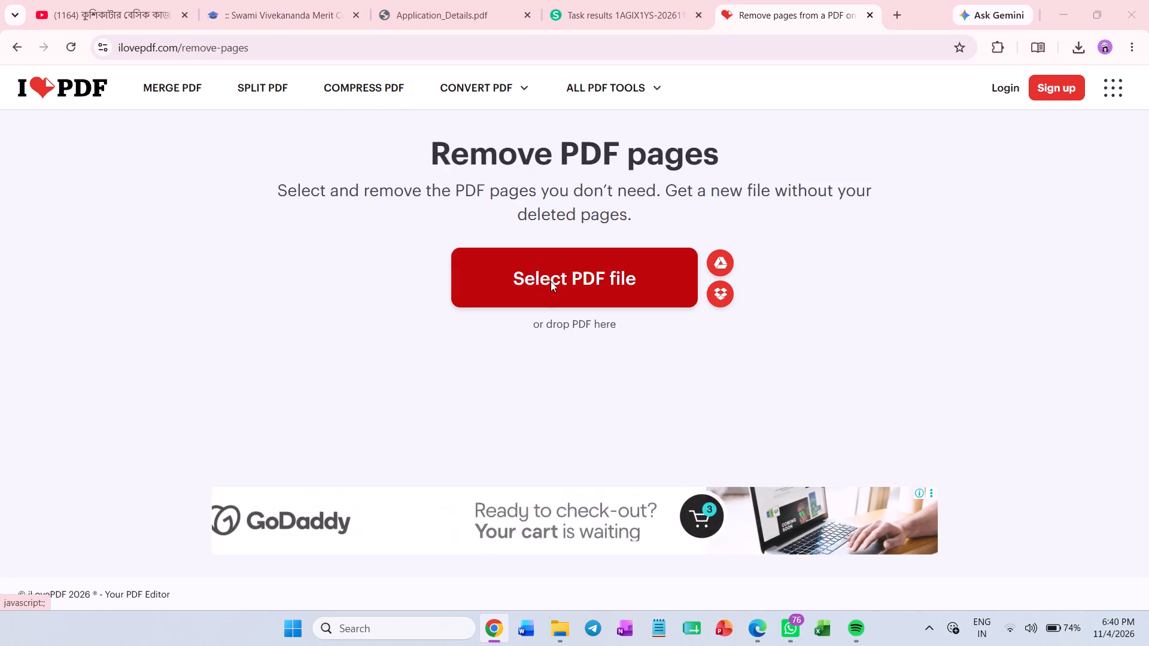
Load the compressed watermarked PDF from the others folder into the iLovePDF page removal tool.
click(551, 281)
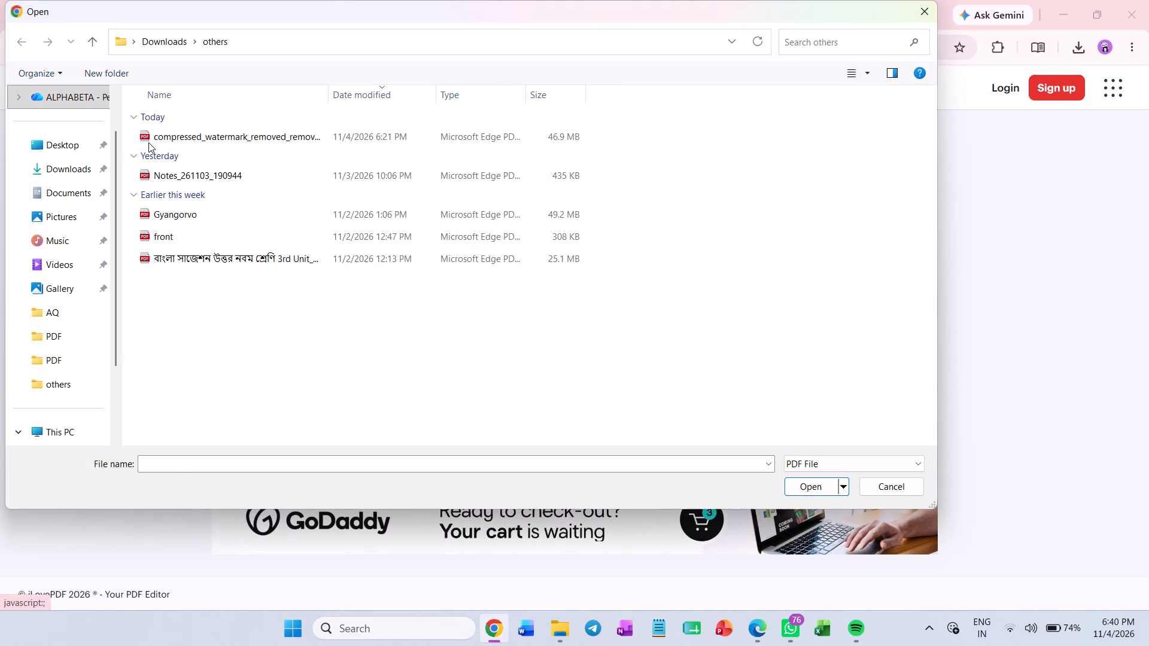
click(148, 142)
click(801, 487)
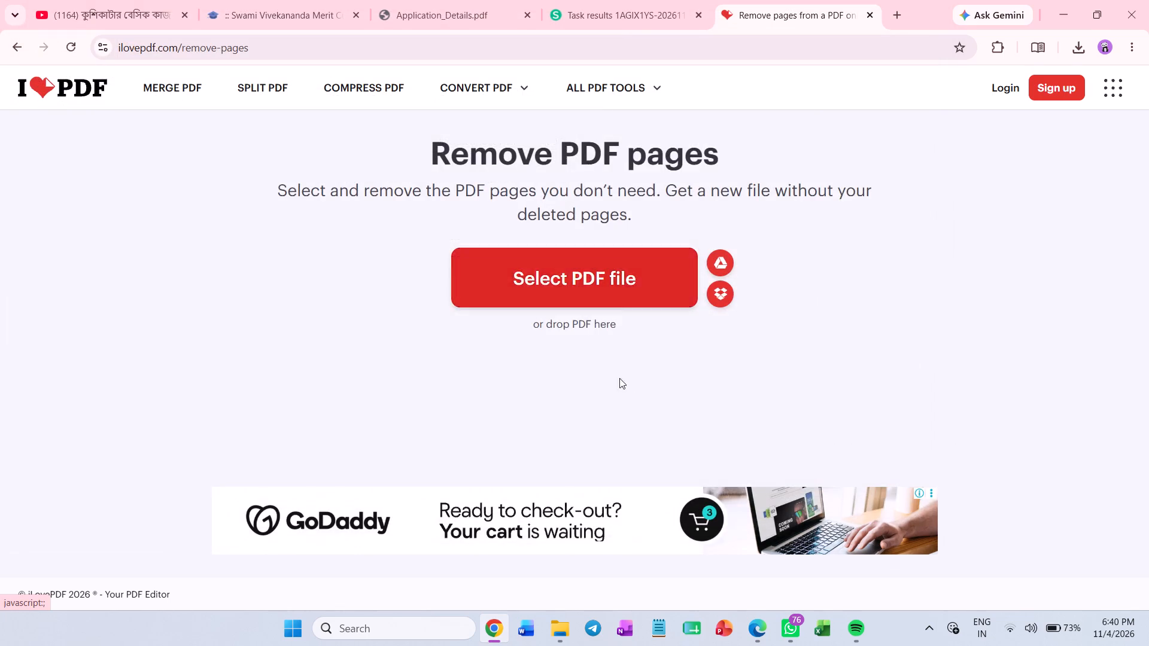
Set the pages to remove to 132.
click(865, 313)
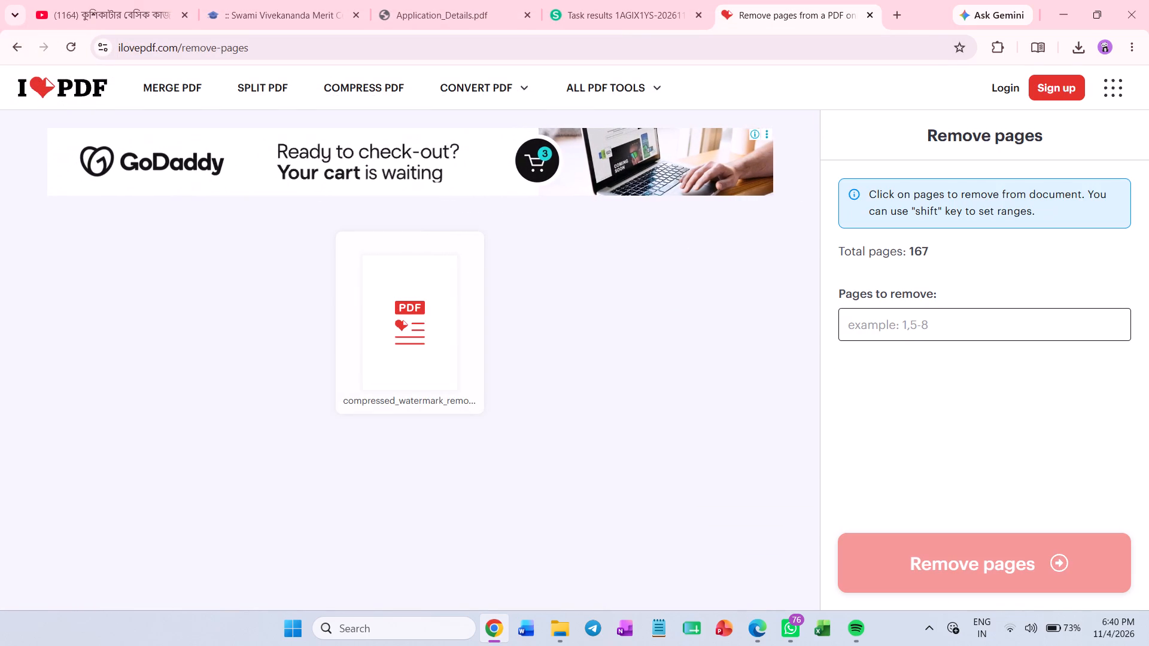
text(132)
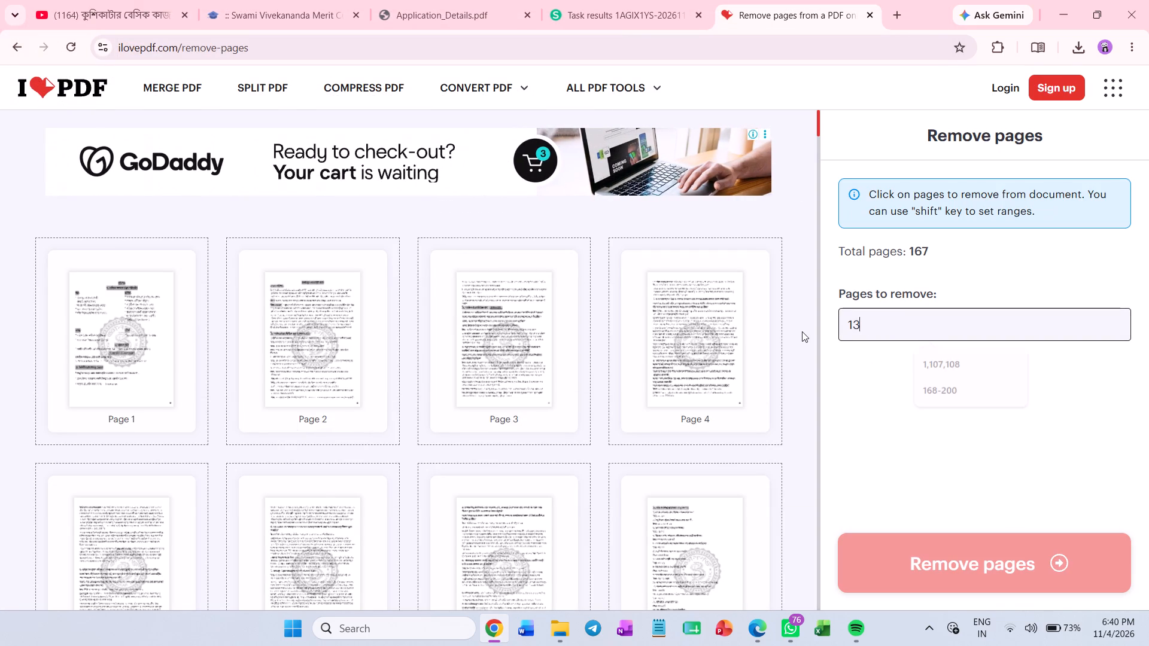
Examine the page thumbnails from page 1 through page 132 to check which page is marked for removal.
scroll(480, 428, down, 1)
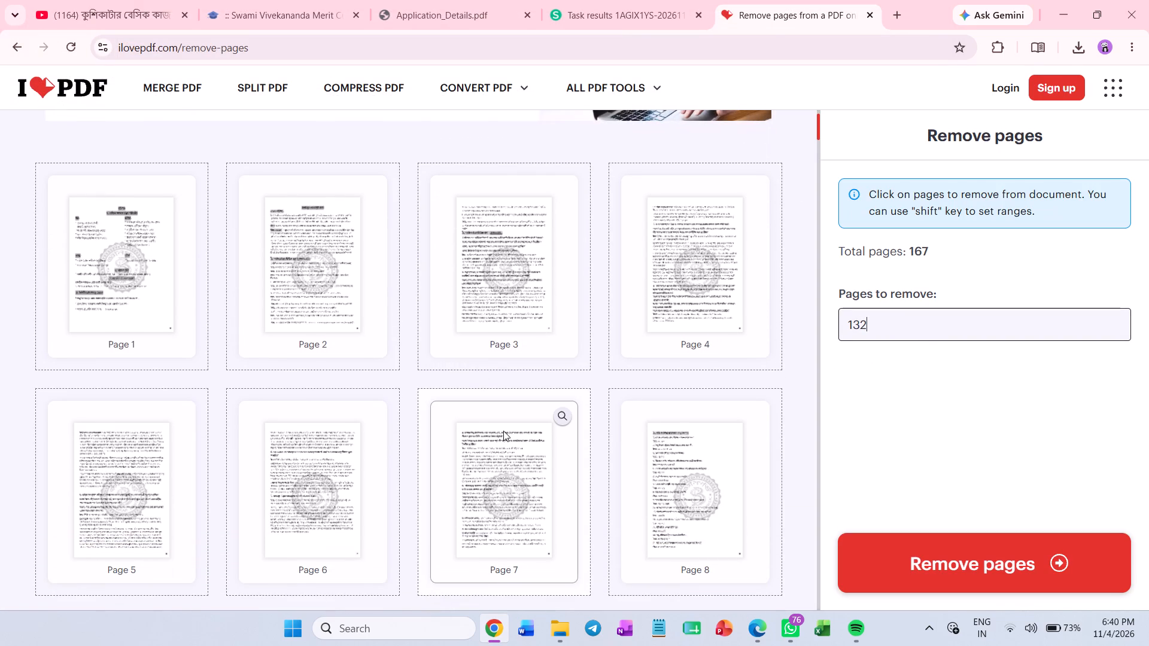
scroll(519, 425, down, 19)
scroll(534, 445, down, 5)
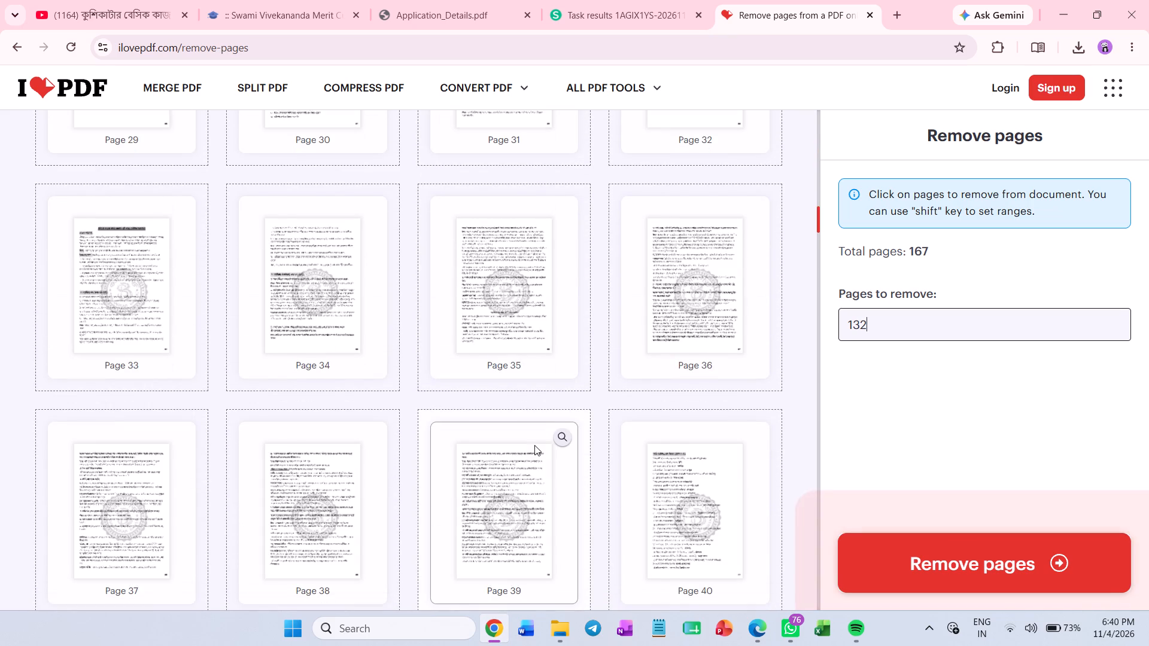
scroll(534, 445, down, 11)
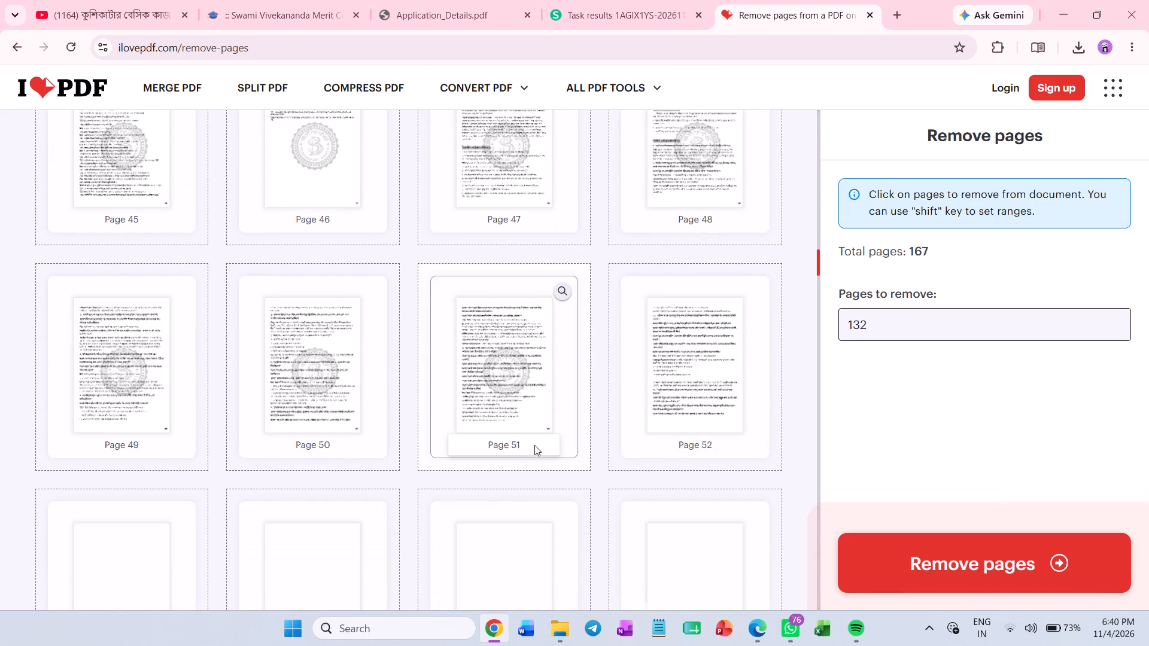
scroll(534, 445, down, 3)
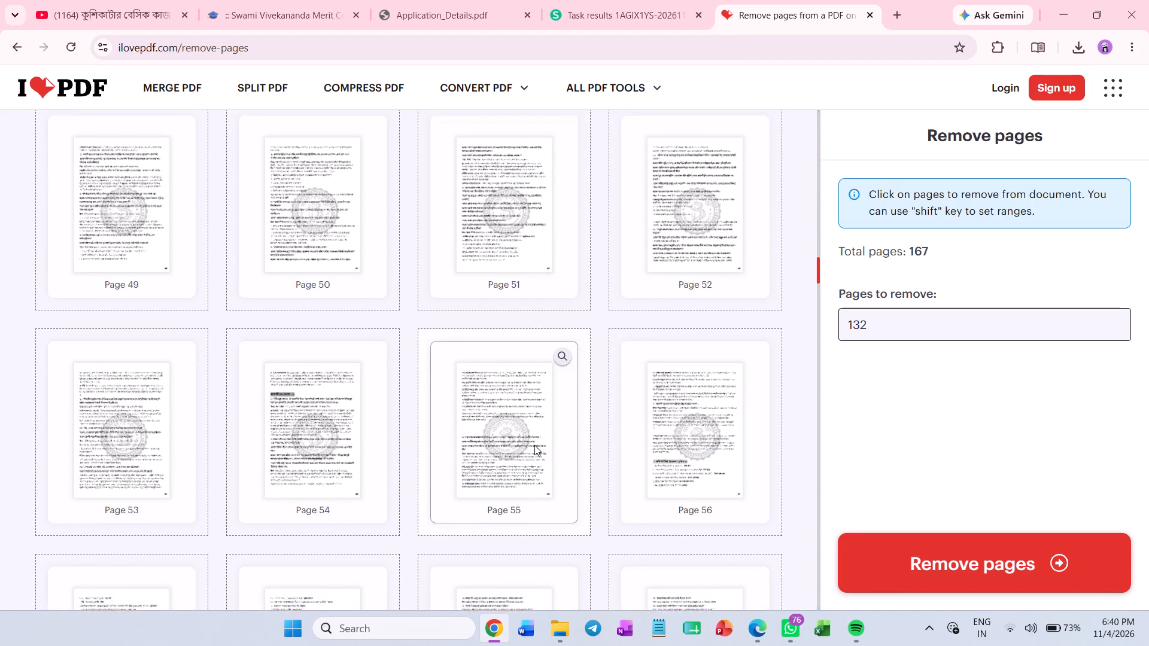
scroll(534, 445, down, 13)
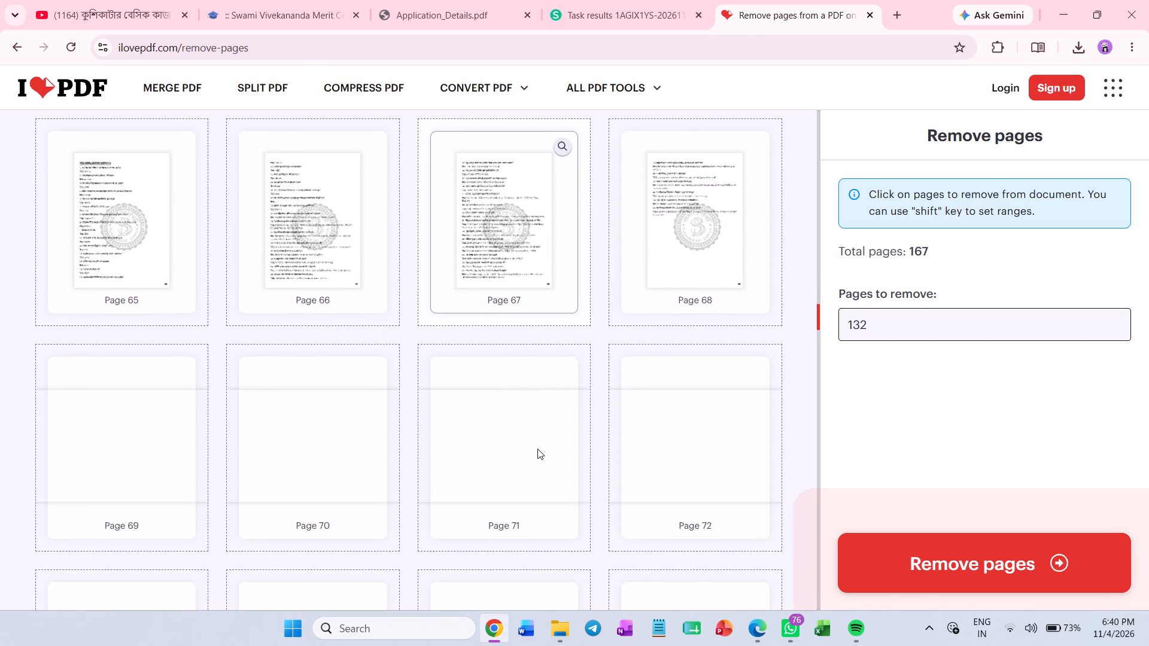
scroll(537, 449, down, 12)
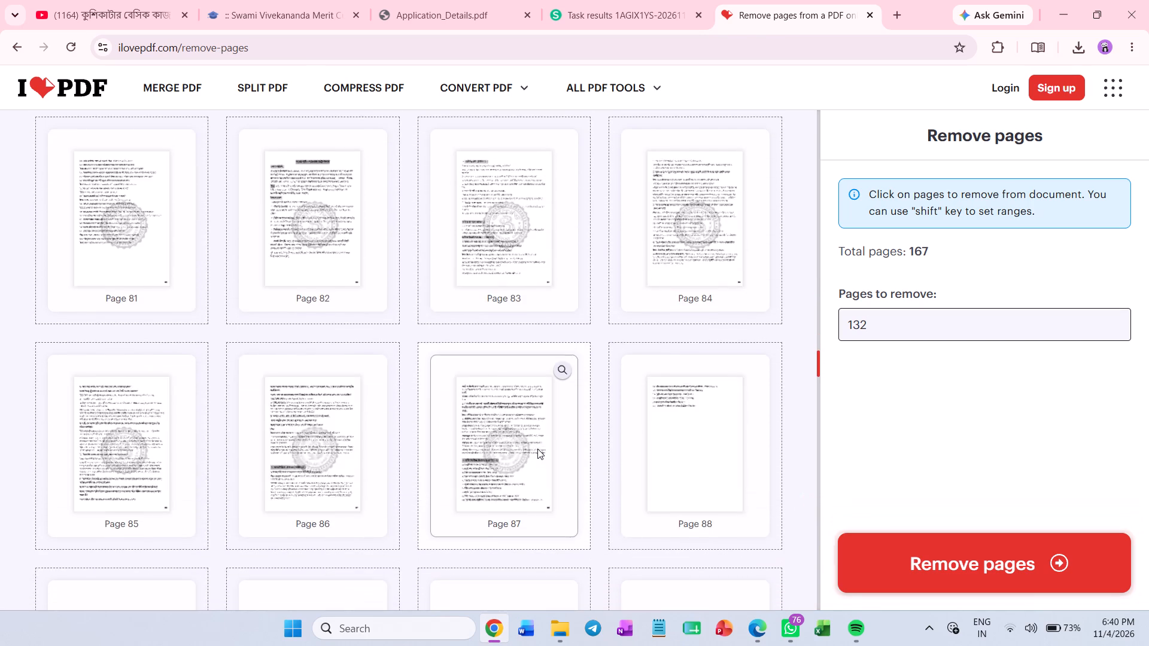
scroll(537, 449, down, 2)
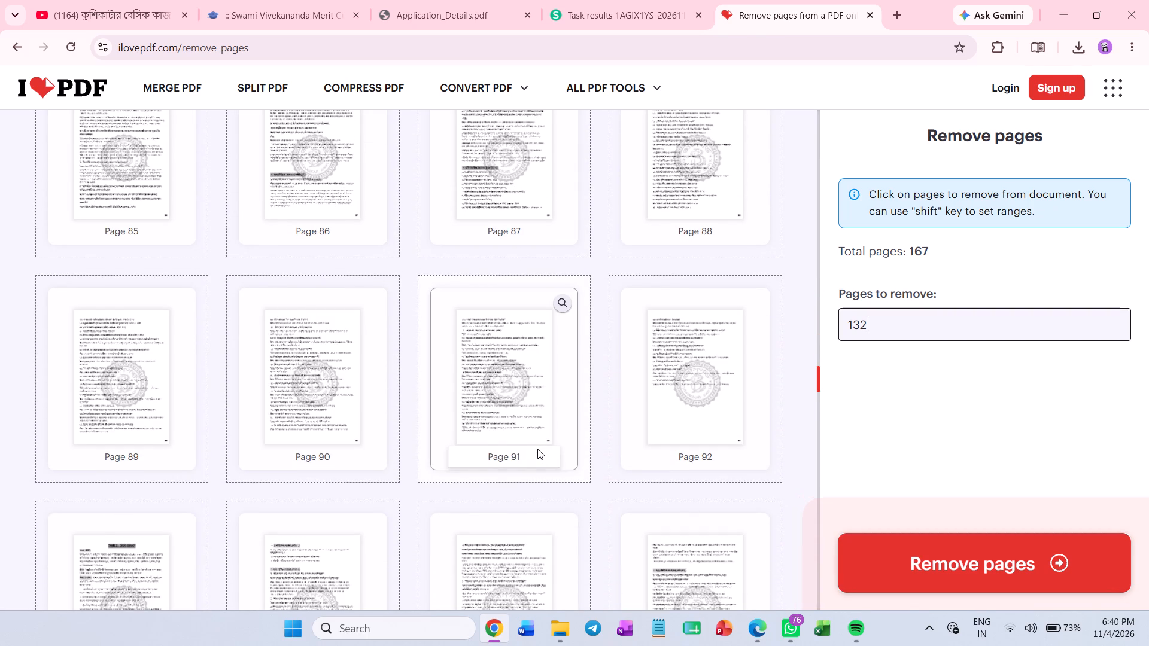
scroll(537, 449, down, 9)
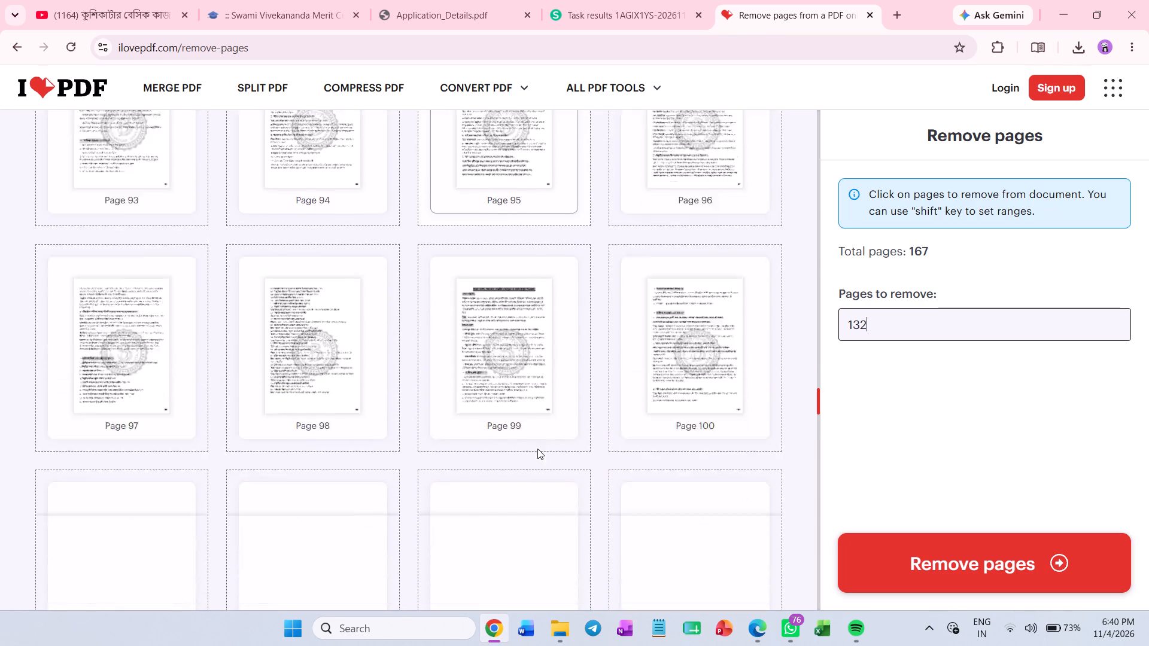
scroll(537, 449, down, 10)
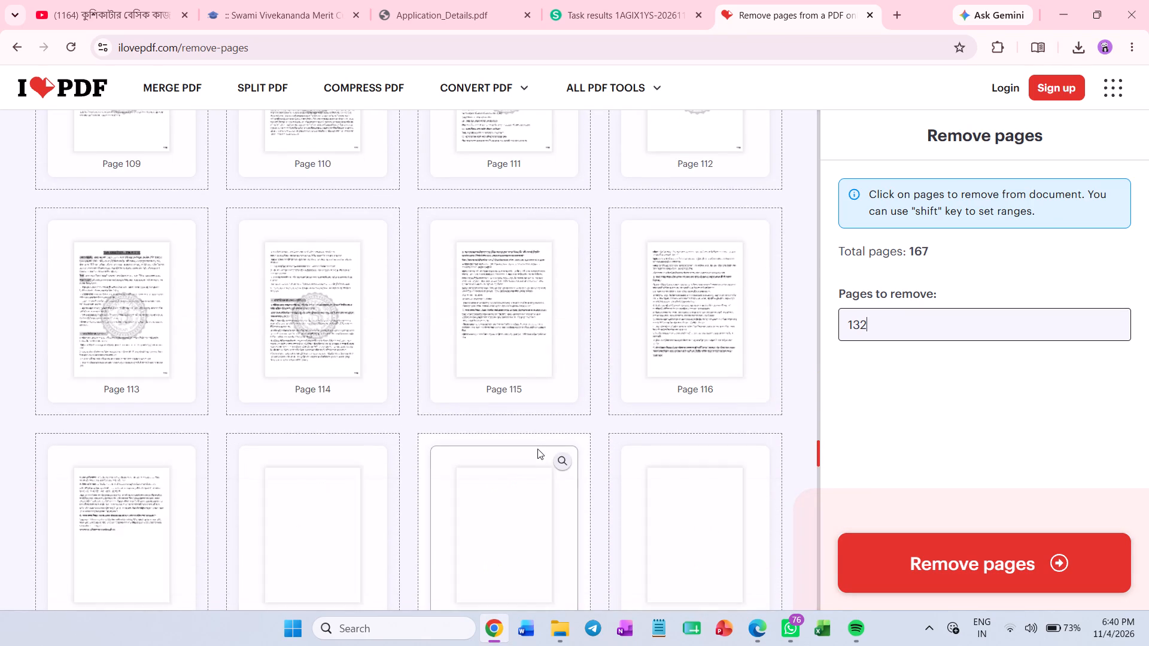
scroll(537, 449, down, 12)
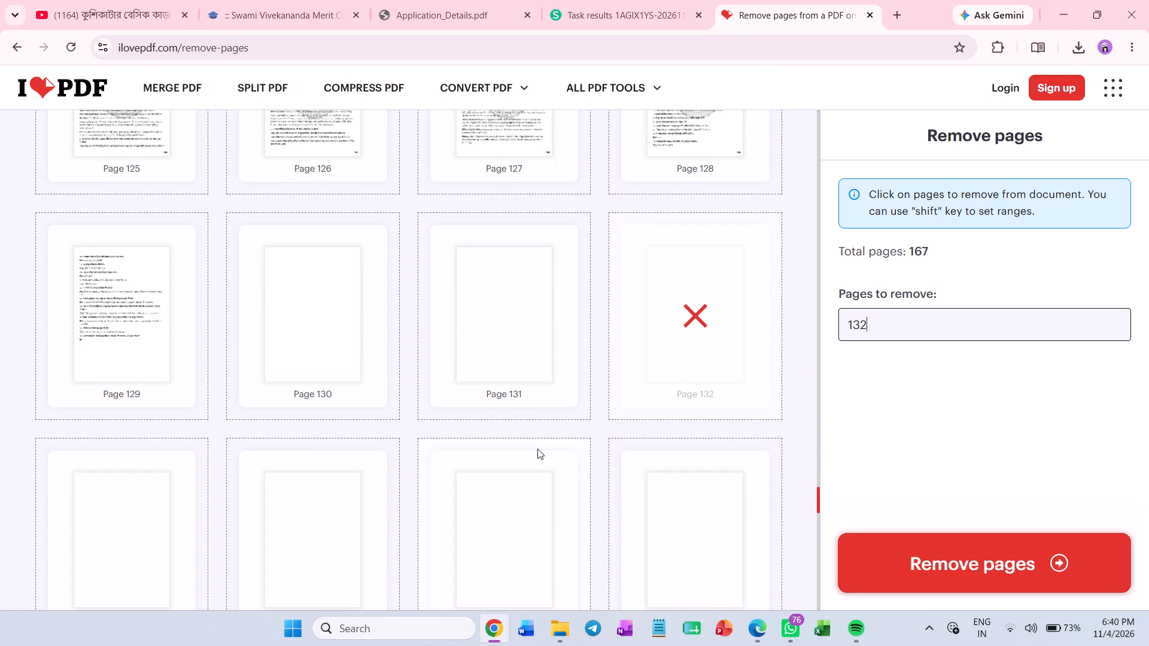
Mark page 131 for removal and unmark page 132.
click(539, 336)
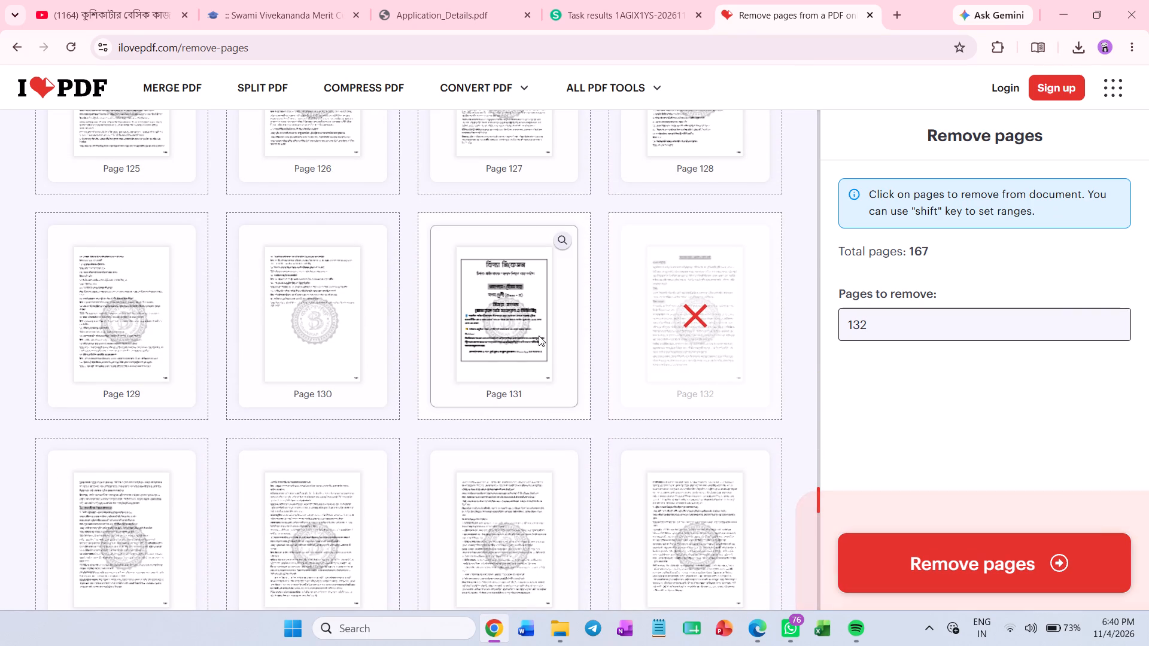
click(670, 319)
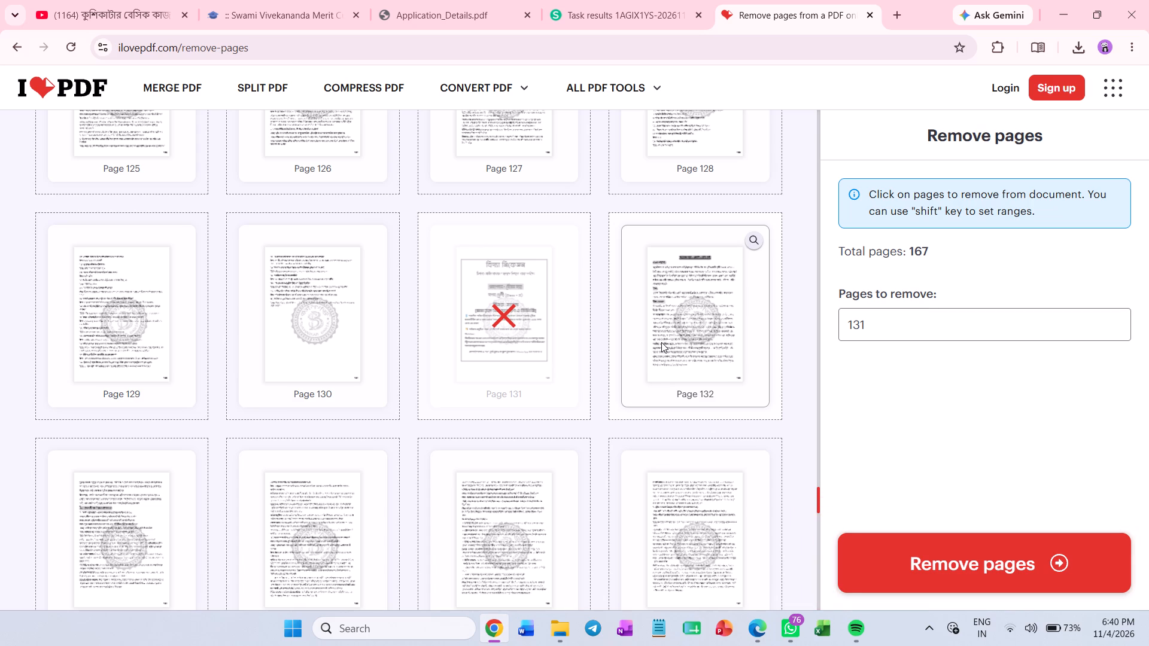
Examine the remaining page thumbnails from page 132 through the final page.
scroll(661, 343, down, 1)
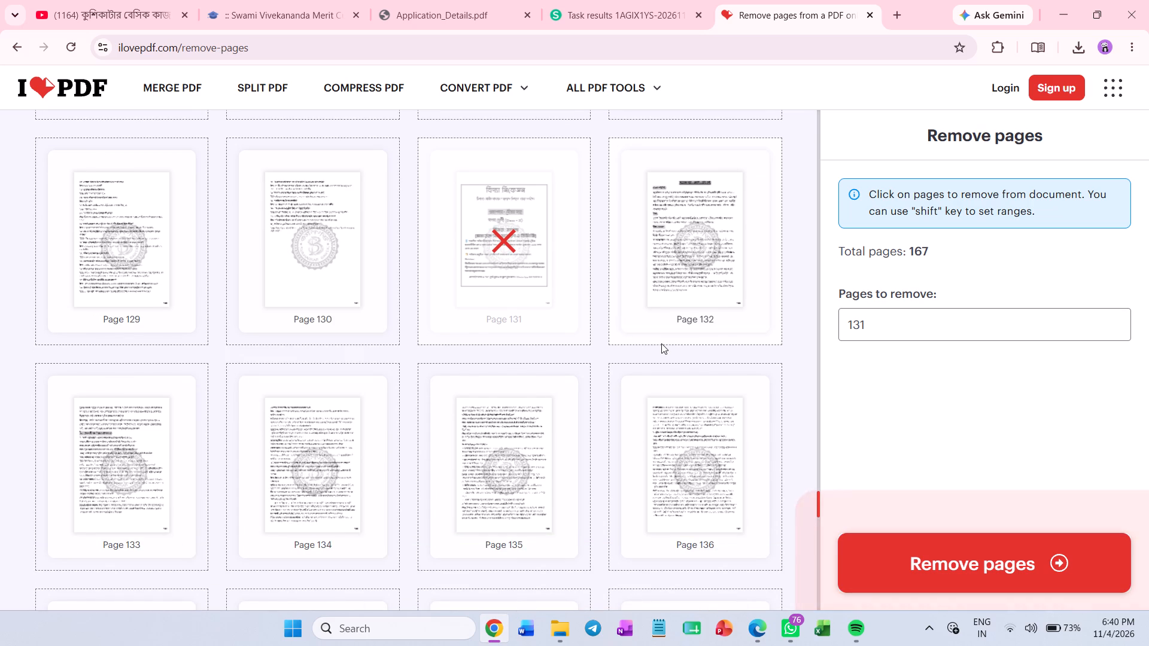
scroll(479, 386, down, 1)
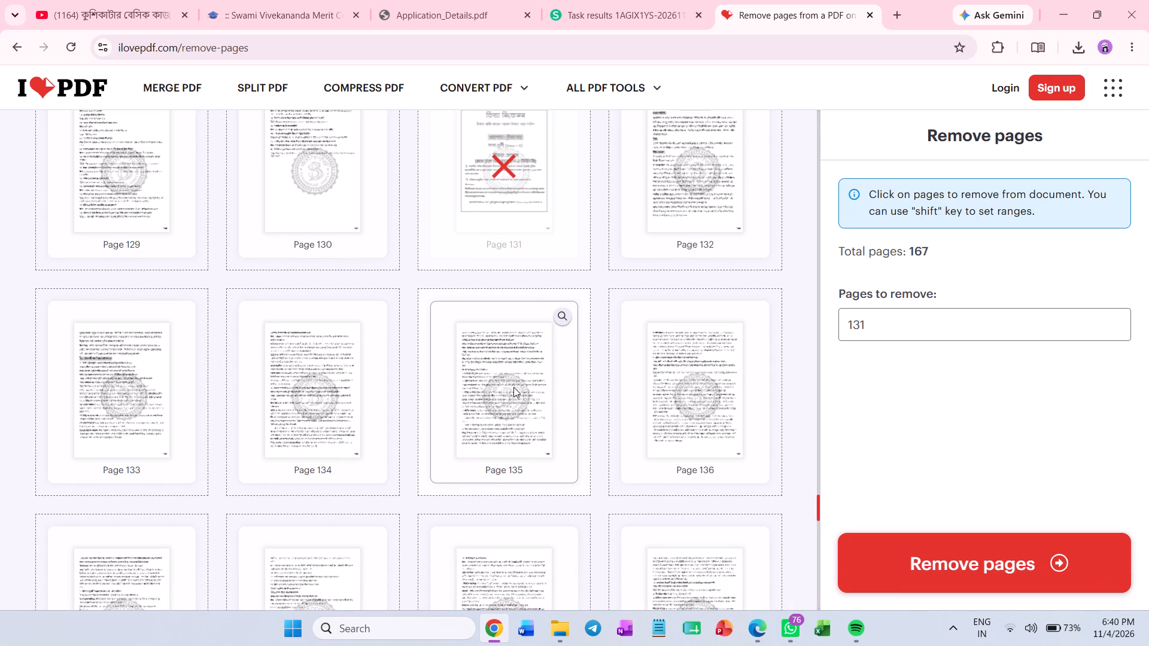
scroll(513, 387, down, 1)
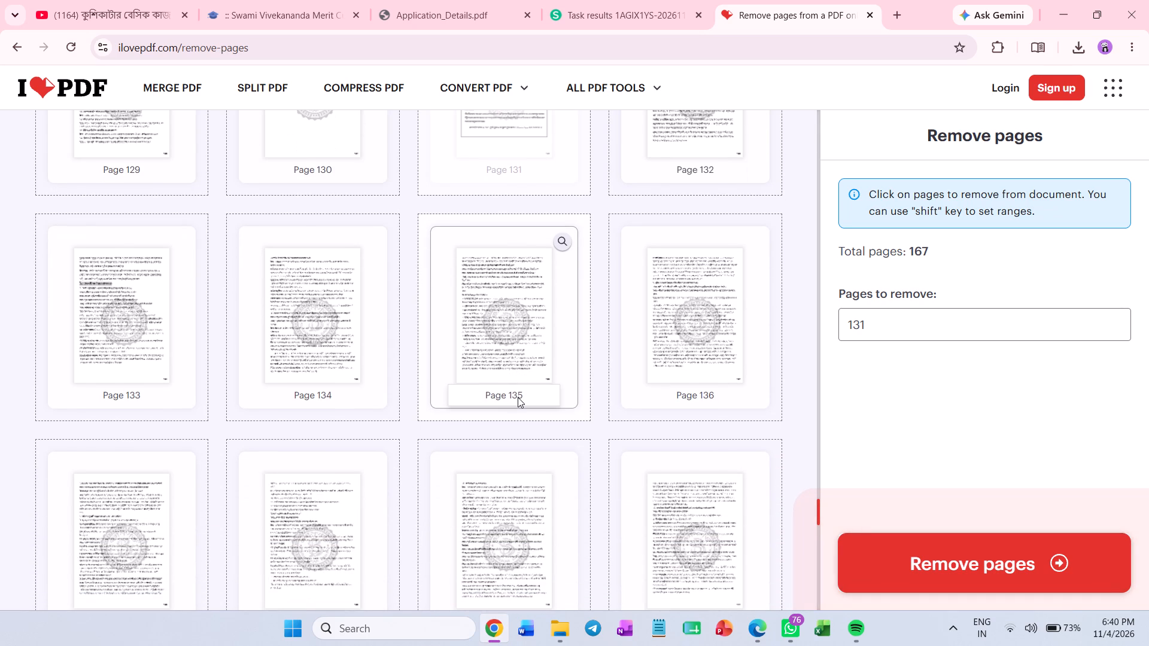
scroll(518, 397, down, 4)
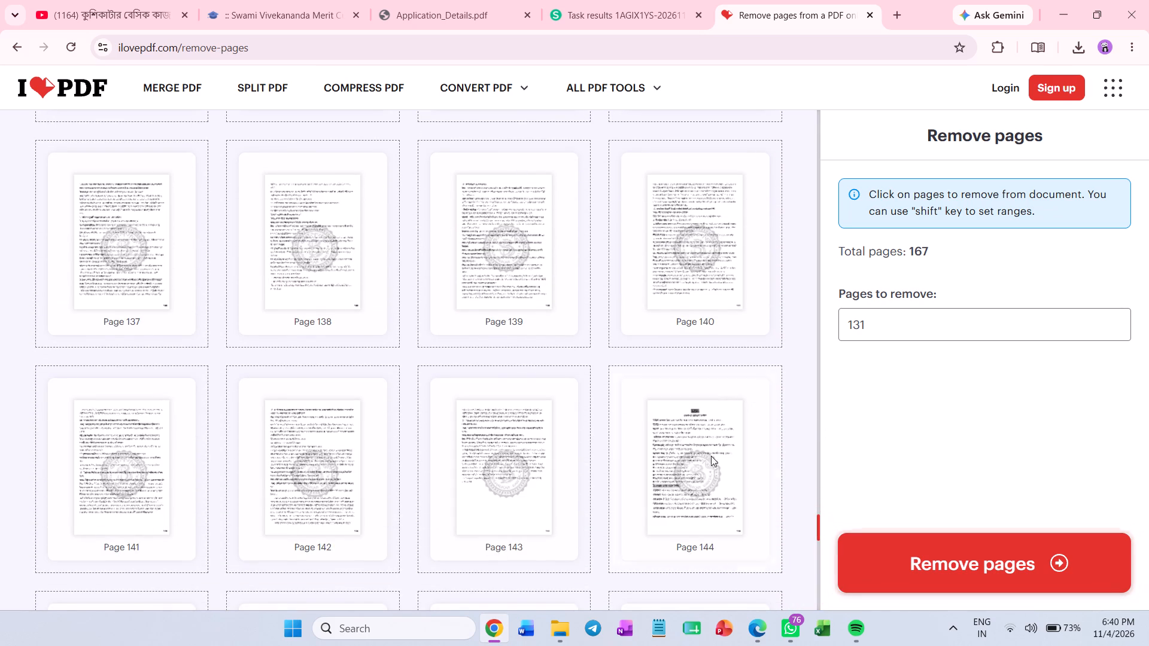
scroll(700, 453, down, 7)
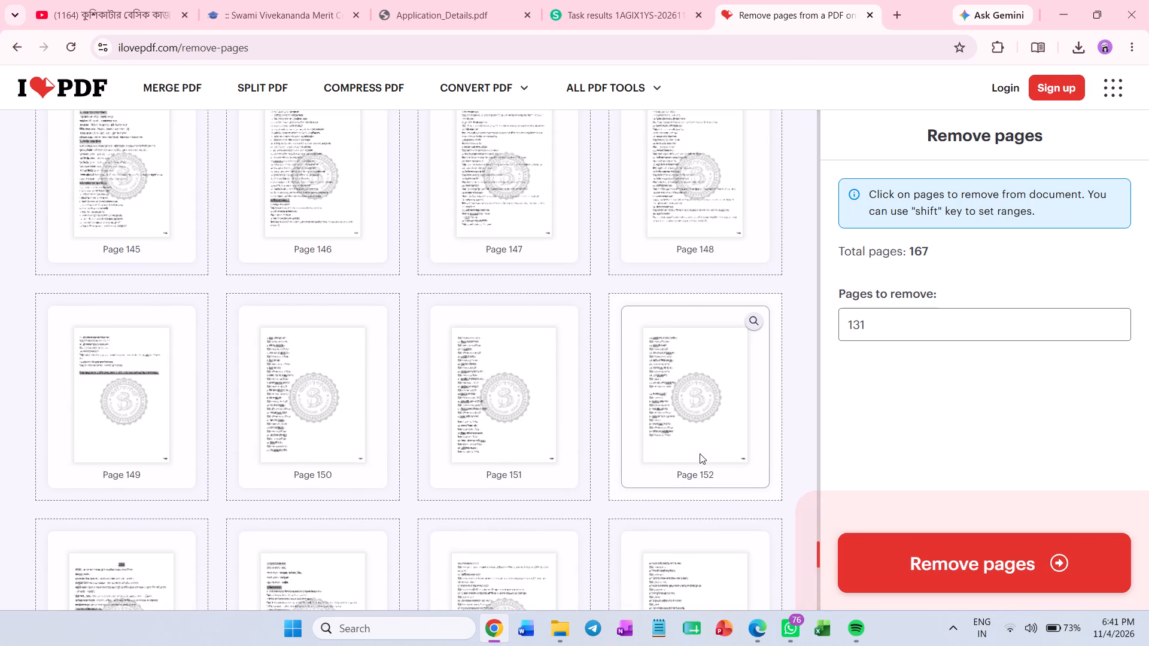
scroll(700, 453, down, 9)
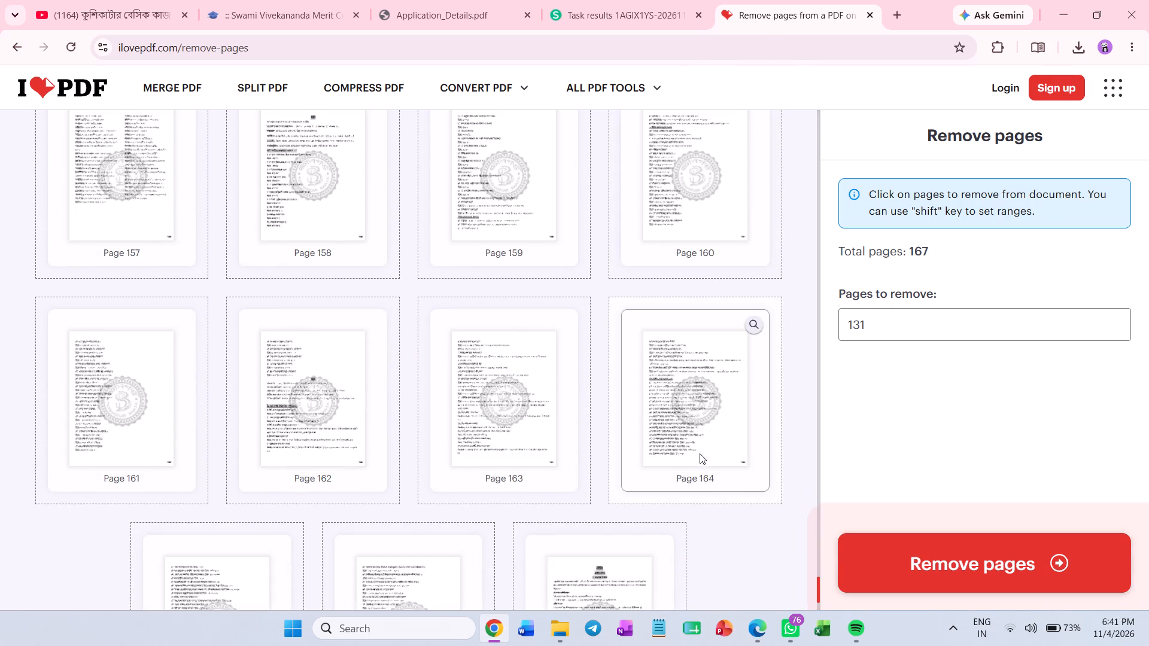
scroll(700, 453, down, 15)
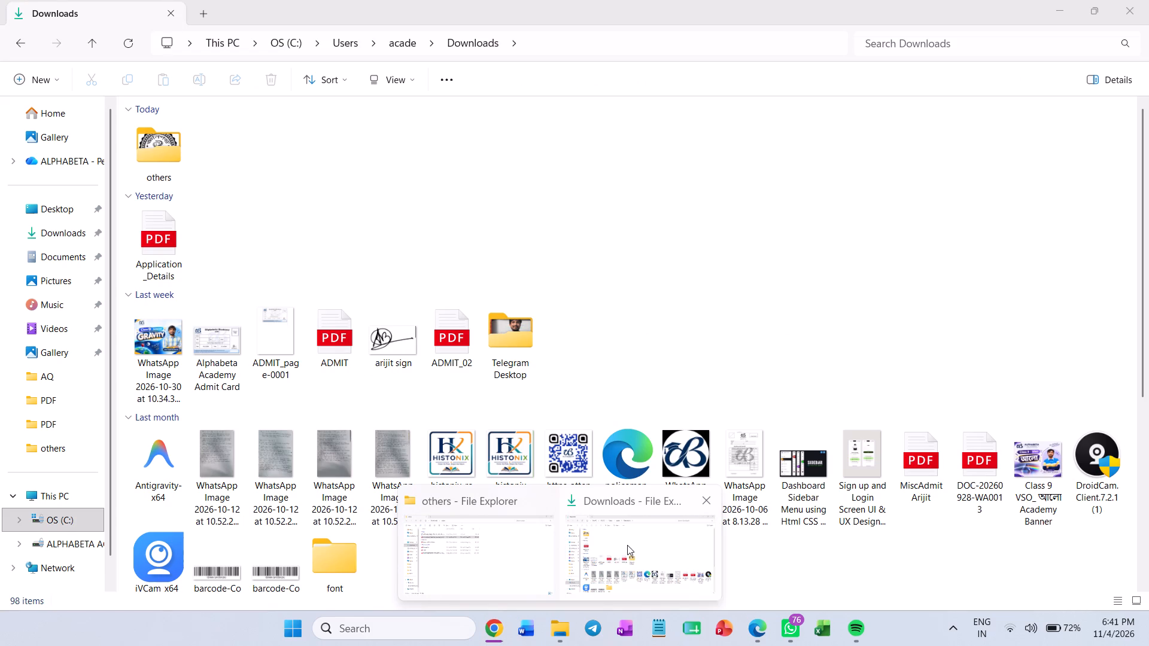
click(688, 552)
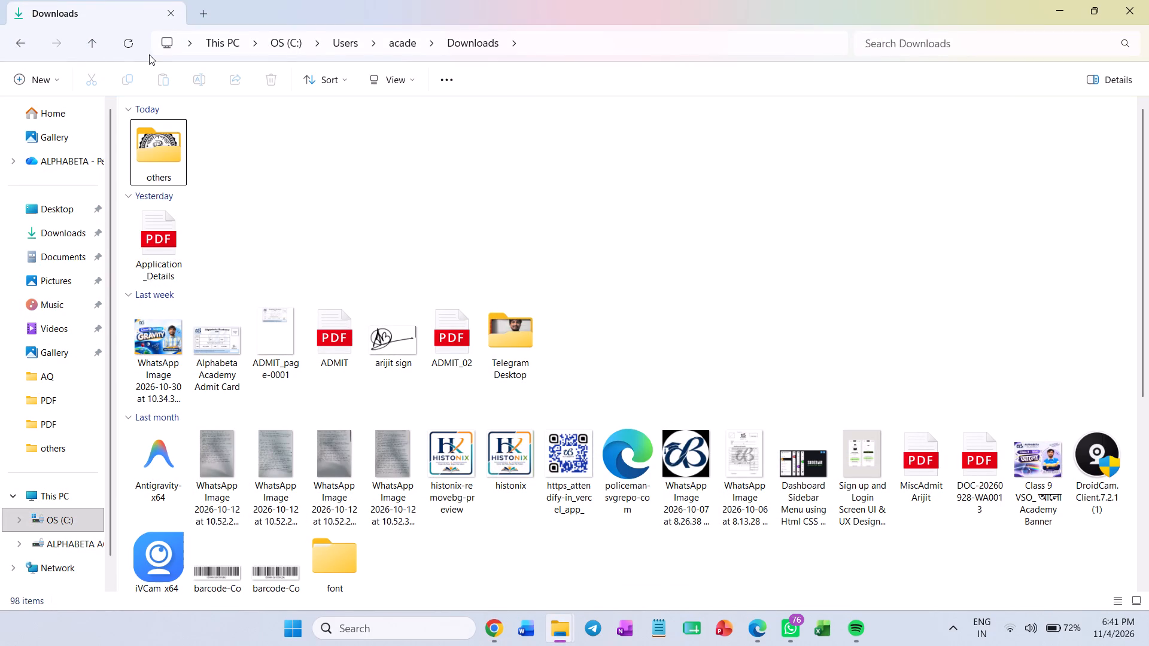
click(129, 44)
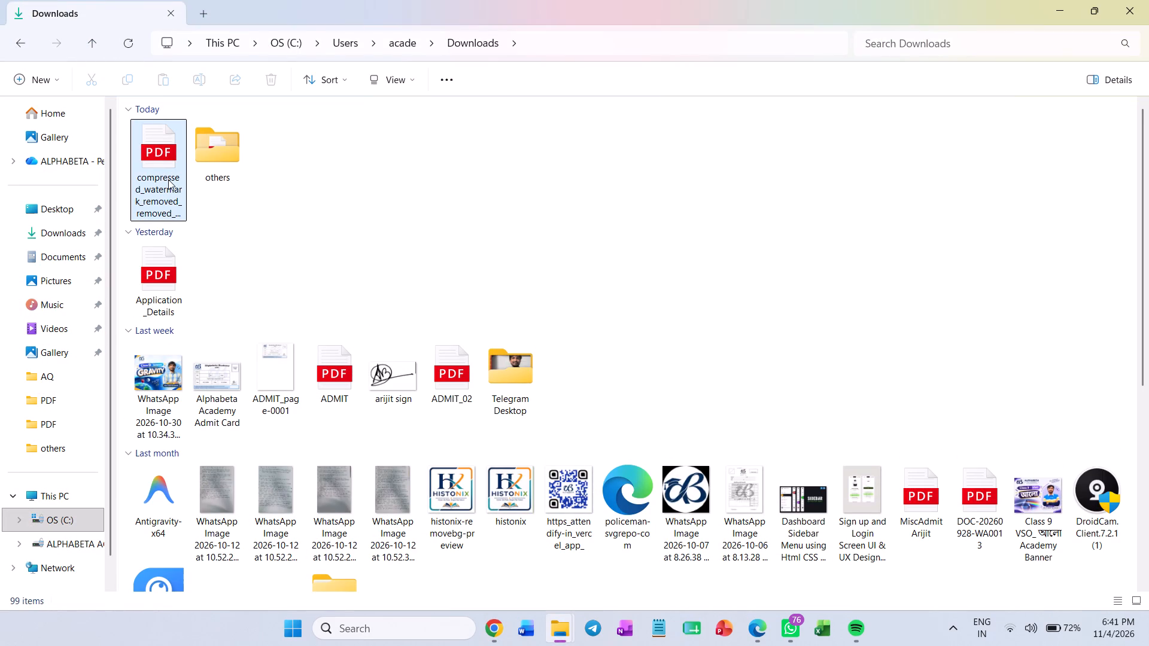
drag(166, 181, 224, 164)
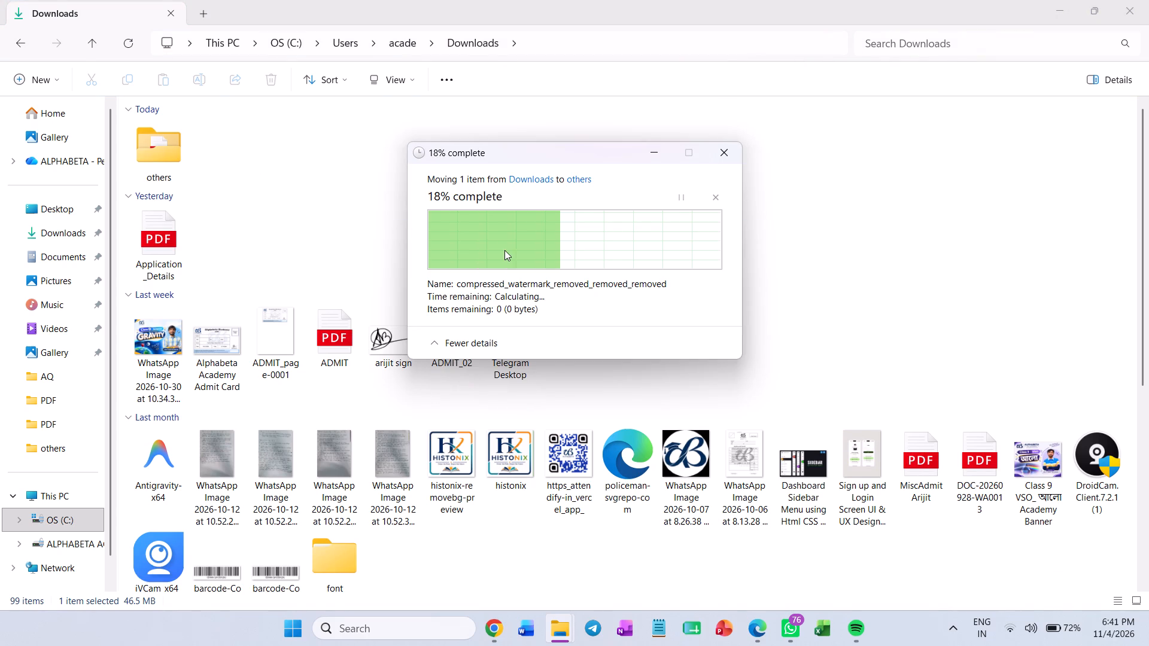
Delete the older compressed watermarked PDF, dated 6:21 PM, from the others folder.
double_click(159, 170)
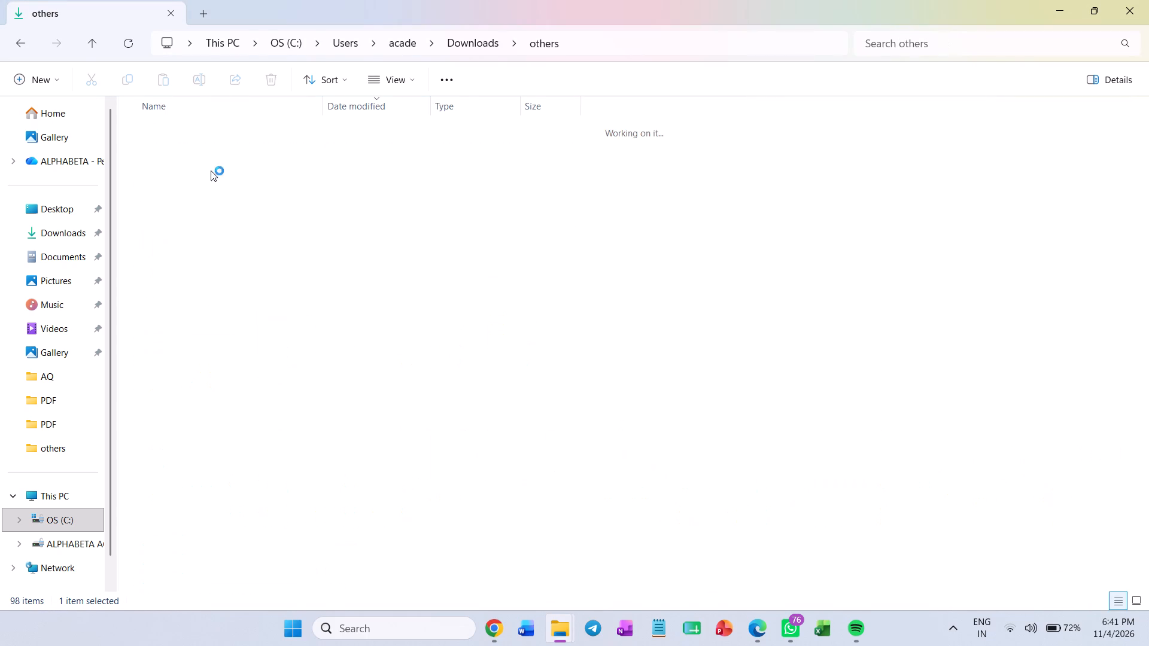
click(235, 171)
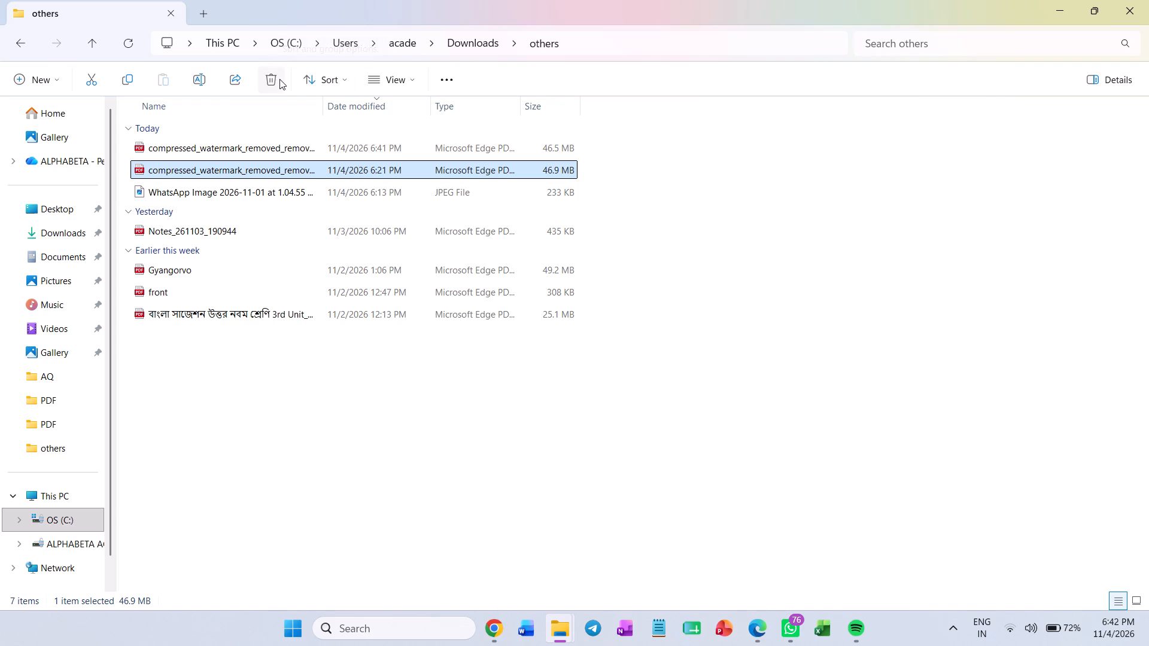
click(278, 79)
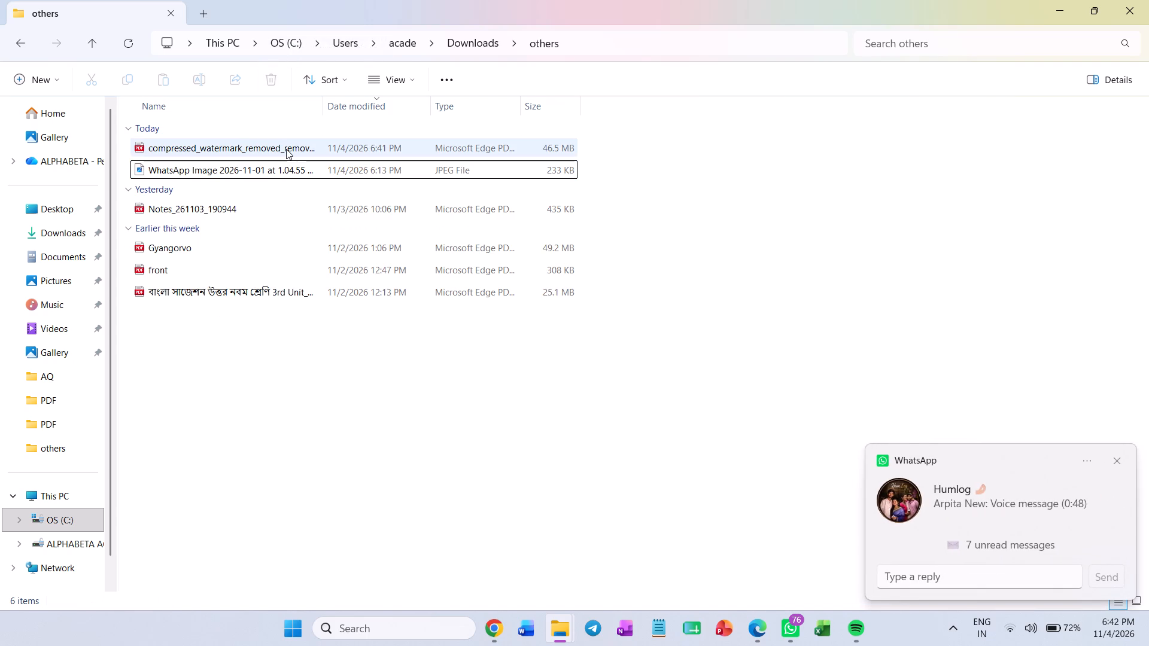
Open the newest compressed watermarked PDF from the others folder and examine the pages from 132 back to 130.
double_click(286, 149)
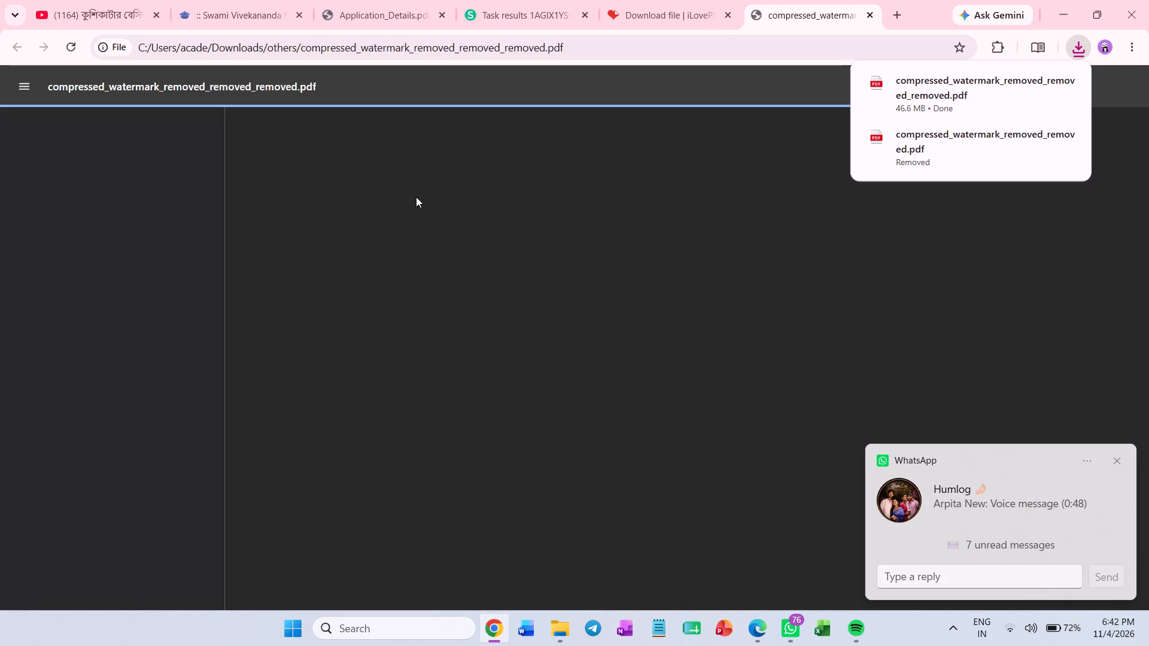
scroll(445, 219, down, 3)
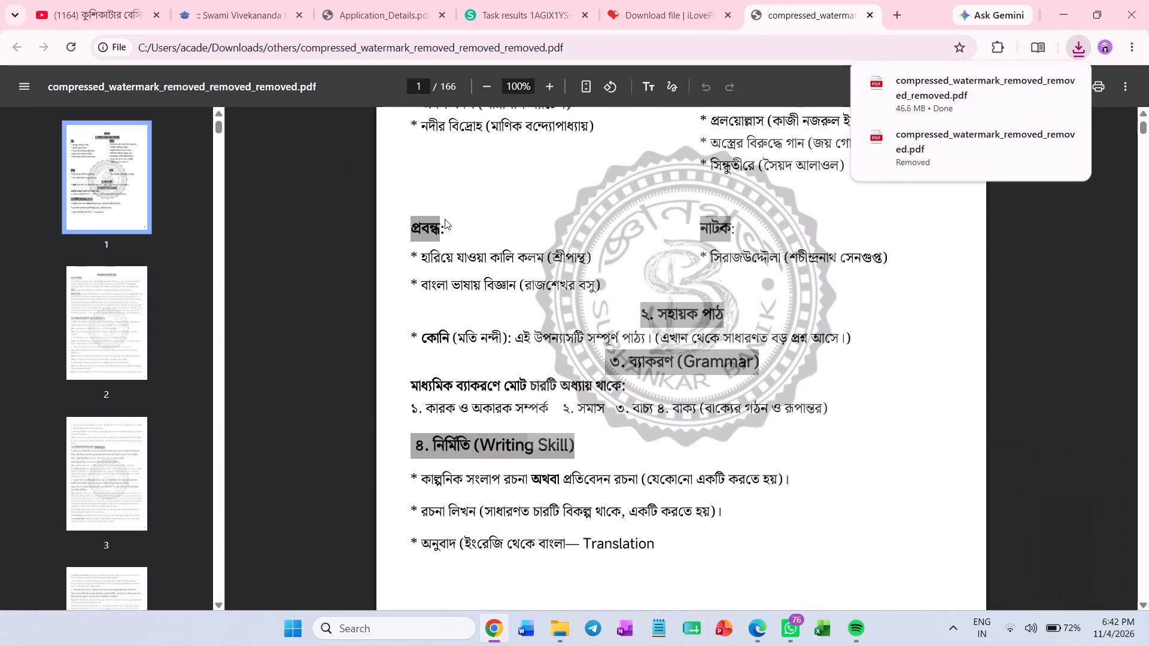
scroll(445, 219, down, 2)
click(414, 88)
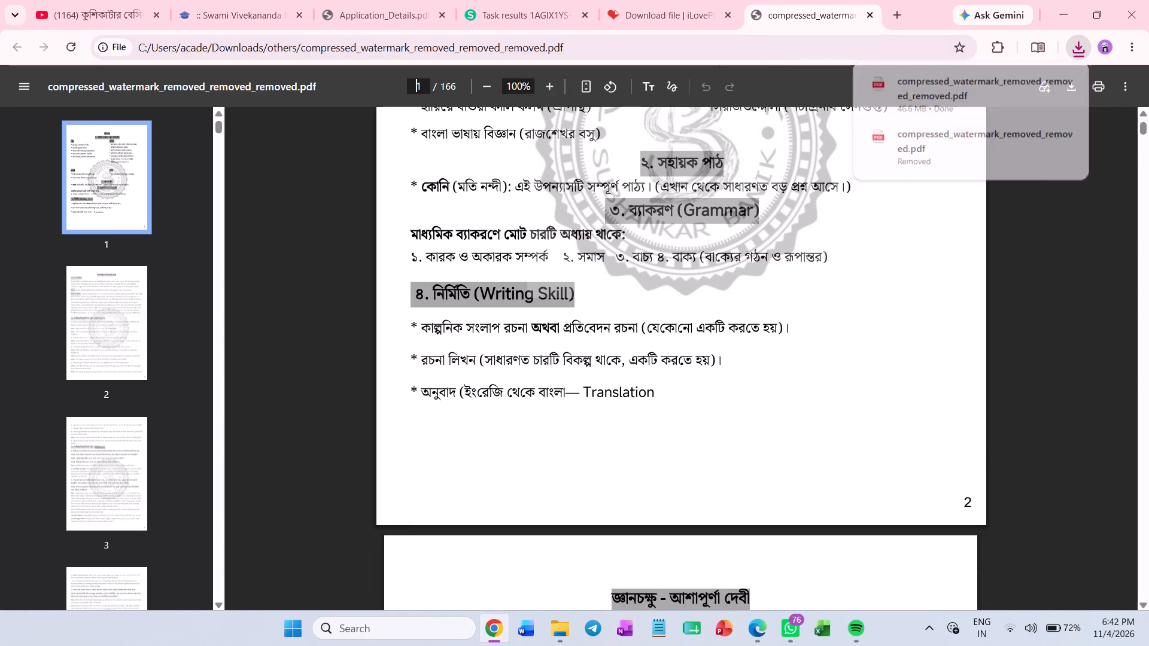
text(132)
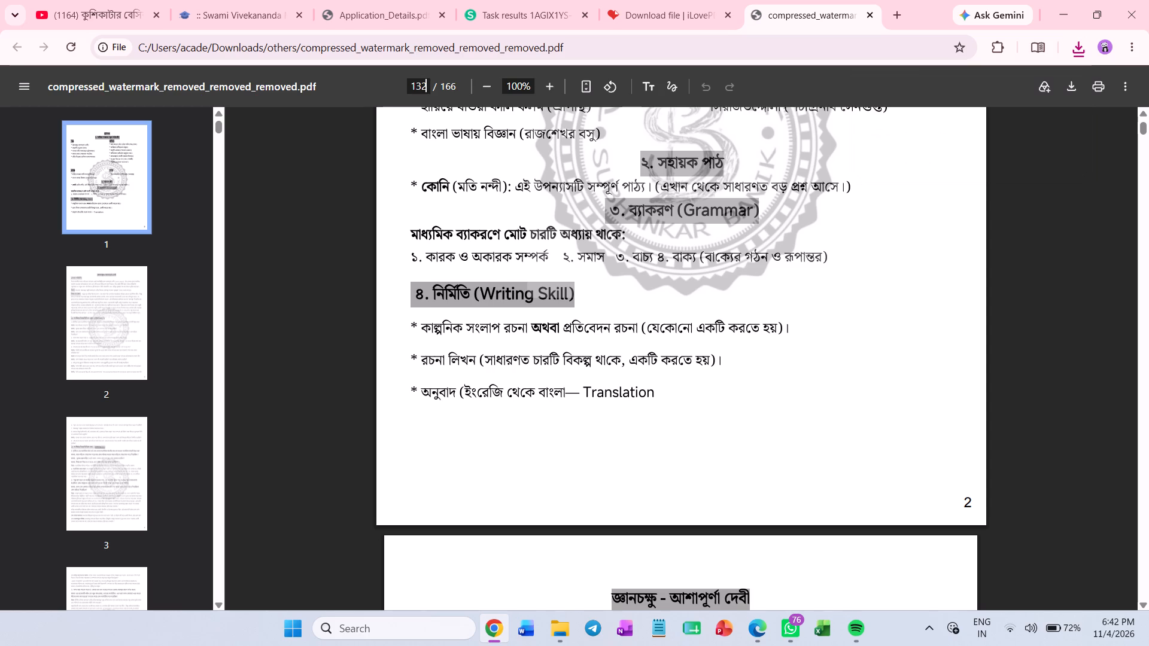
key(Return)
scroll(454, 251, up, 1)
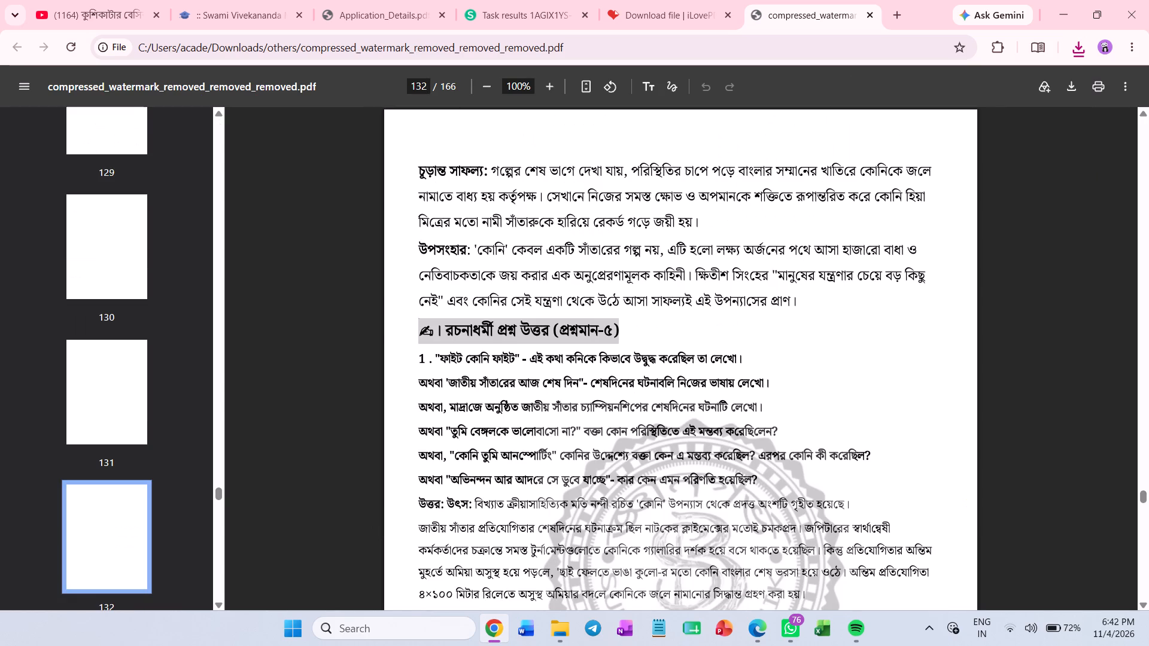
scroll(454, 251, up, 2)
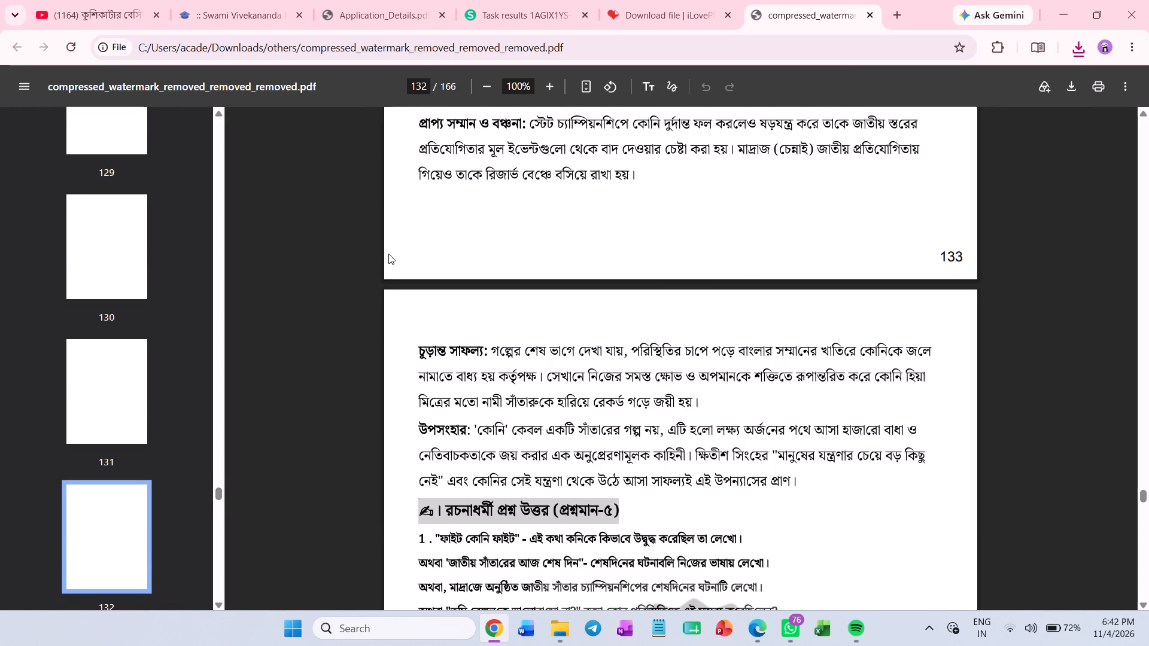
scroll(388, 254, up, 16)
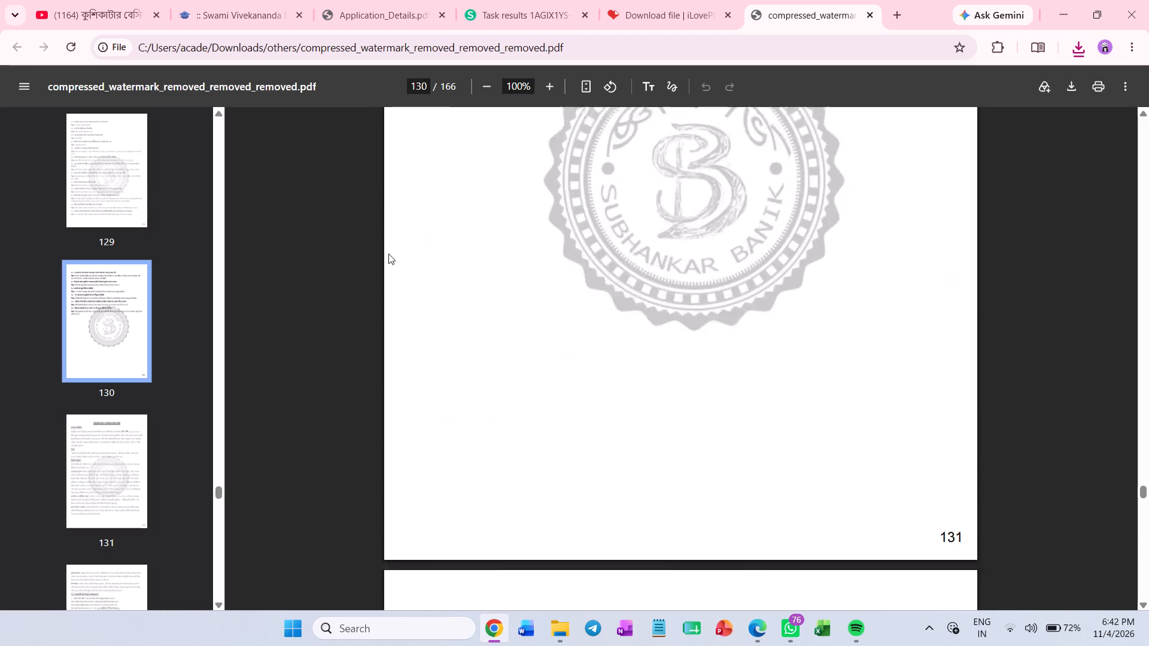
scroll(388, 254, up, 4)
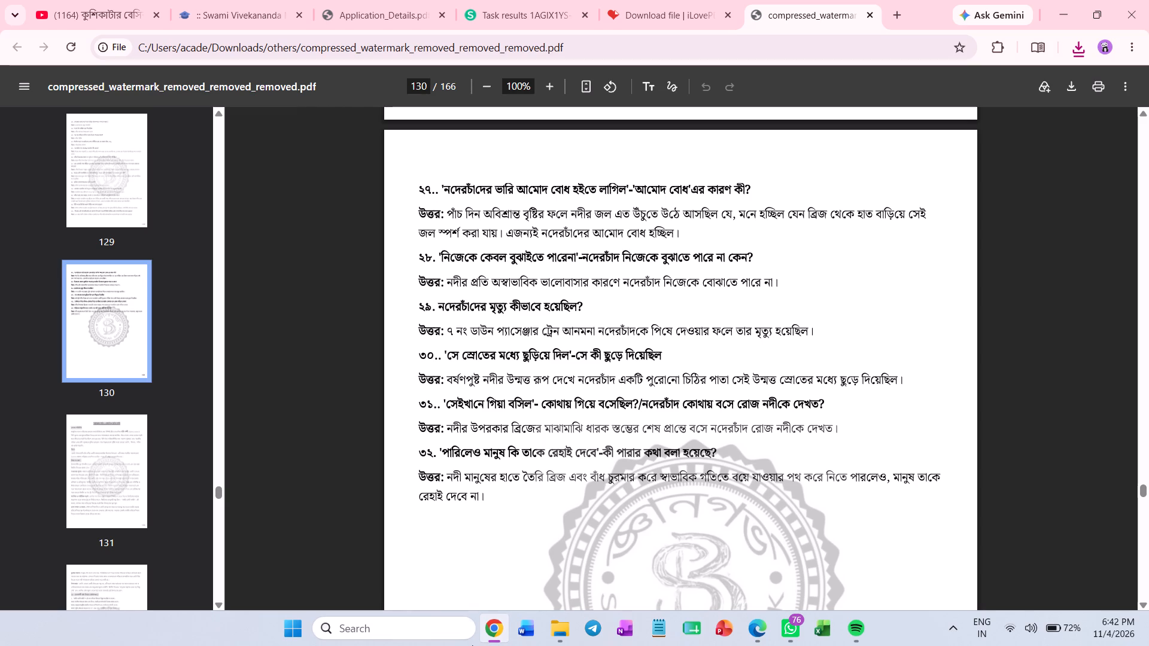
Switch to Word, open the জ্ঞানগর্ভ document and delete তৃতীয় পার্বিক মূল্যায়ন from the heading before সাজেশন.
click(528, 632)
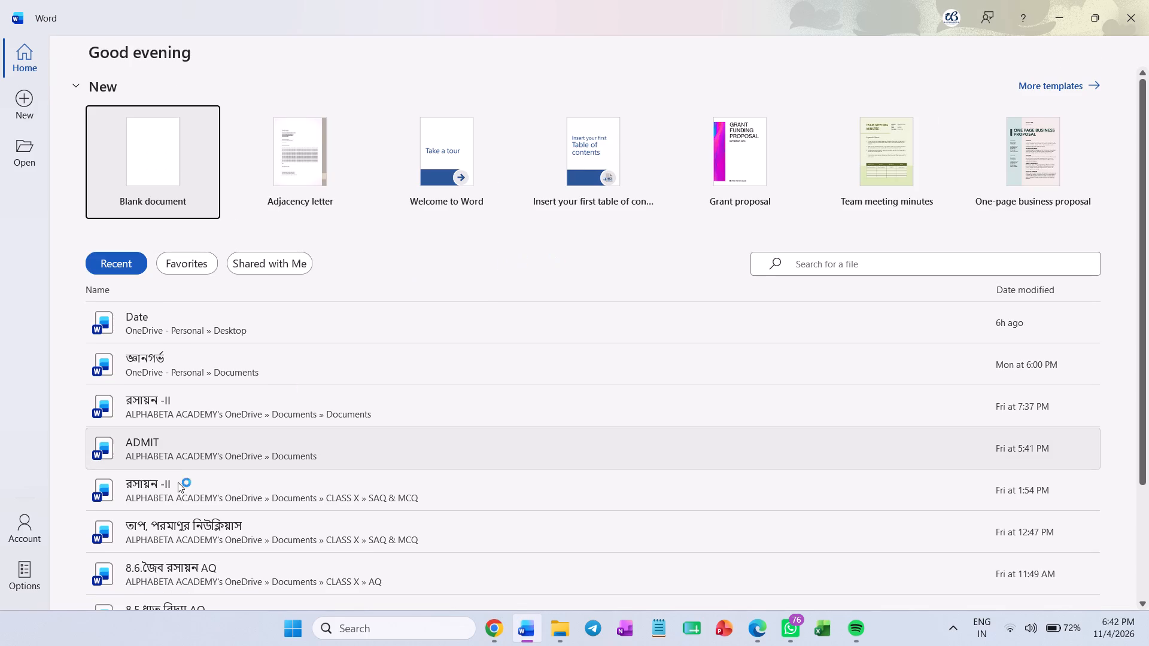
click(129, 369)
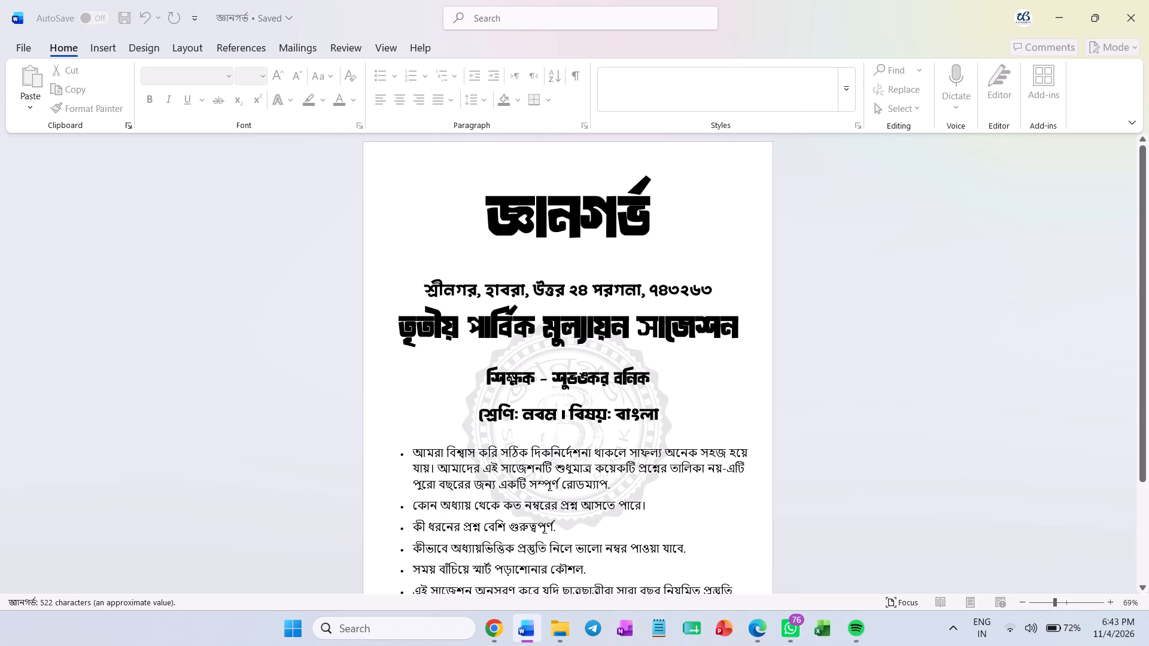
drag(401, 327, 628, 332)
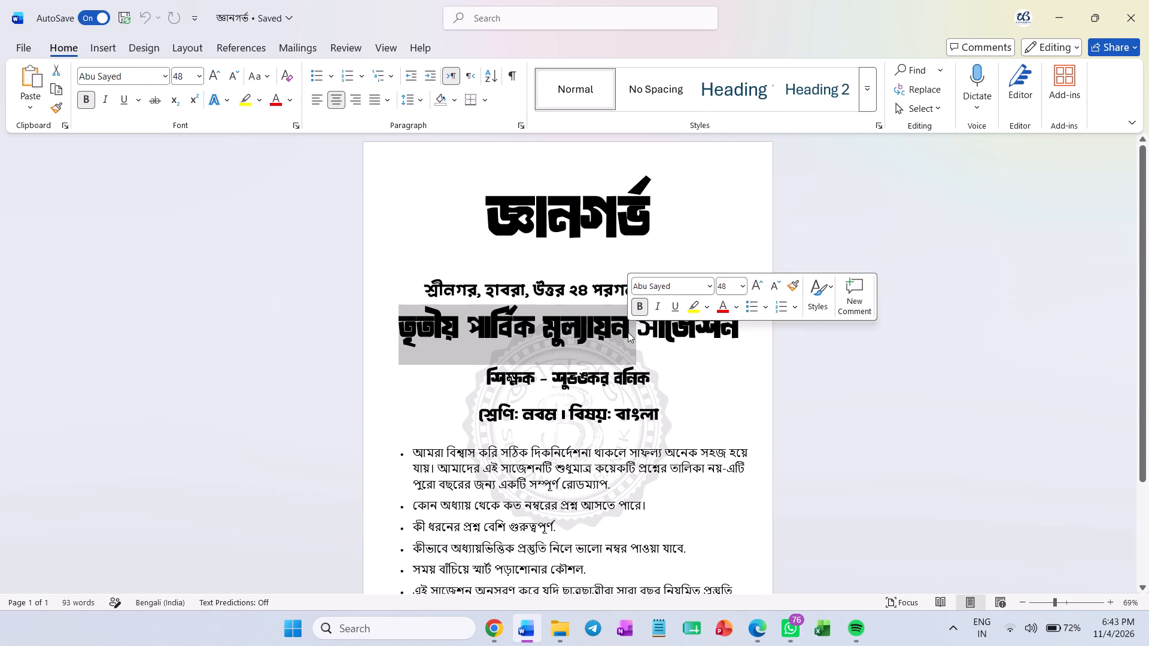
key(BackSpace)
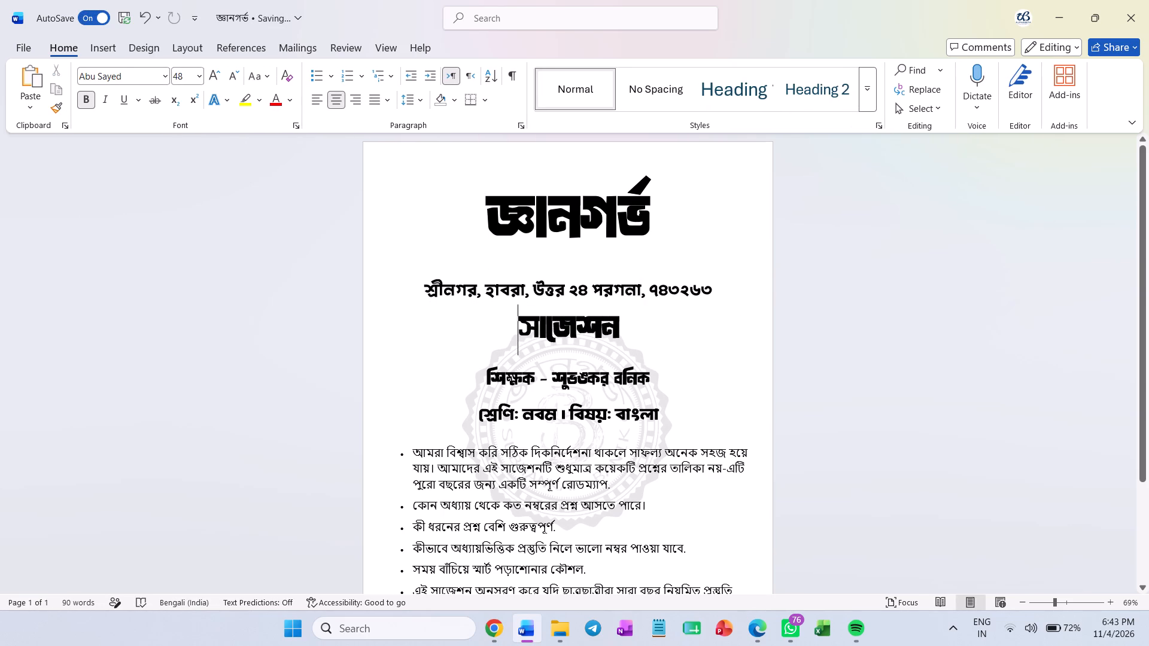
Replace the class name নবম with দশম in the class and subject line, using the Bangla Phonetic keyboard layout.
drag(521, 420, 561, 413)
text(dosom)
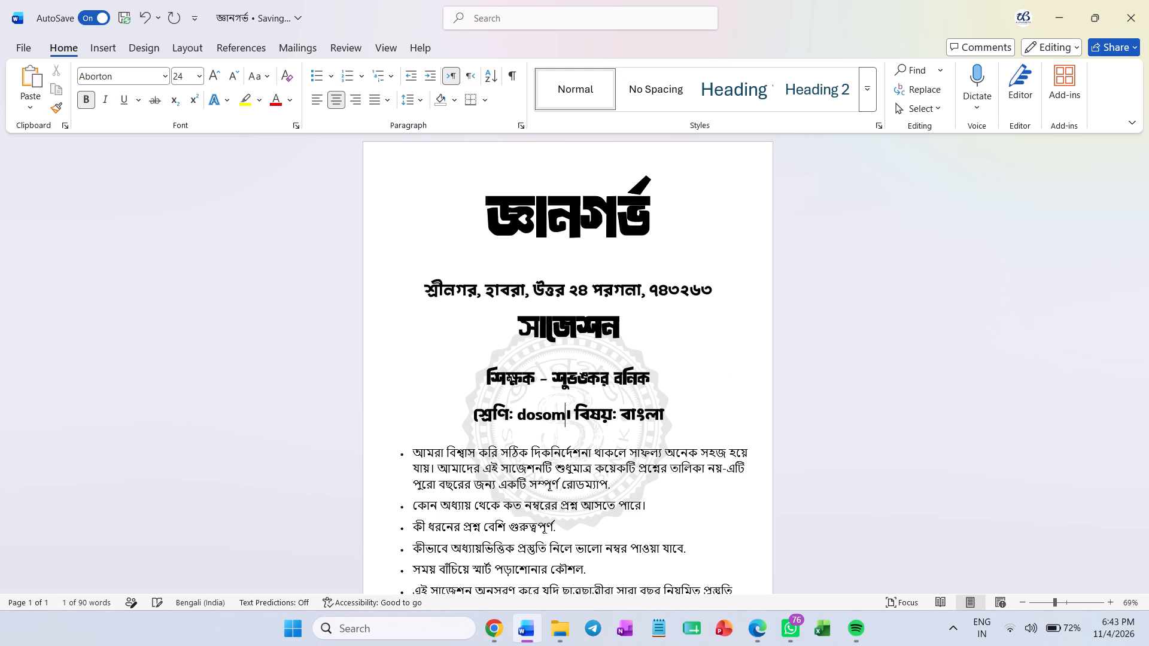
key(BackSpace)
key(BackSpace)
key(BackSpace)
key(BackSpace)
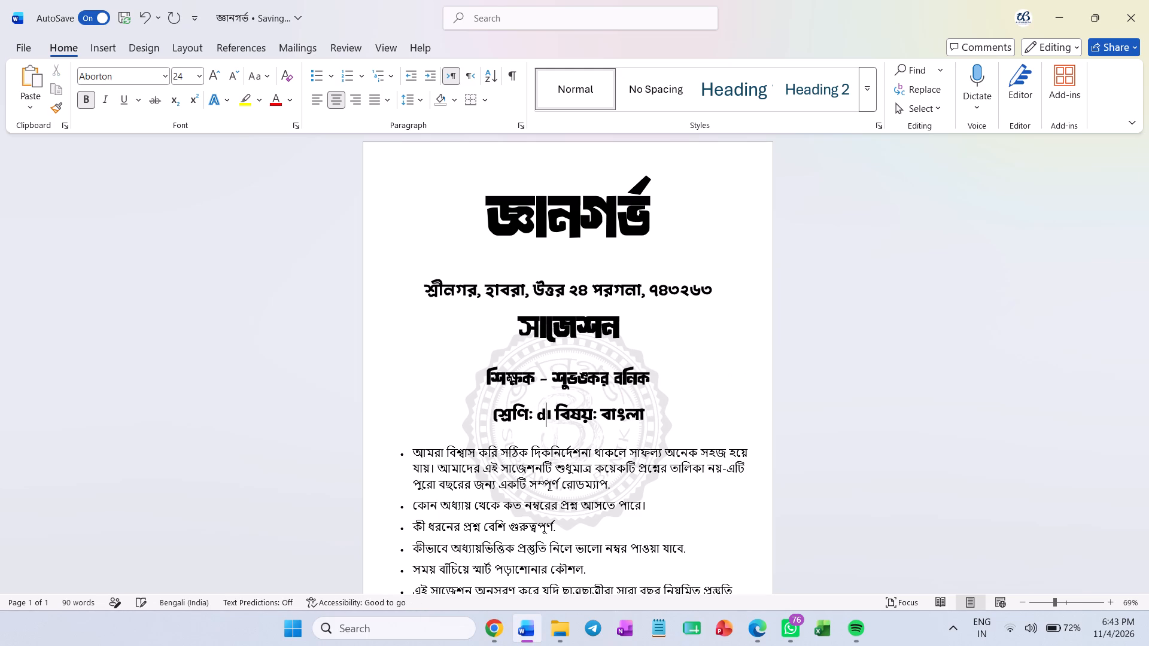
key(BackSpace)
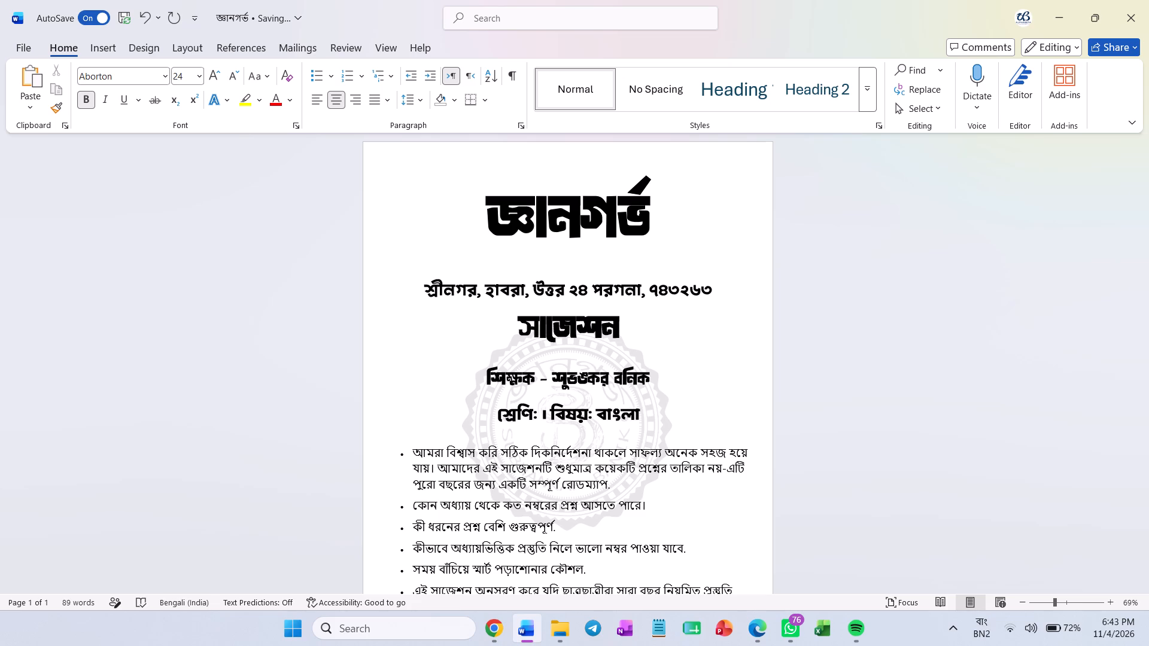
click(974, 625)
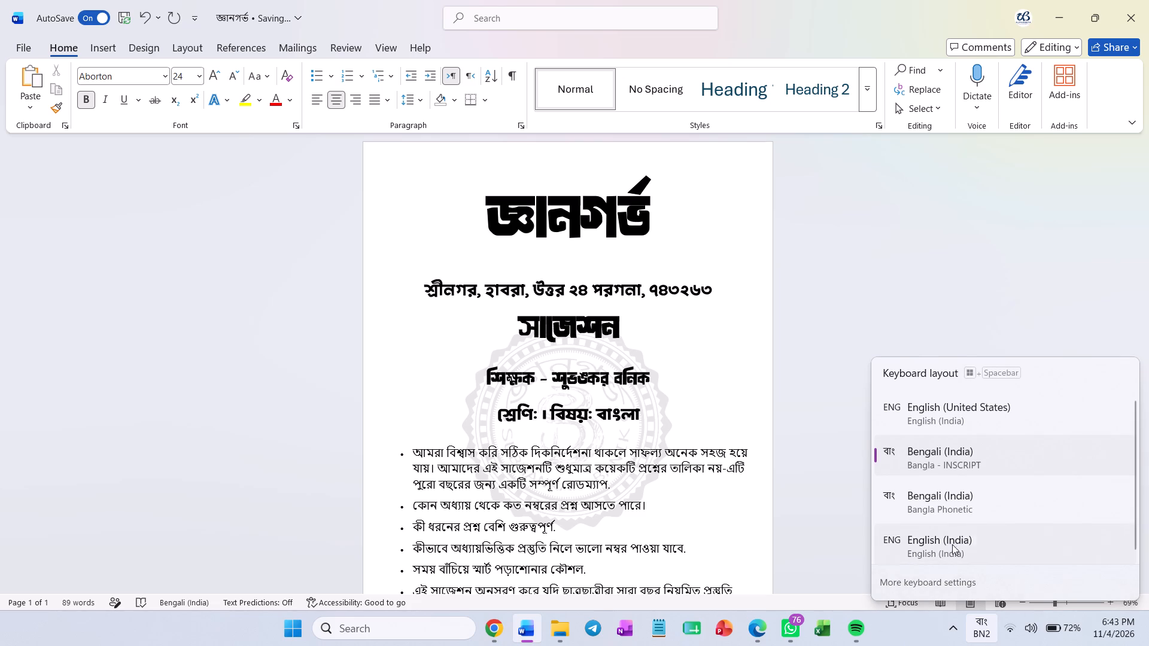
click(947, 495)
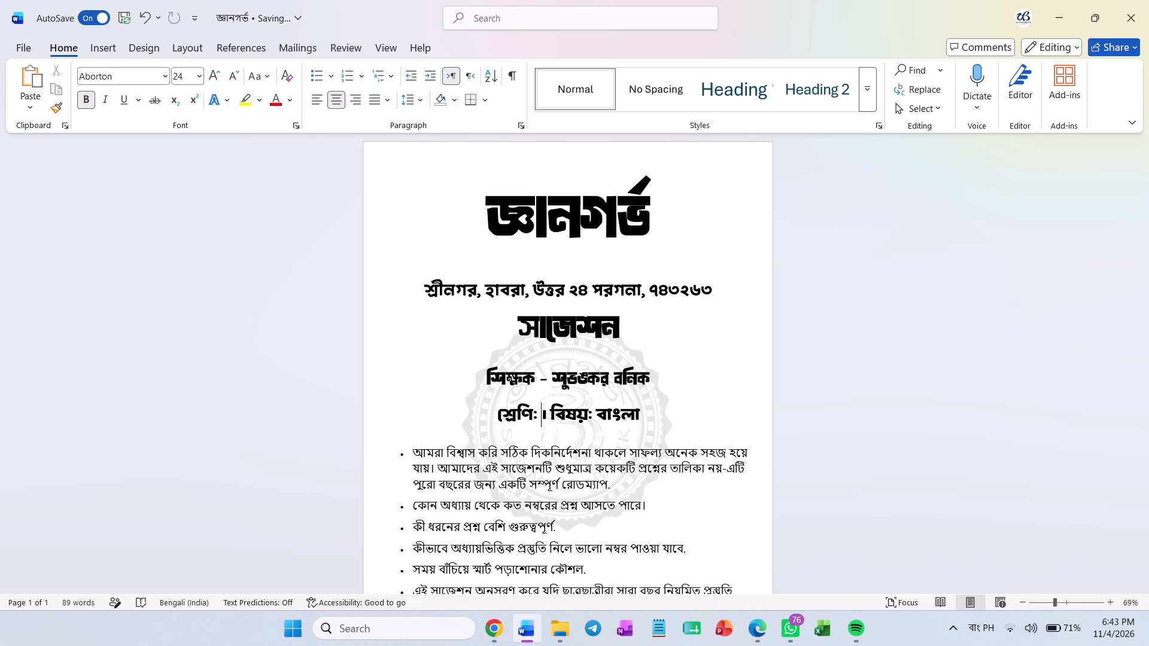
text(dosom)
key(space)
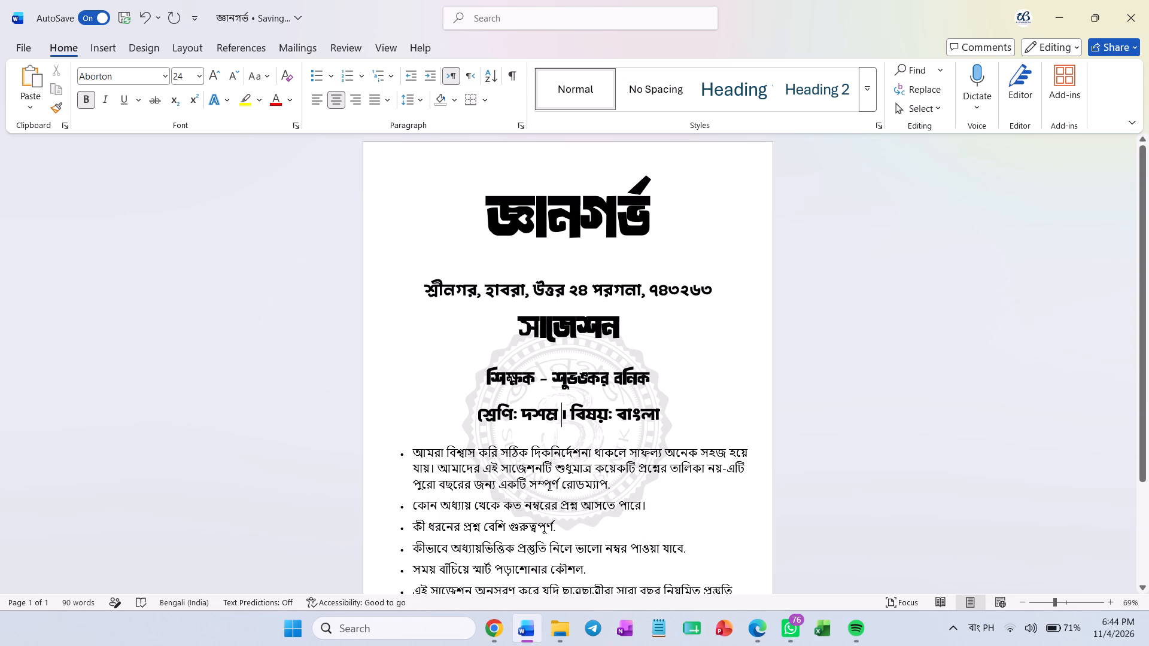
Reduce the font size of the class and subject line to 22.
drag(671, 420, 497, 423)
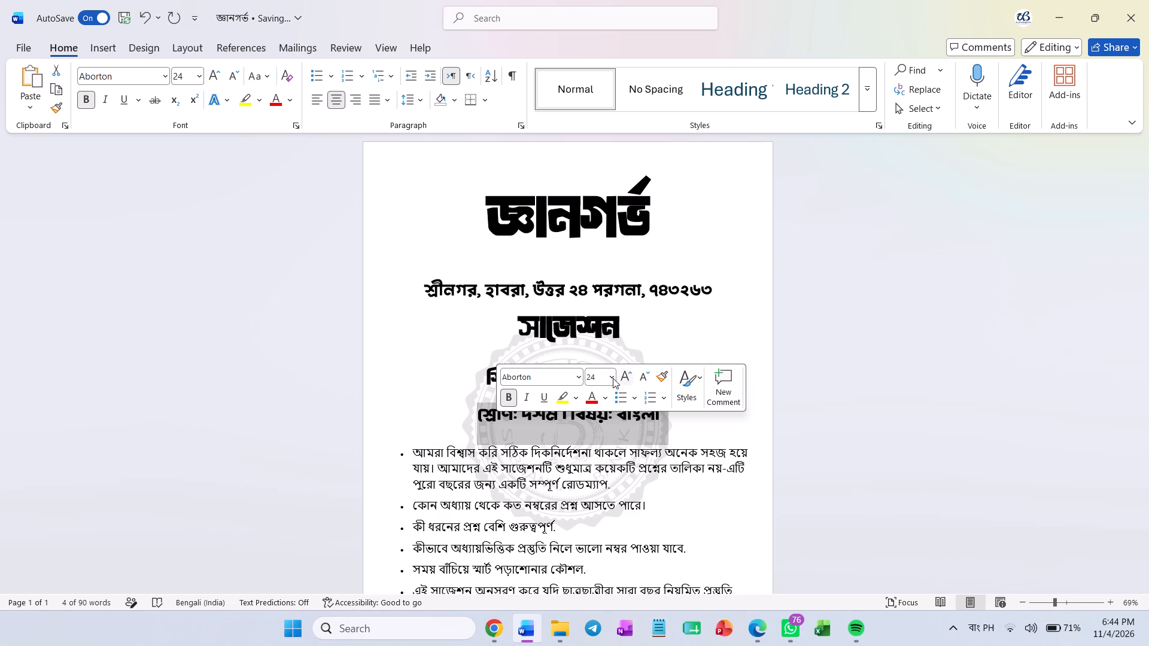
click(640, 375)
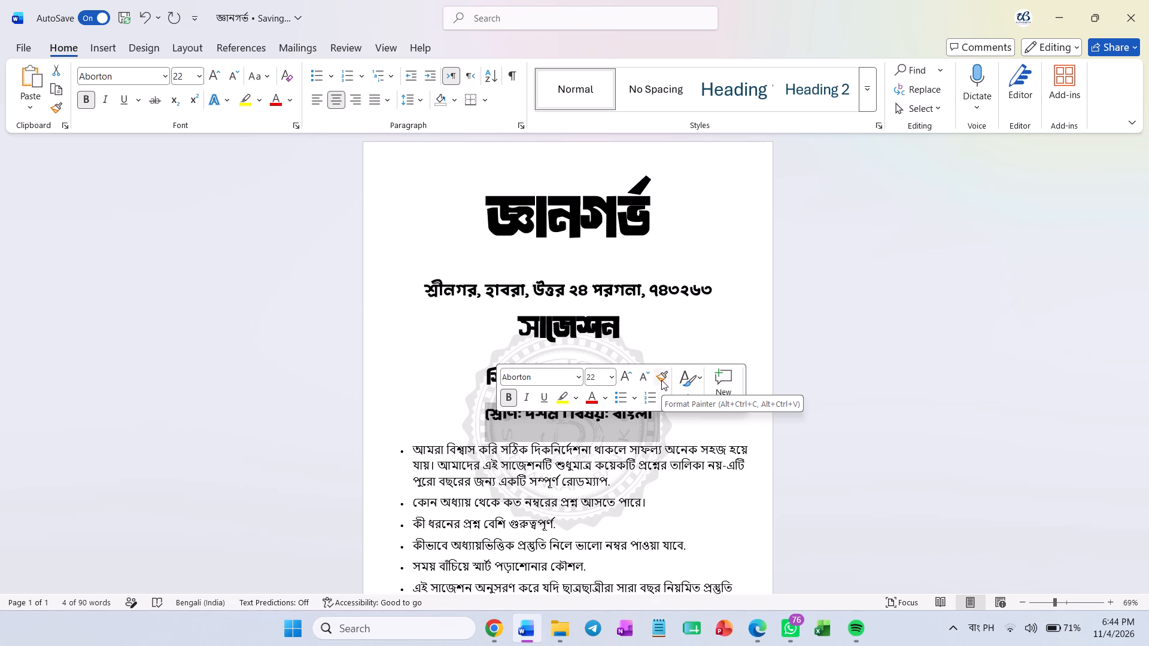
click(681, 328)
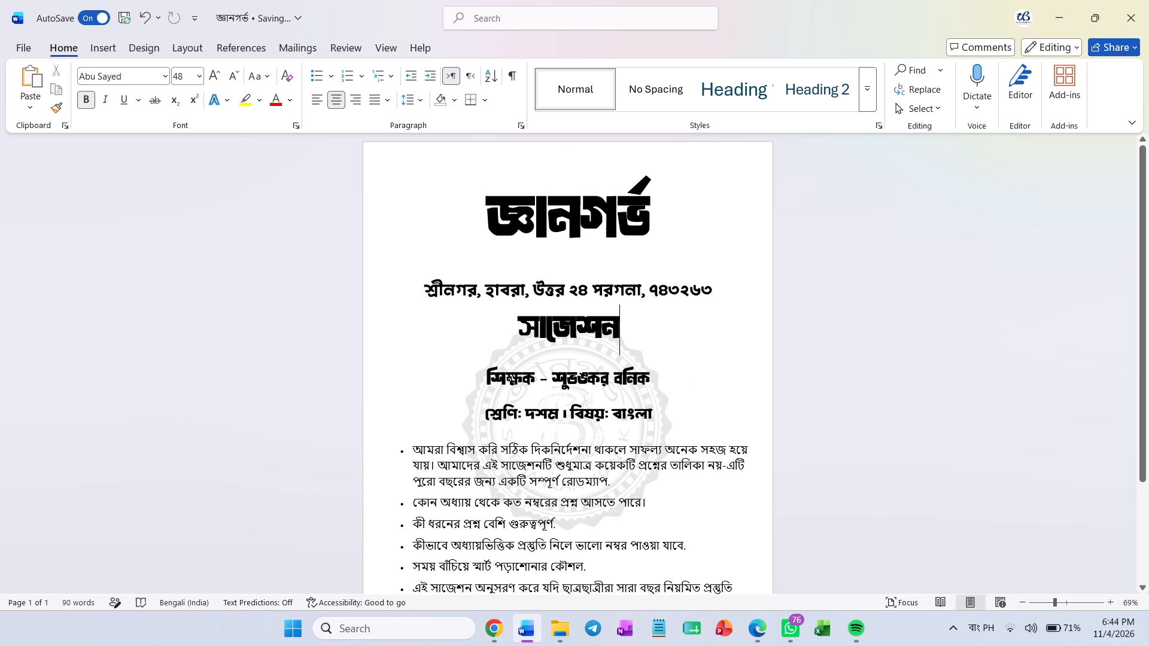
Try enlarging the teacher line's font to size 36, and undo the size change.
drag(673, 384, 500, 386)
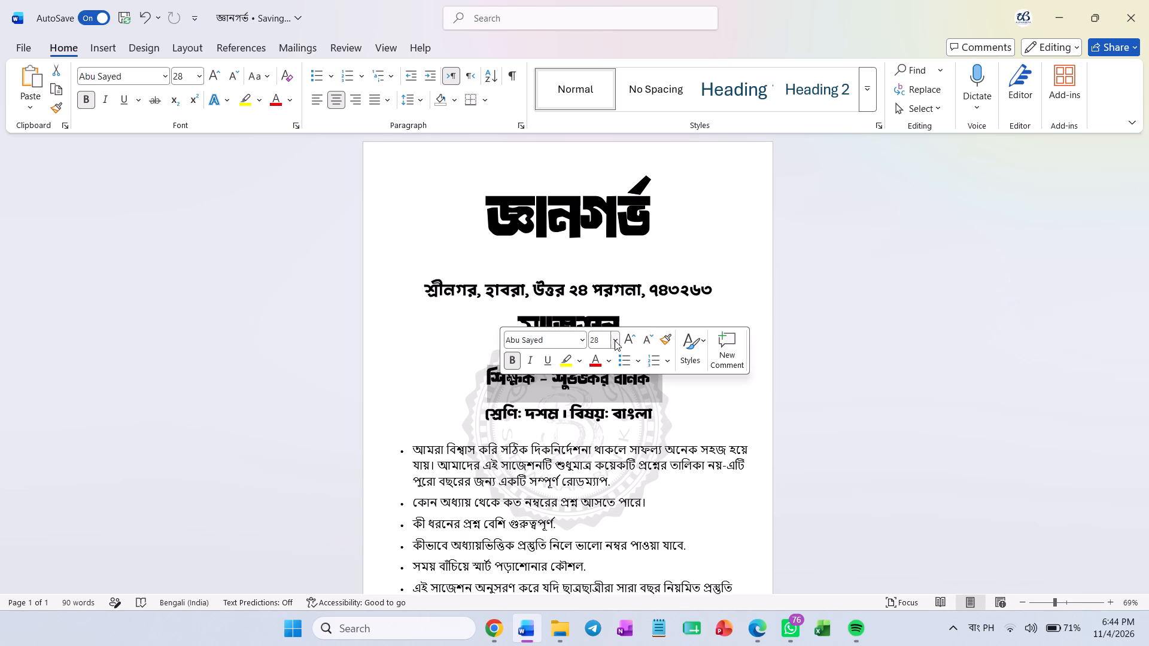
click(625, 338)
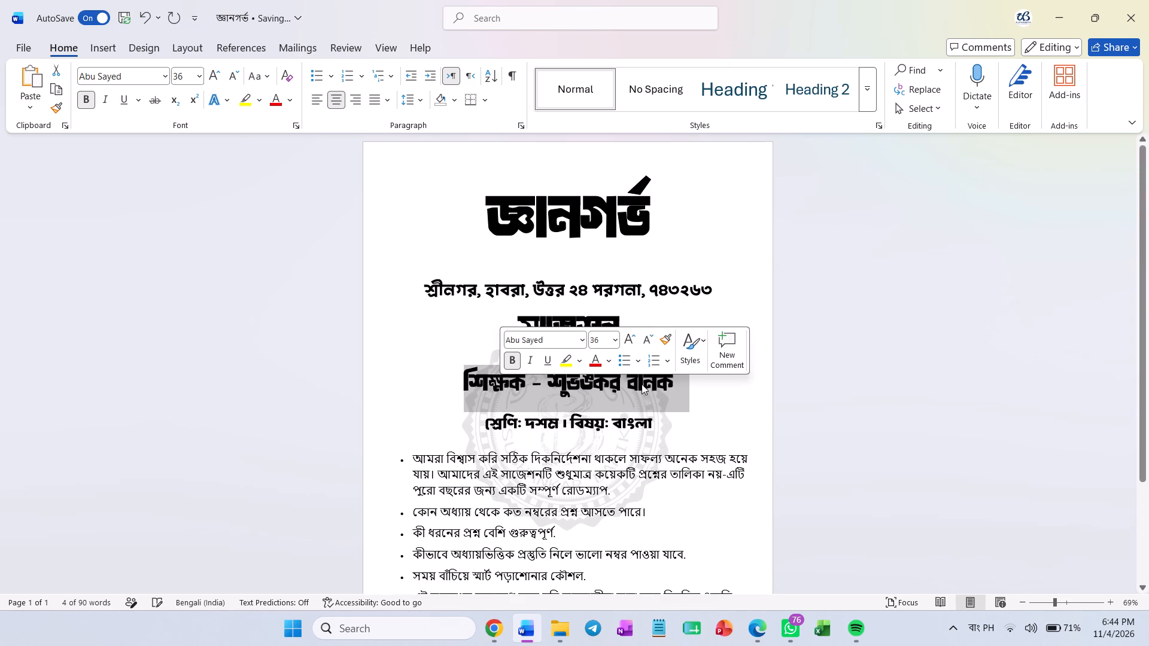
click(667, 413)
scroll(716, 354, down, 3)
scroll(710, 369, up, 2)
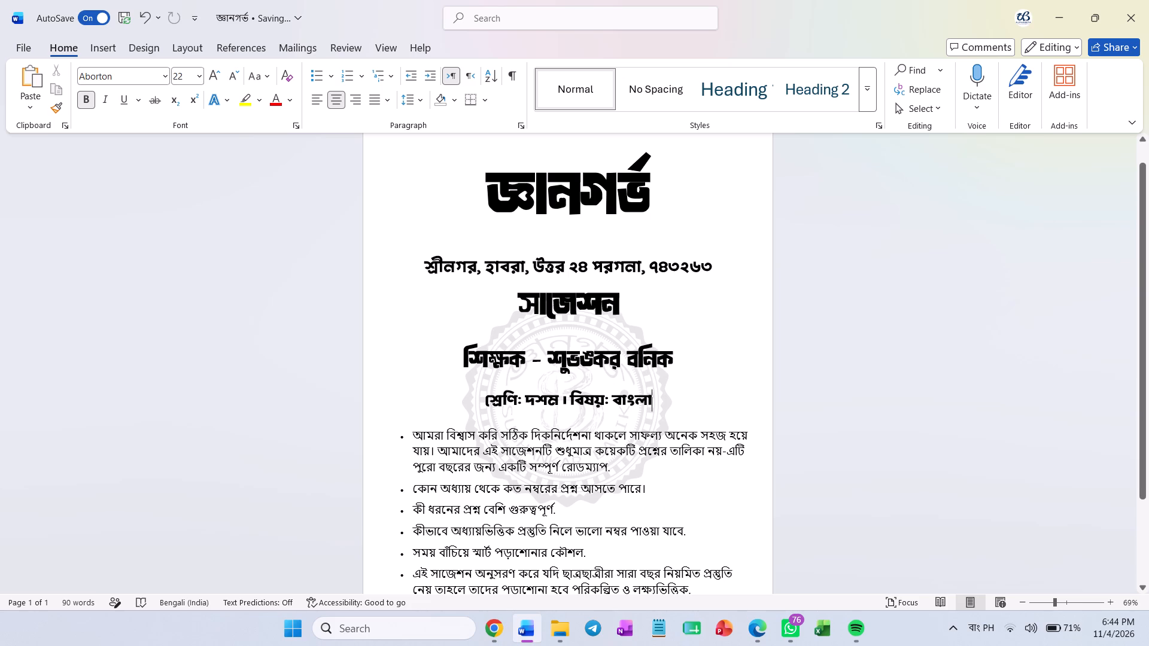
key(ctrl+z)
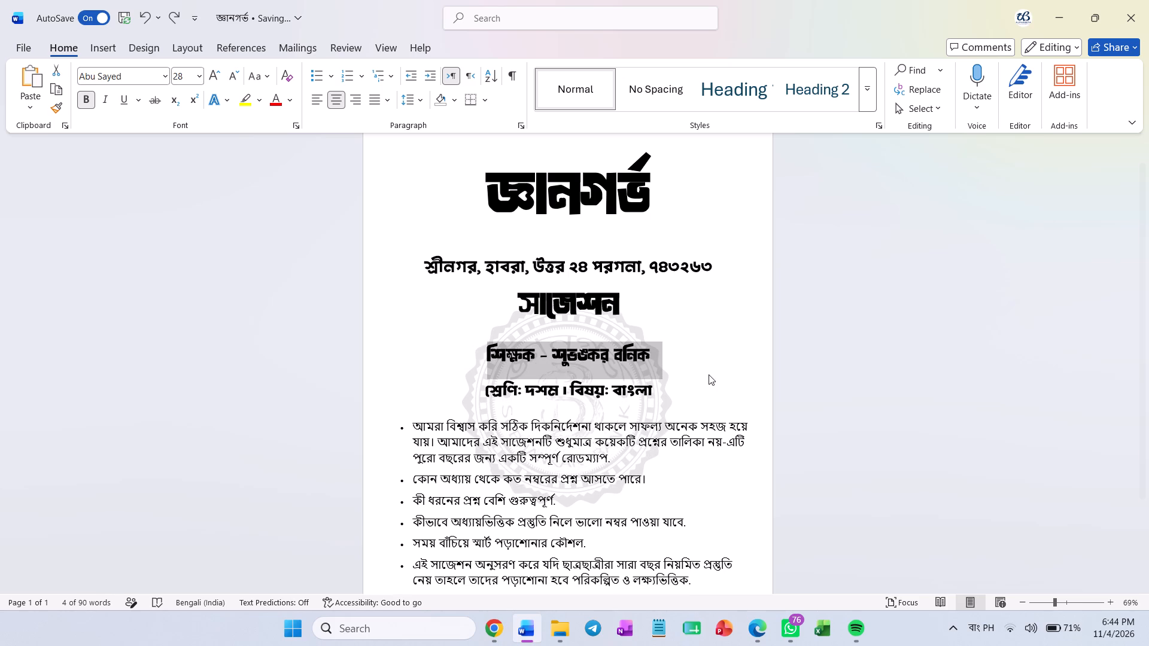
Remove the space after the teacher line's paragraph.
click(409, 98)
click(469, 287)
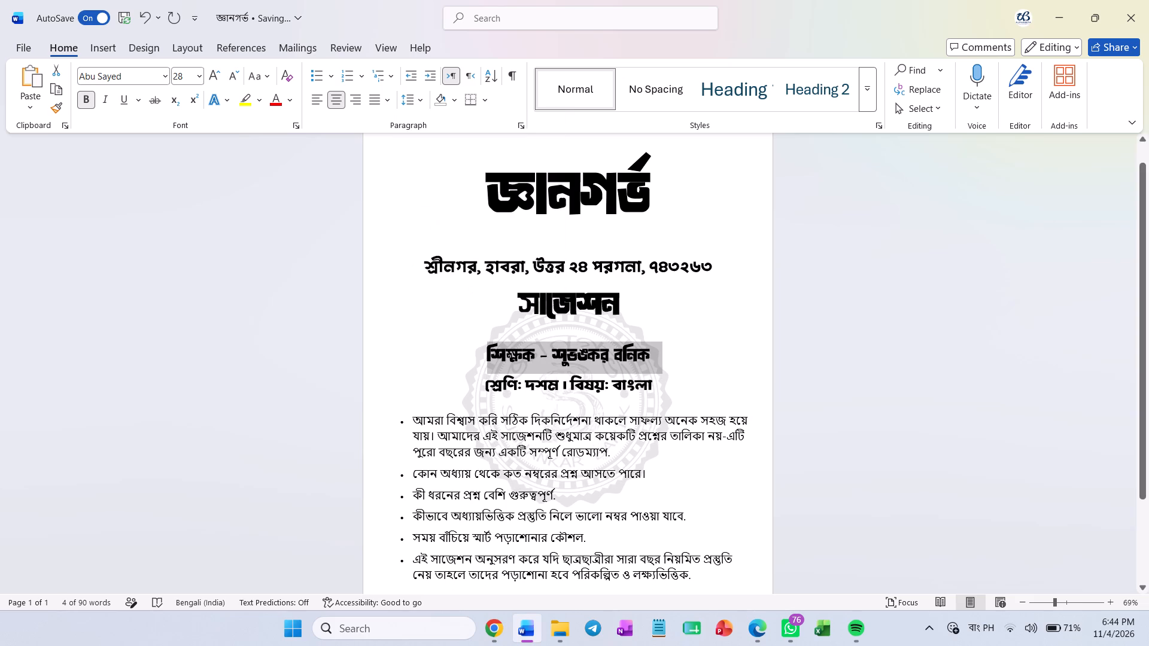
click(521, 404)
Delete the amount 100/- from the price in the page footer, keeping only Rs-.
scroll(521, 394, down, 5)
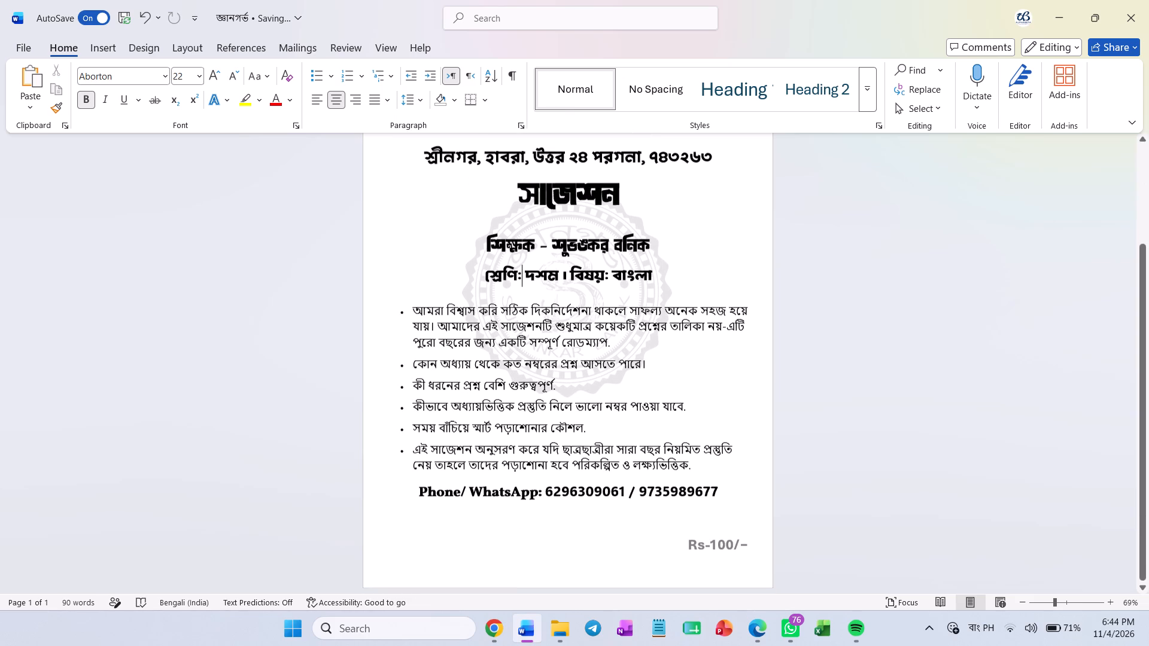
scroll(521, 401, down, 4)
double_click(706, 545)
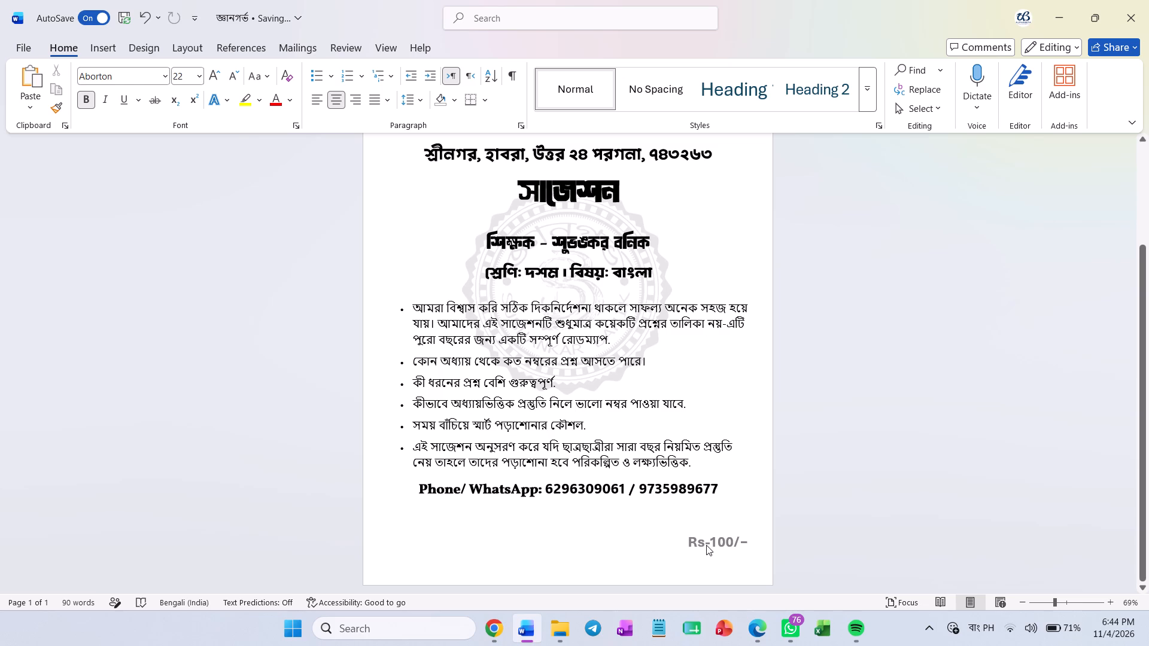
click(706, 545)
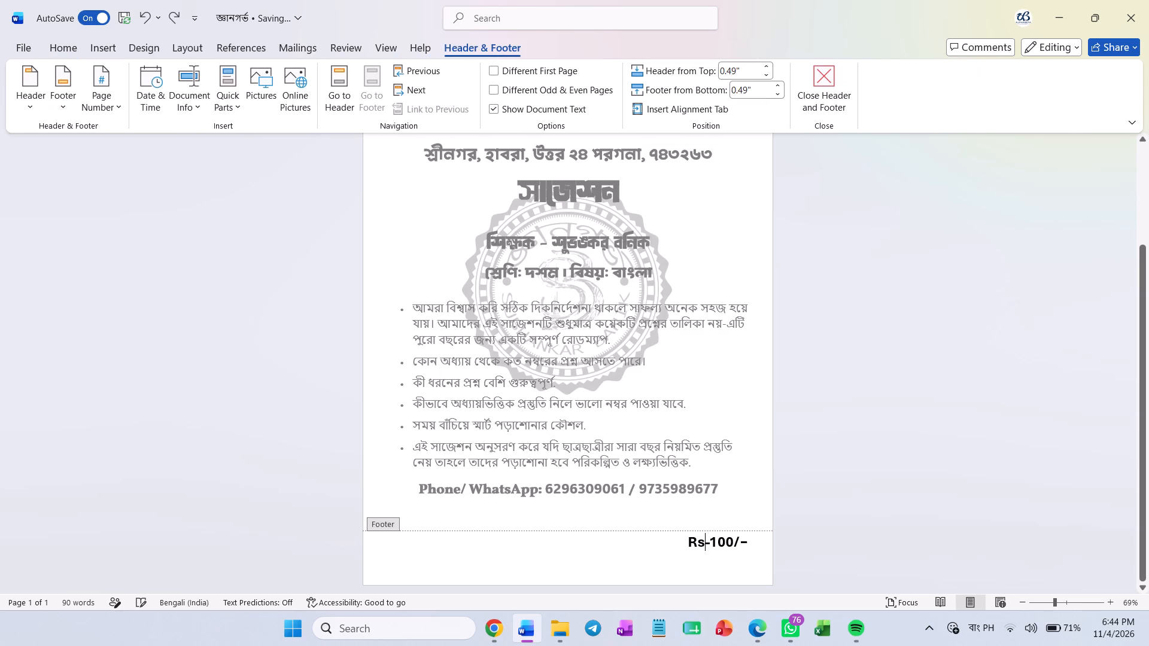
drag(711, 542, 716, 541)
drag(716, 541, 746, 543)
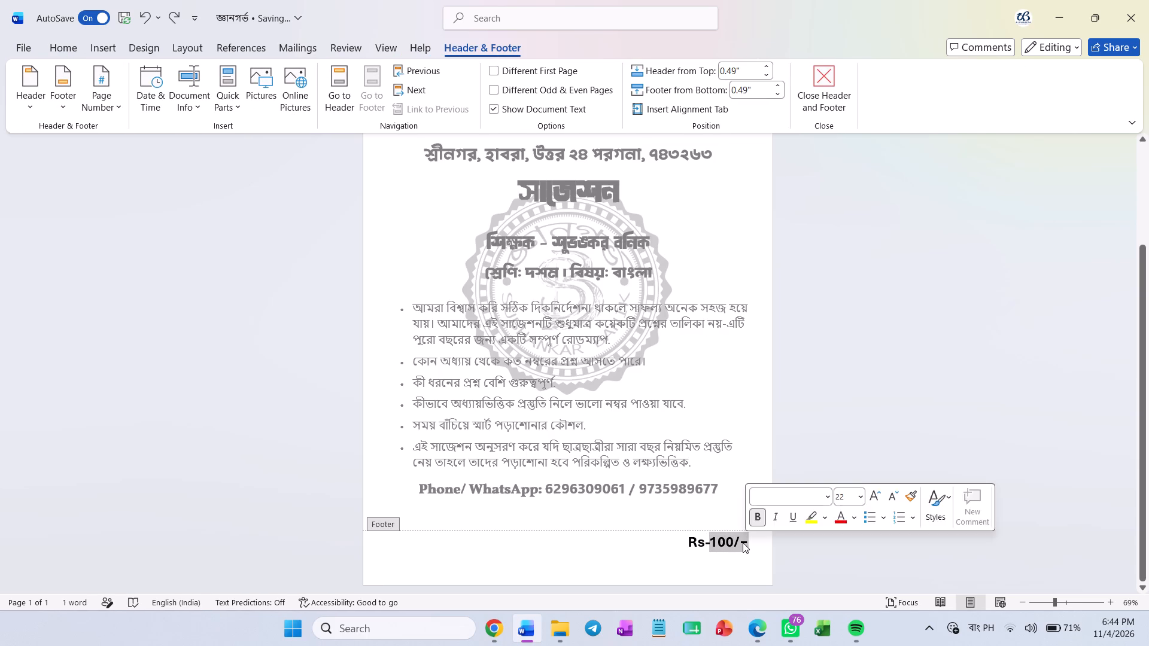
key(BackSpace)
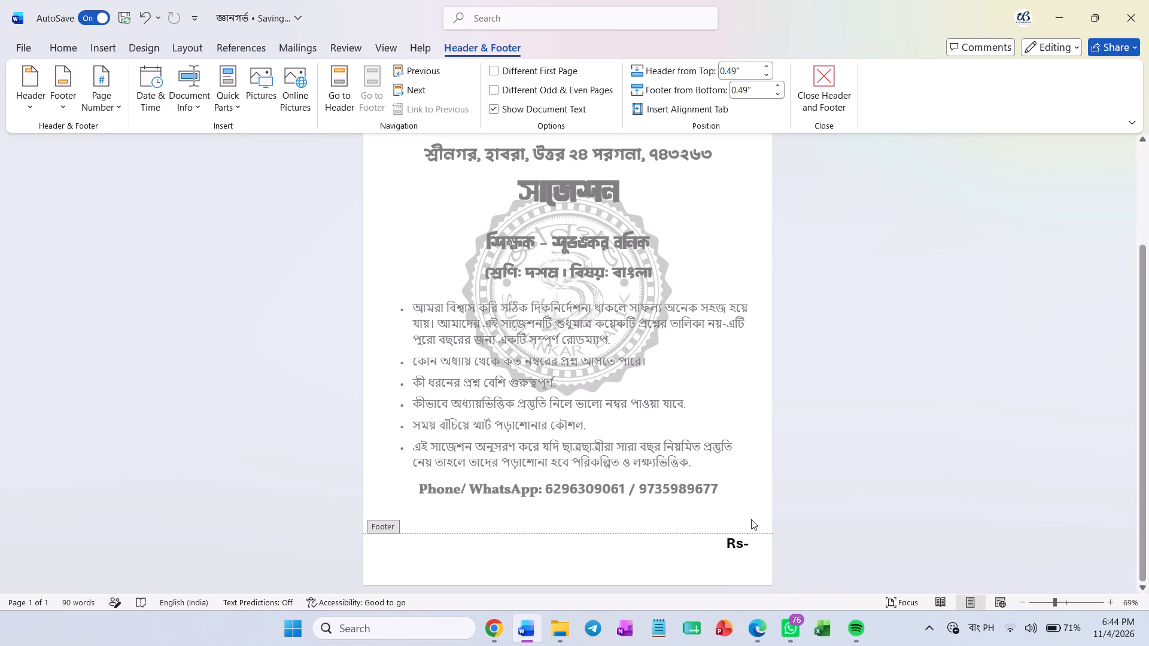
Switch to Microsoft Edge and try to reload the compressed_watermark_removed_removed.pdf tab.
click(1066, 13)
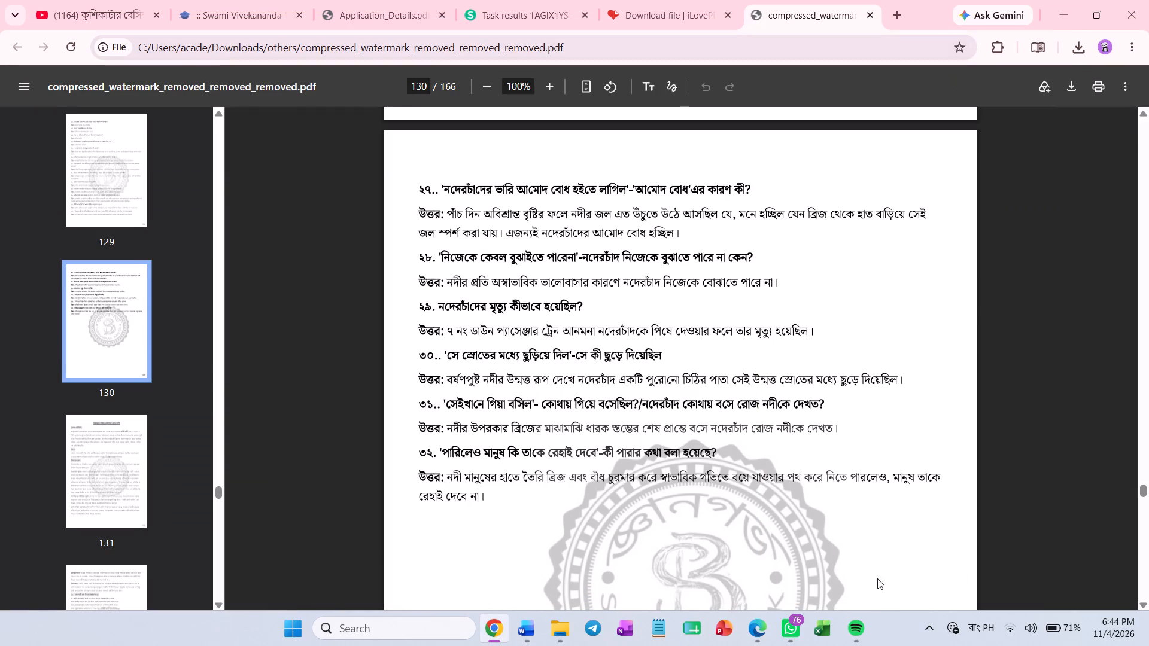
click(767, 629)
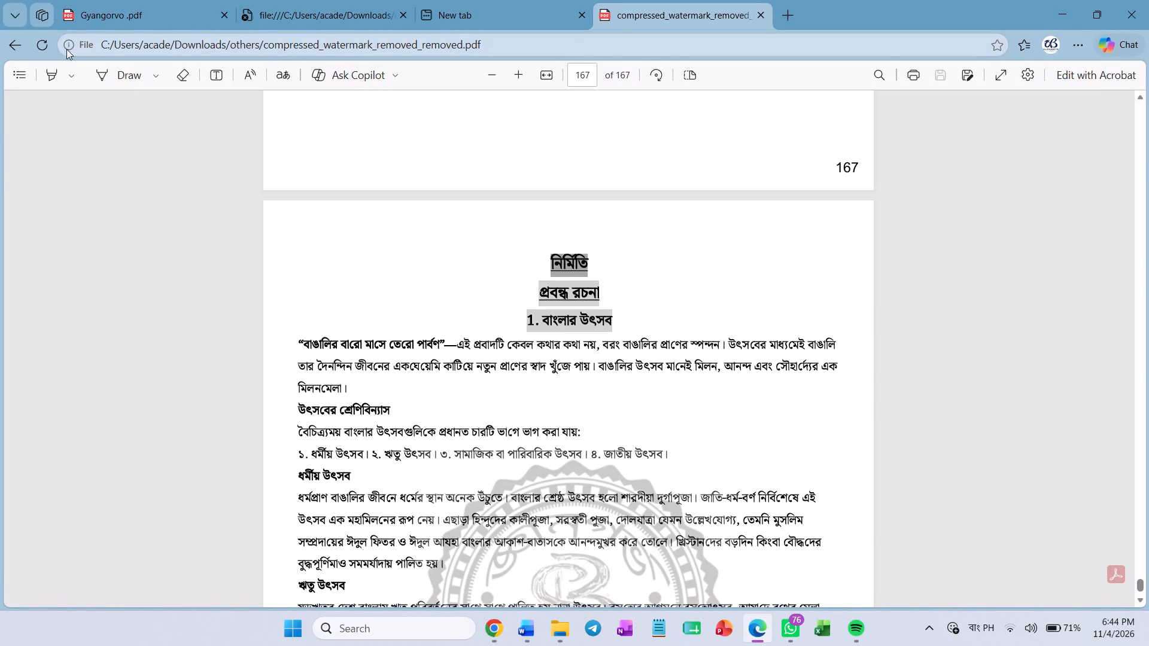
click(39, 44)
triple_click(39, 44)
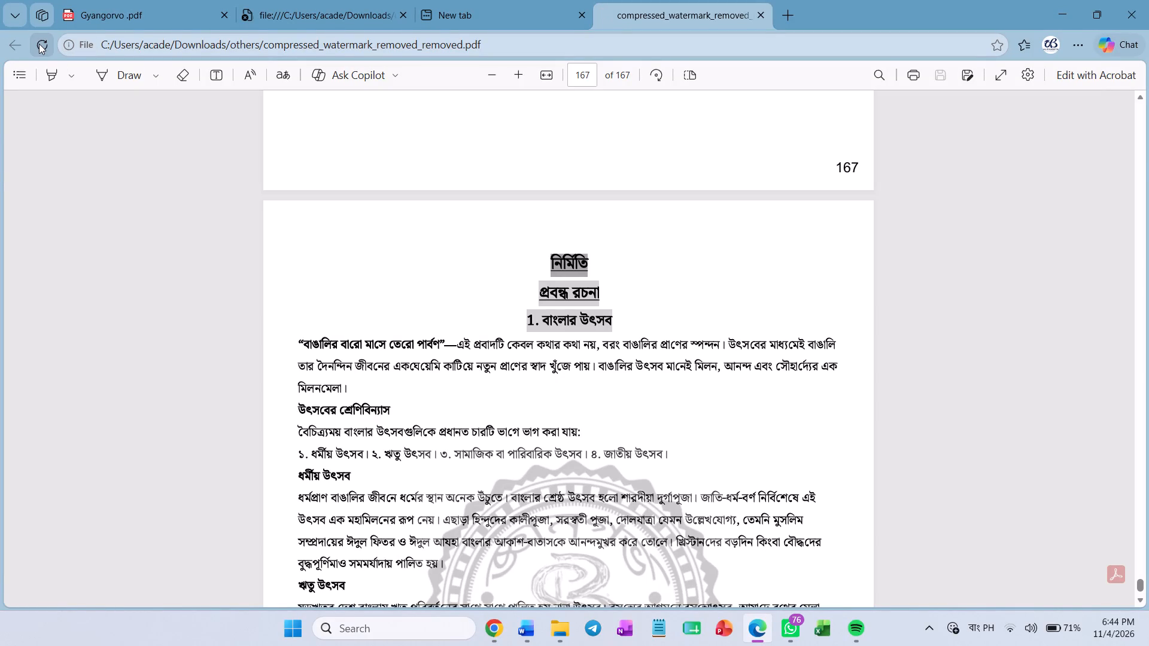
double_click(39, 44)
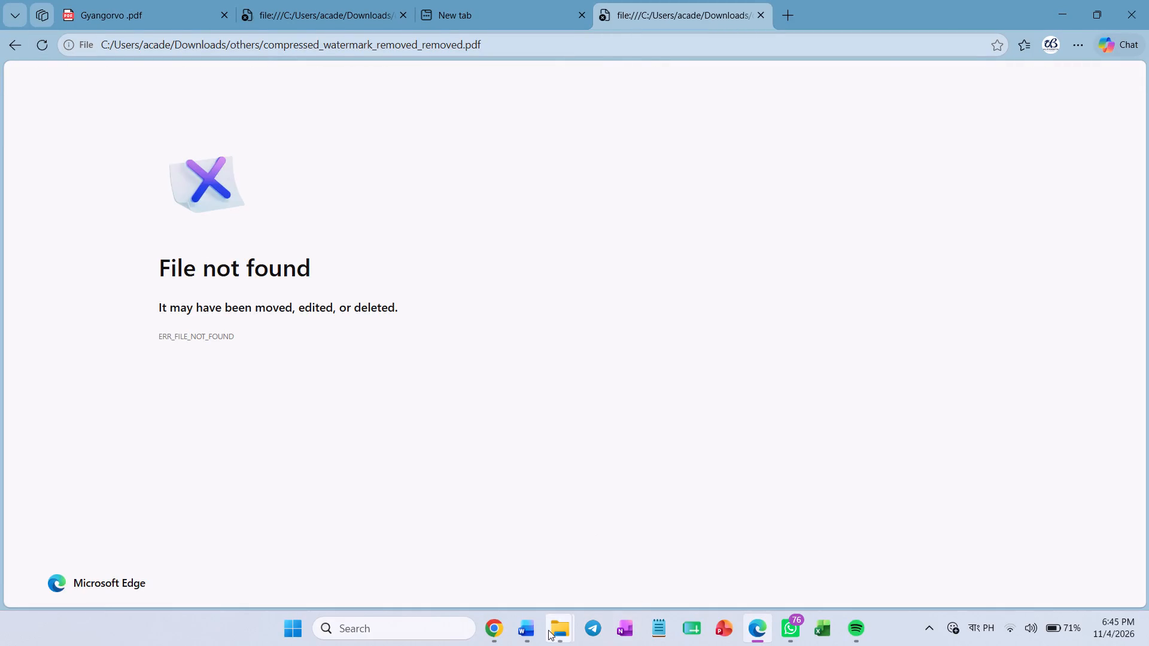
Switch to File Explorer and bring up the choice of apps for opening the newest compressed watermarked PDF in the others folder.
click(548, 630)
click(603, 558)
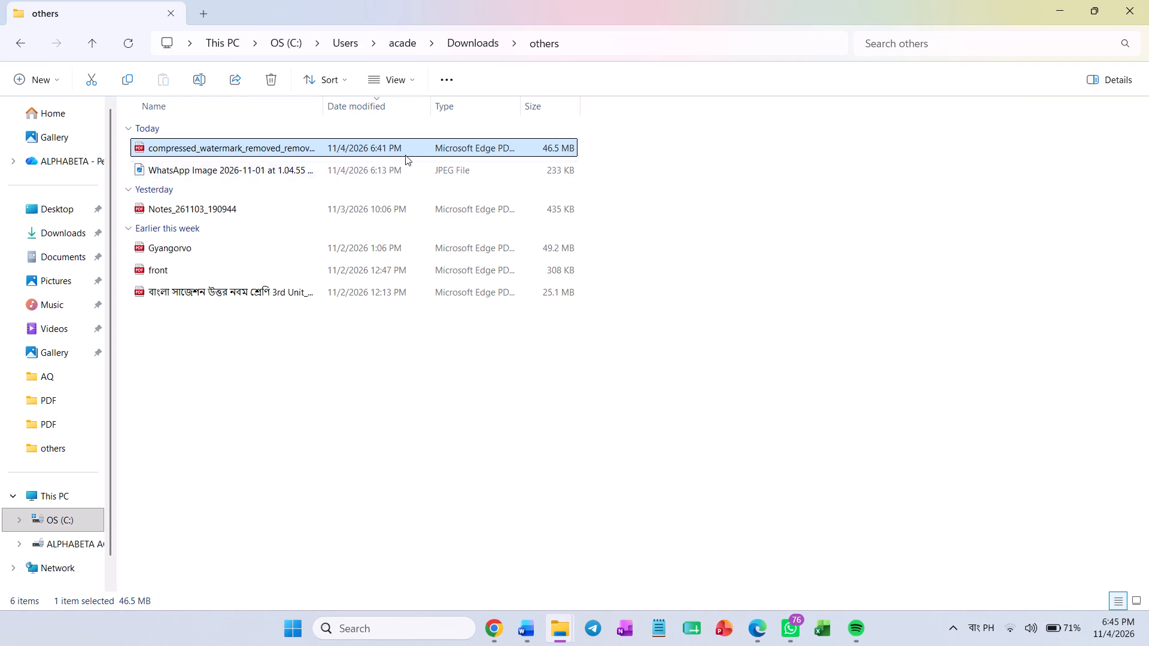
right_click(416, 139)
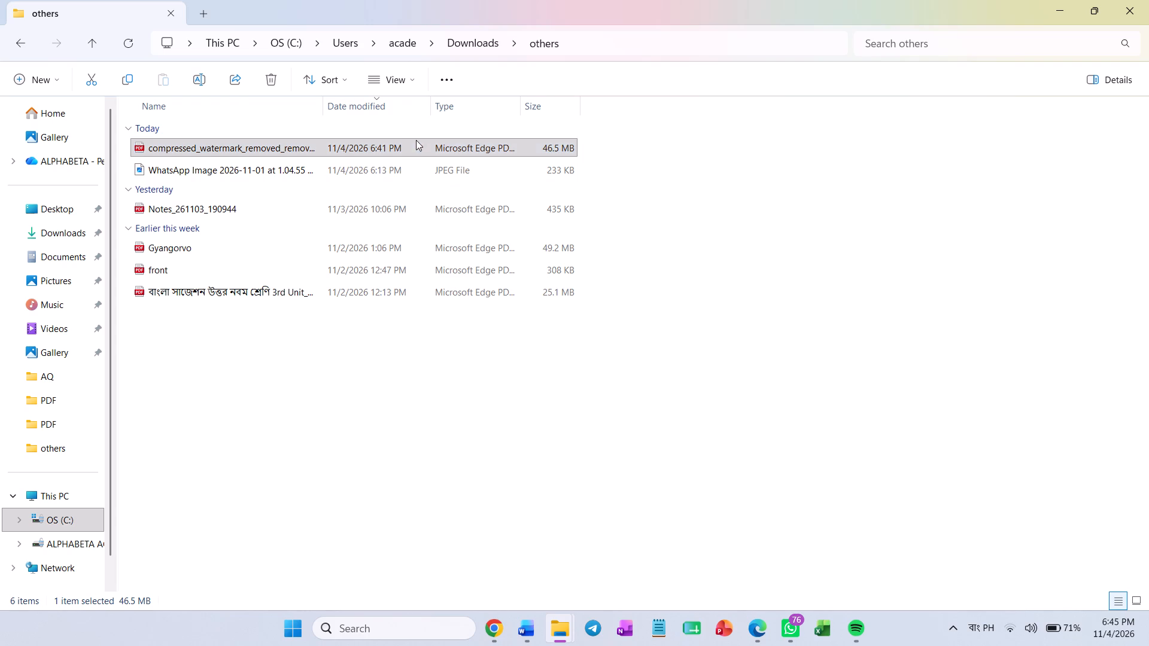
click(463, 221)
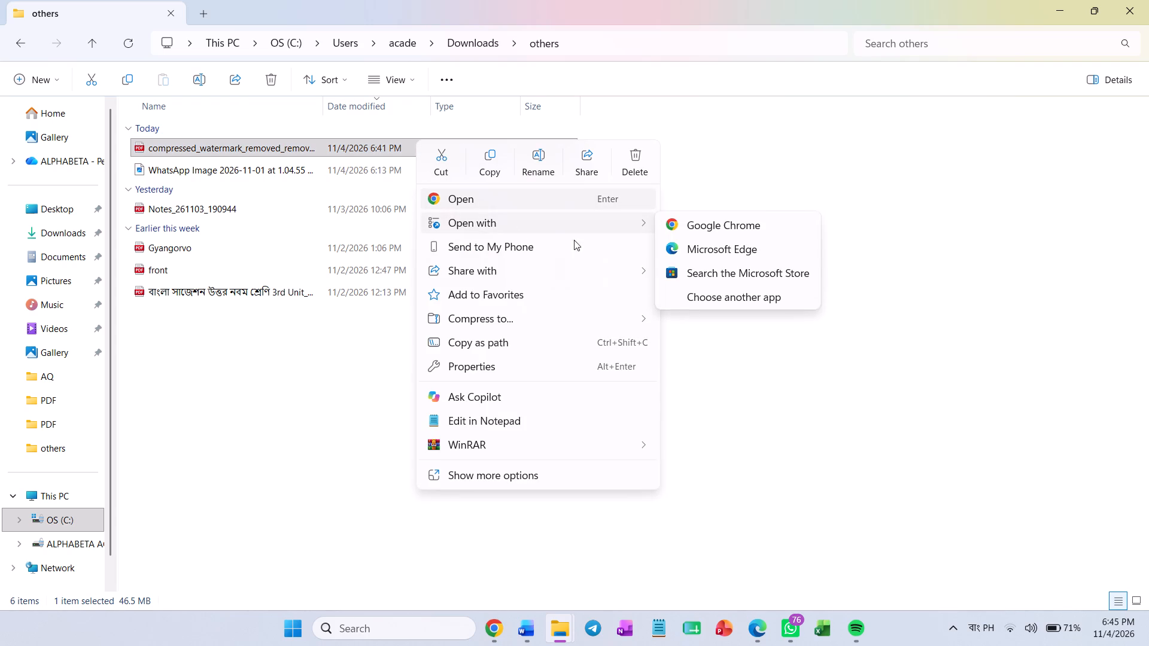
Open compressed_watermark_removed_removed_removed.pdf in Microsoft Edge and close the stale file tab just before it.
click(666, 245)
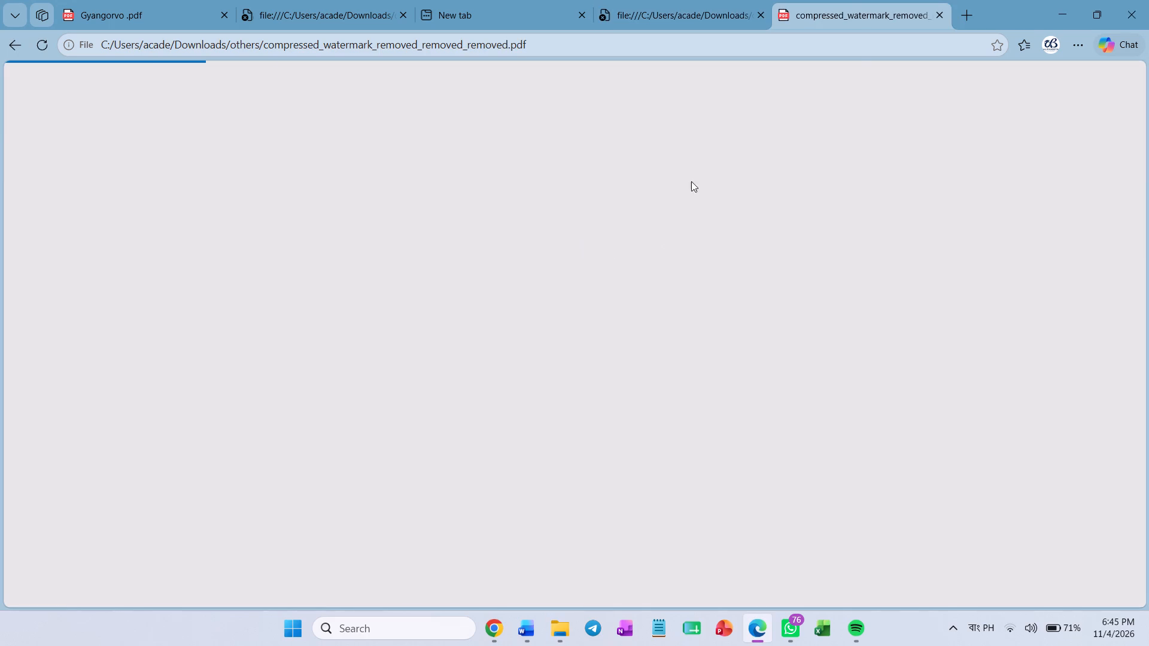
click(758, 19)
Examine the contents page at the start of the reopened PDF, including its logo watermark and page bottom.
scroll(618, 242, down, 3)
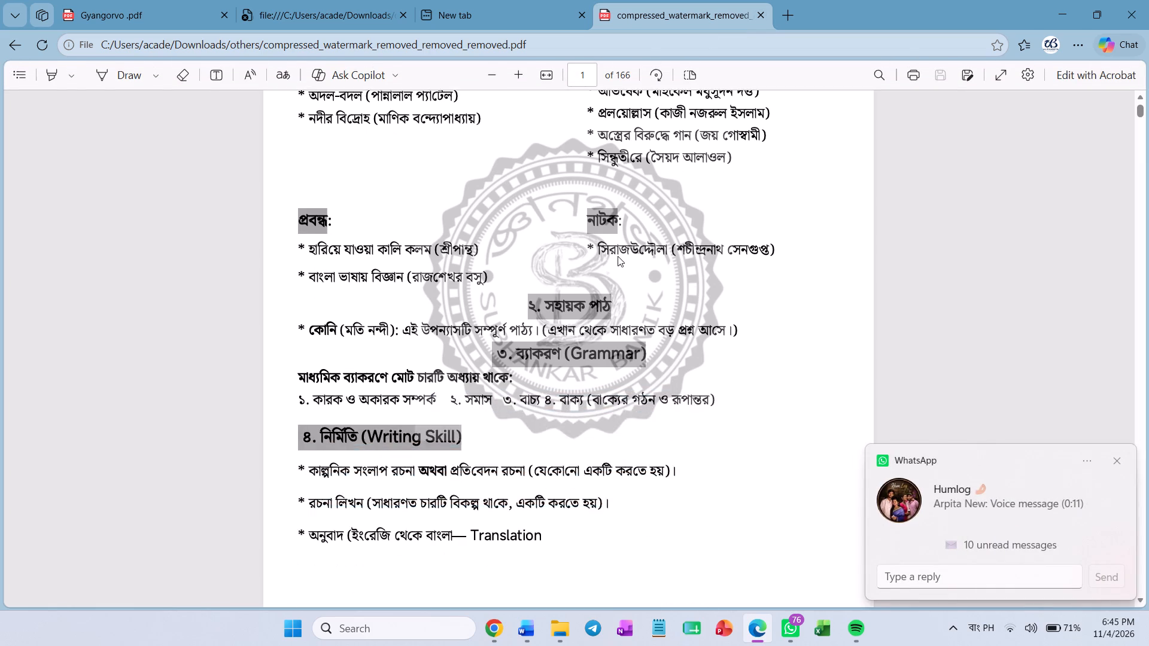
scroll(618, 257, down, 7)
scroll(627, 274, up, 6)
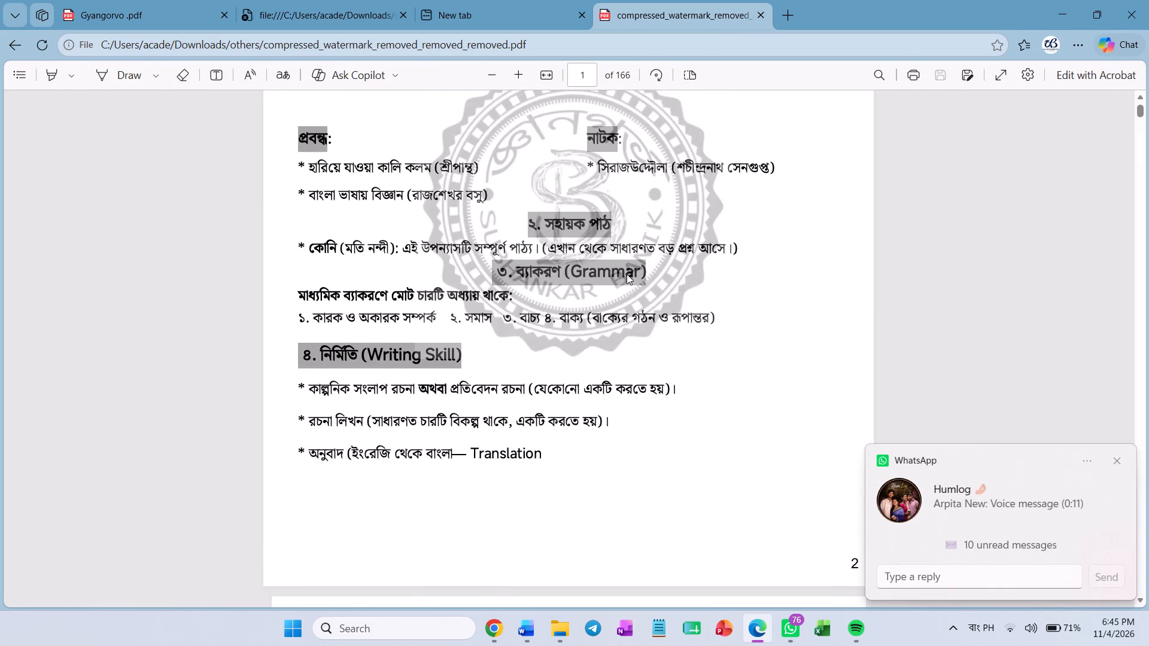
scroll(627, 274, up, 5)
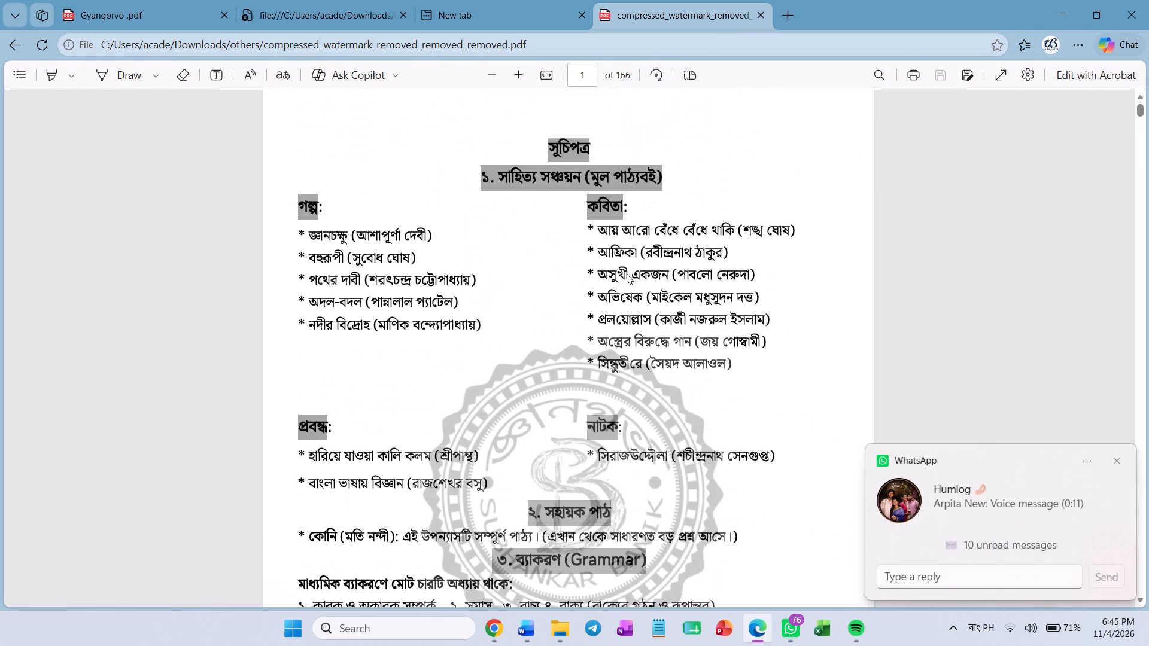
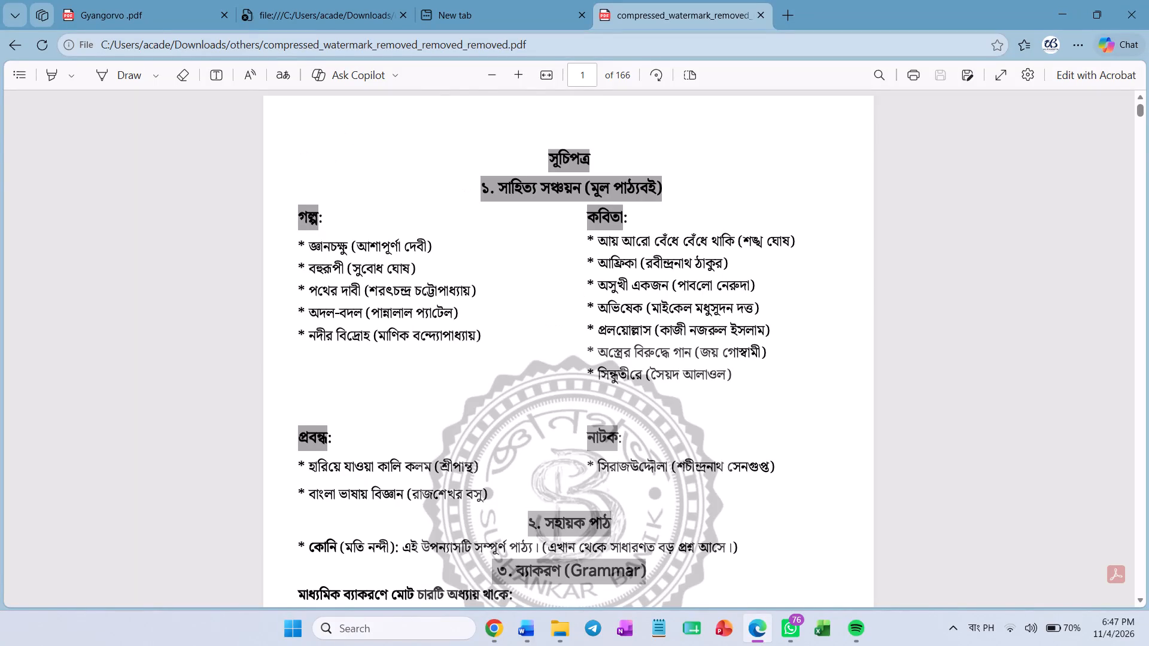
Try to go to page 130 of the compressed watermarked PDF in Microsoft Edge.
click(594, 77)
text(130)
key(Return)
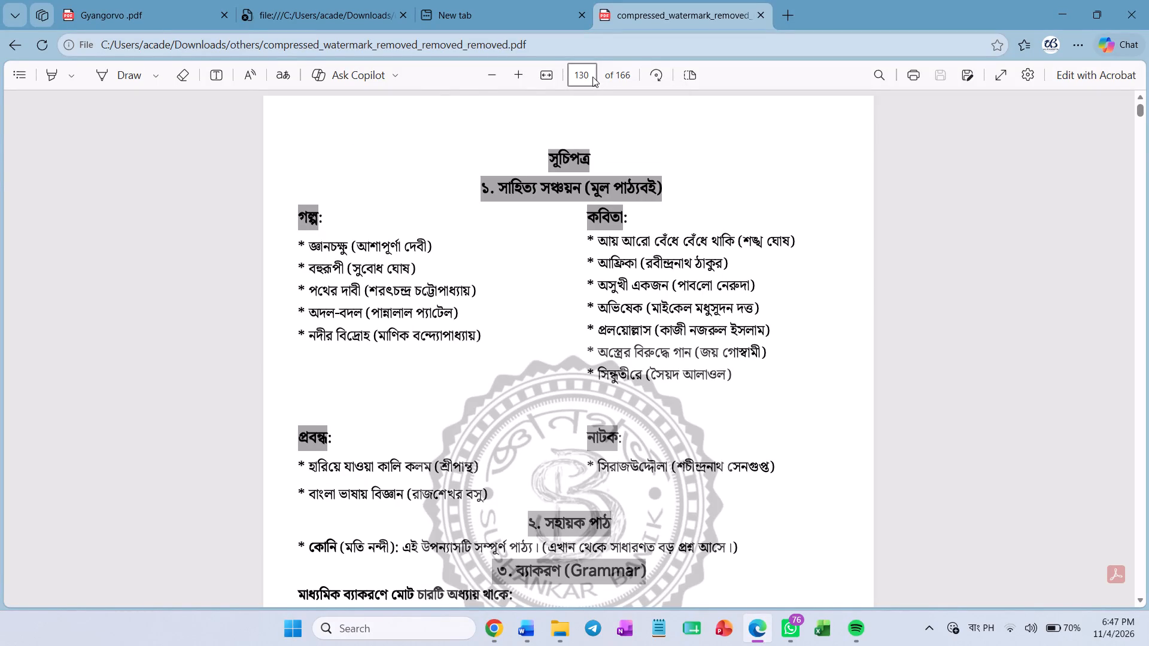
click(714, 150)
click(589, 78)
text(130)
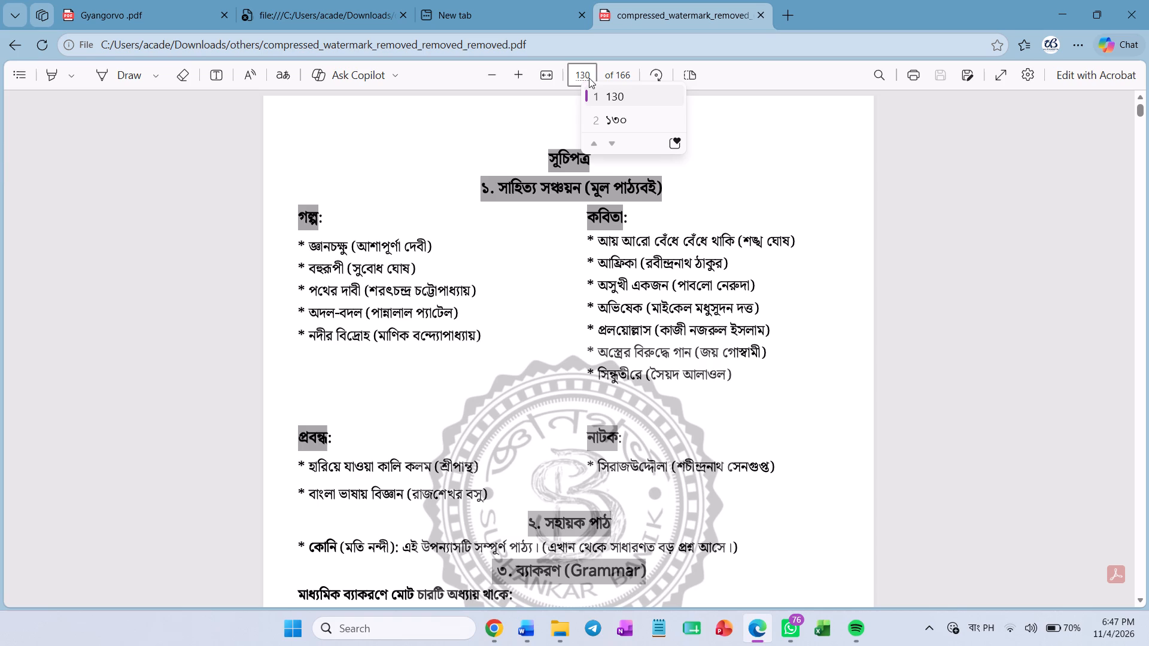
key(Return)
key(Return)
key(Return)
key(Return)
key(Return)
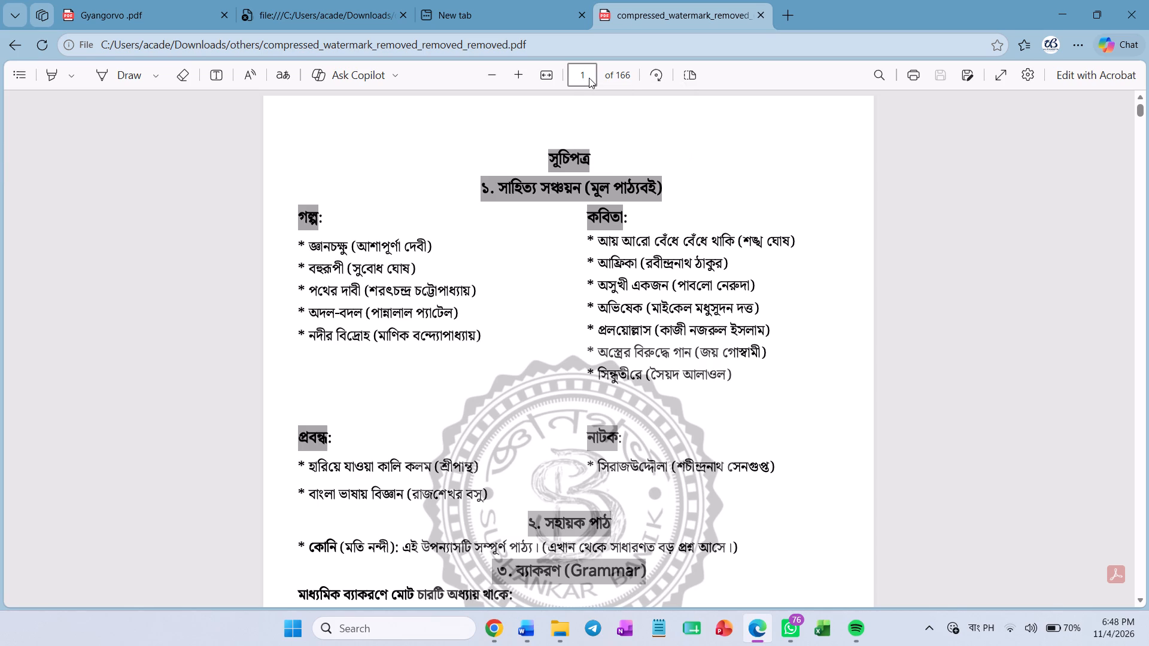
text(30)
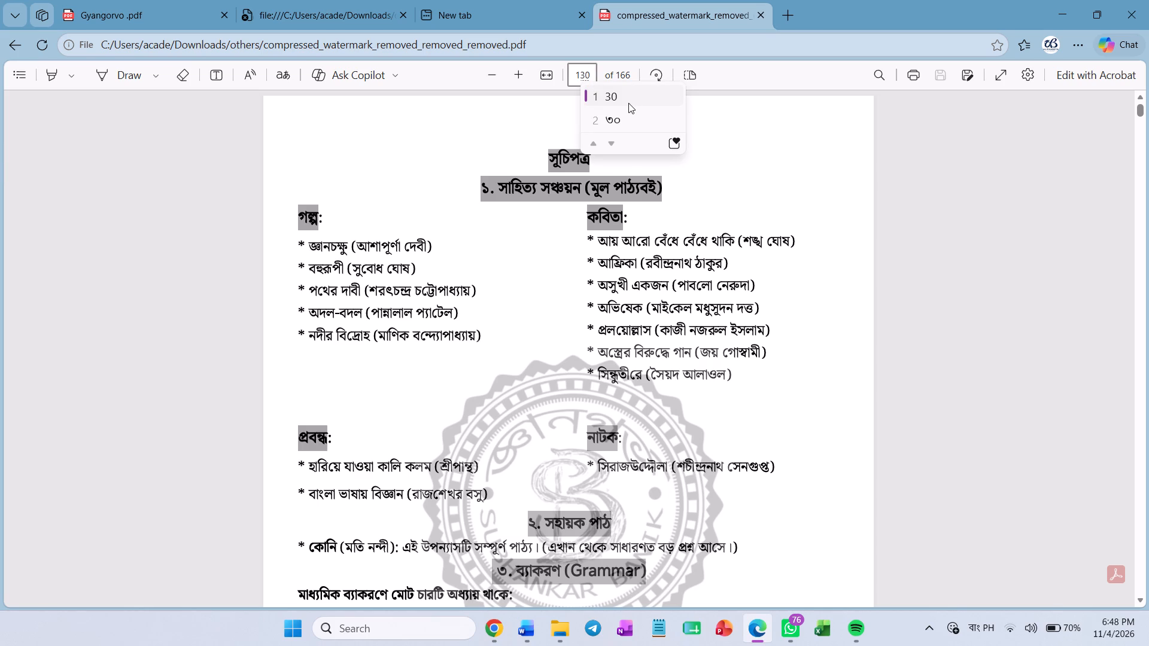
click(630, 103)
click(692, 132)
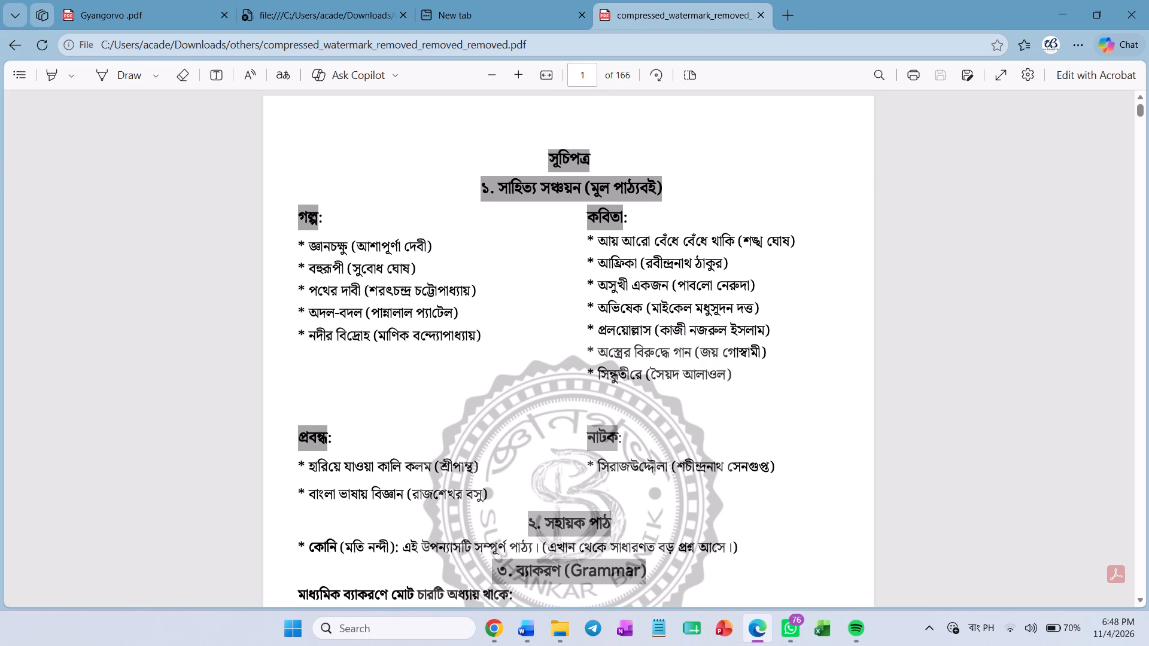
Switch the keyboard layout to English (India) and go to page 12 of the PDF.
click(585, 74)
click(524, 77)
click(524, 77)
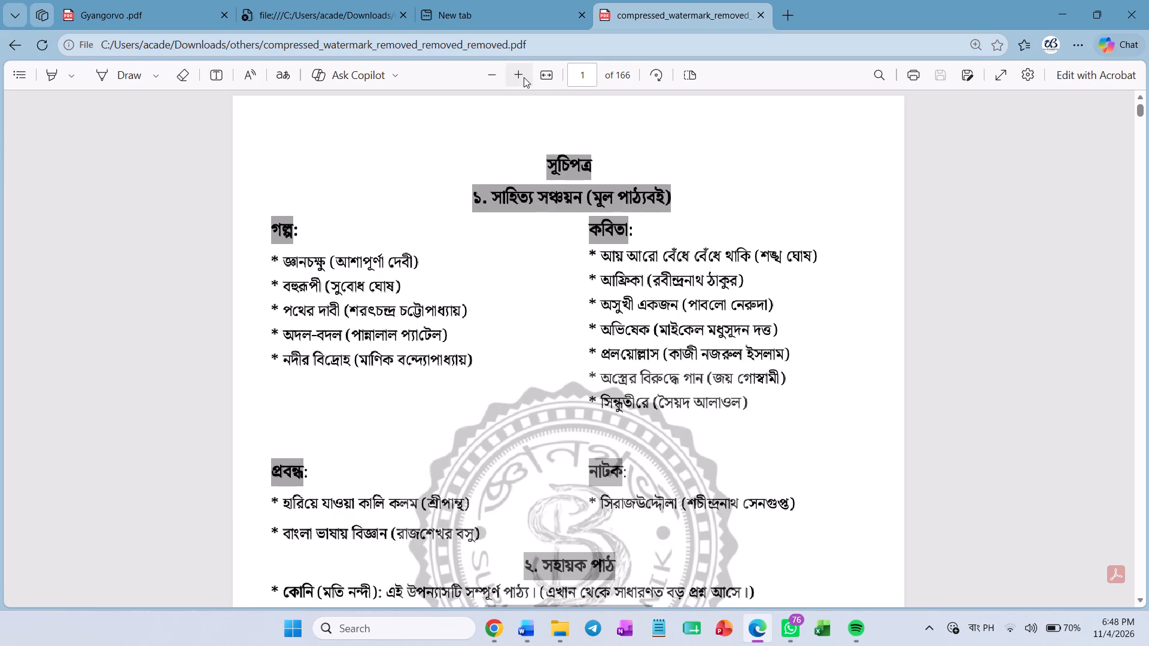
click(497, 77)
click(549, 75)
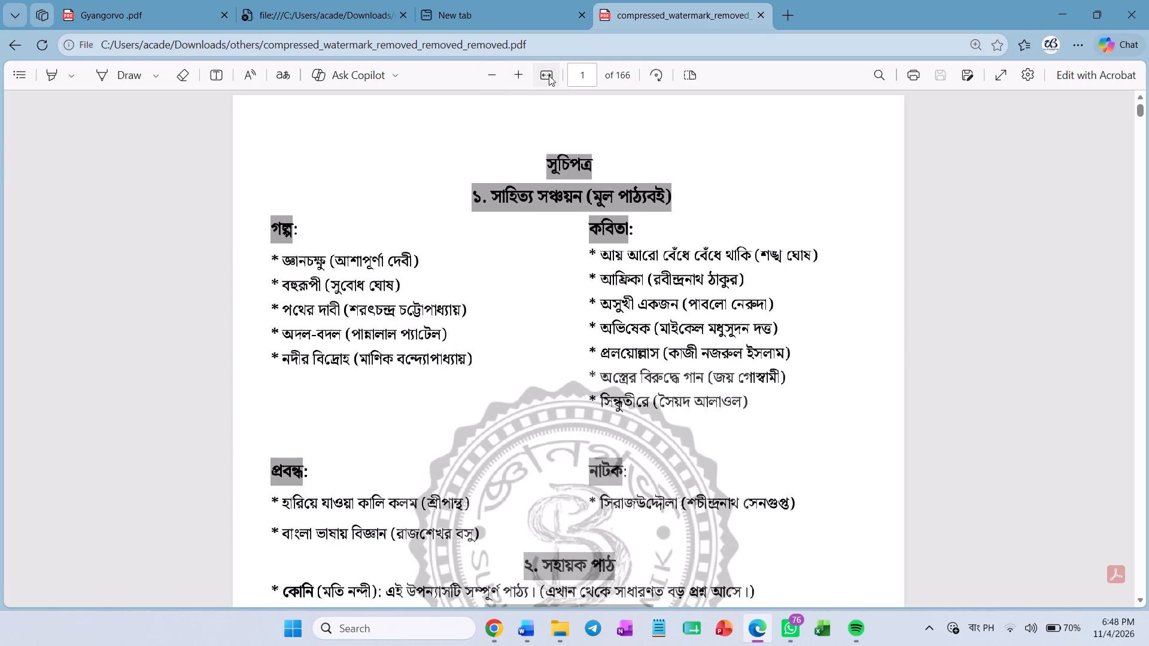
click(549, 75)
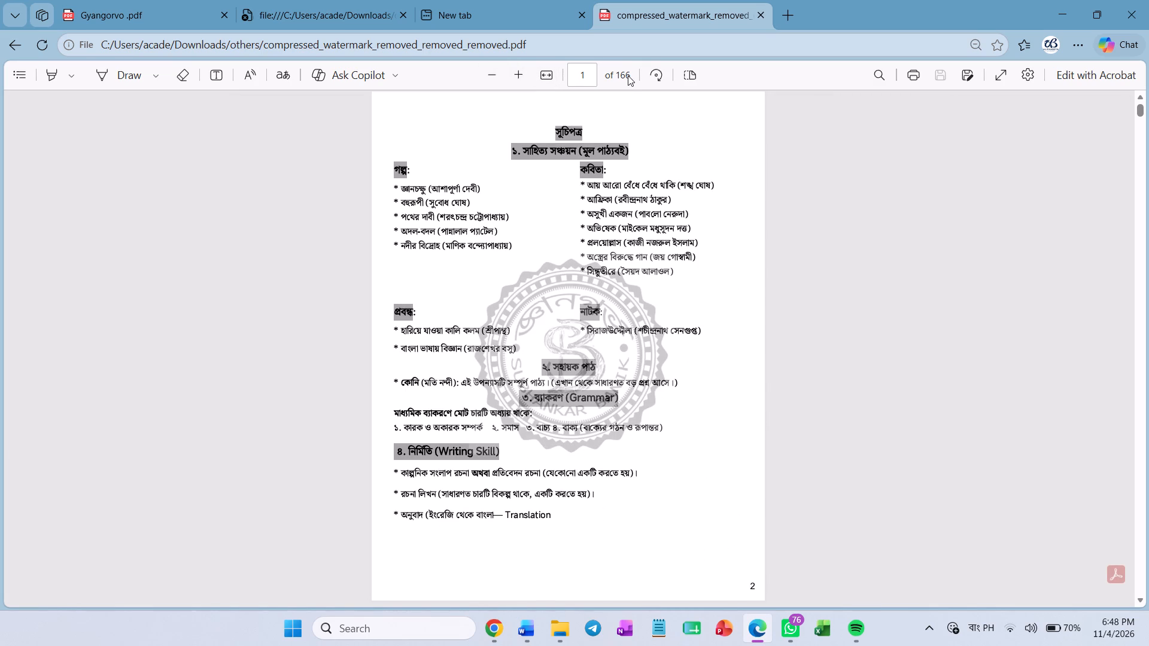
click(613, 75)
drag(578, 63, 588, 71)
drag(588, 71, 594, 81)
scroll(594, 81, down, 5)
text(12)
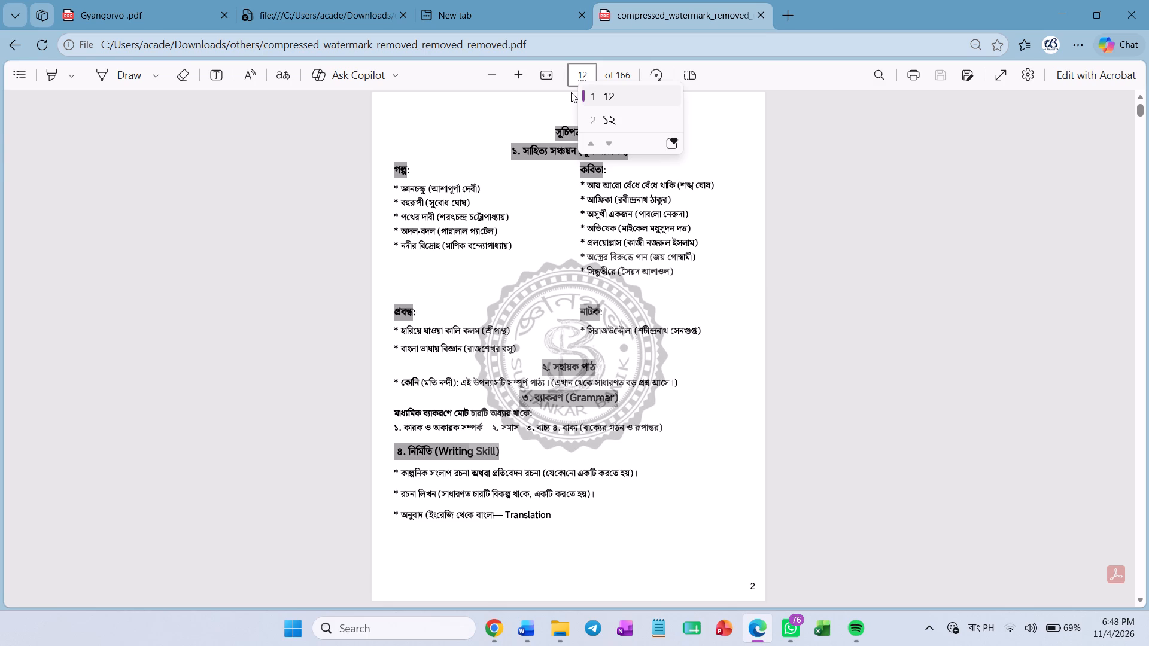
click(994, 620)
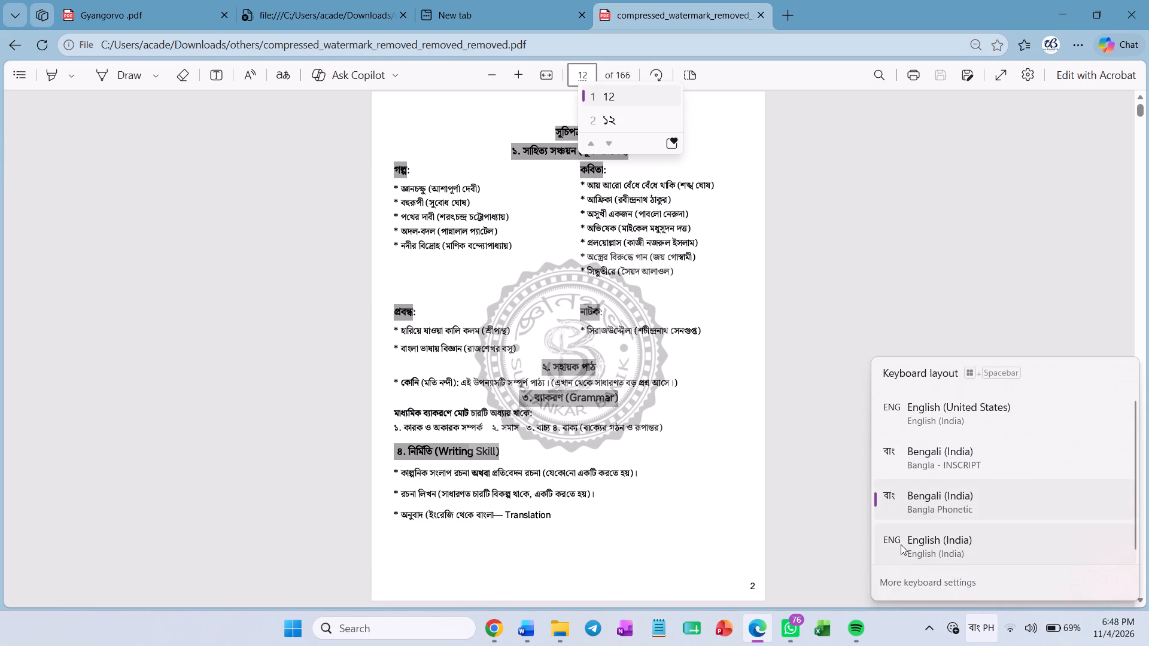
click(901, 544)
key(Return)
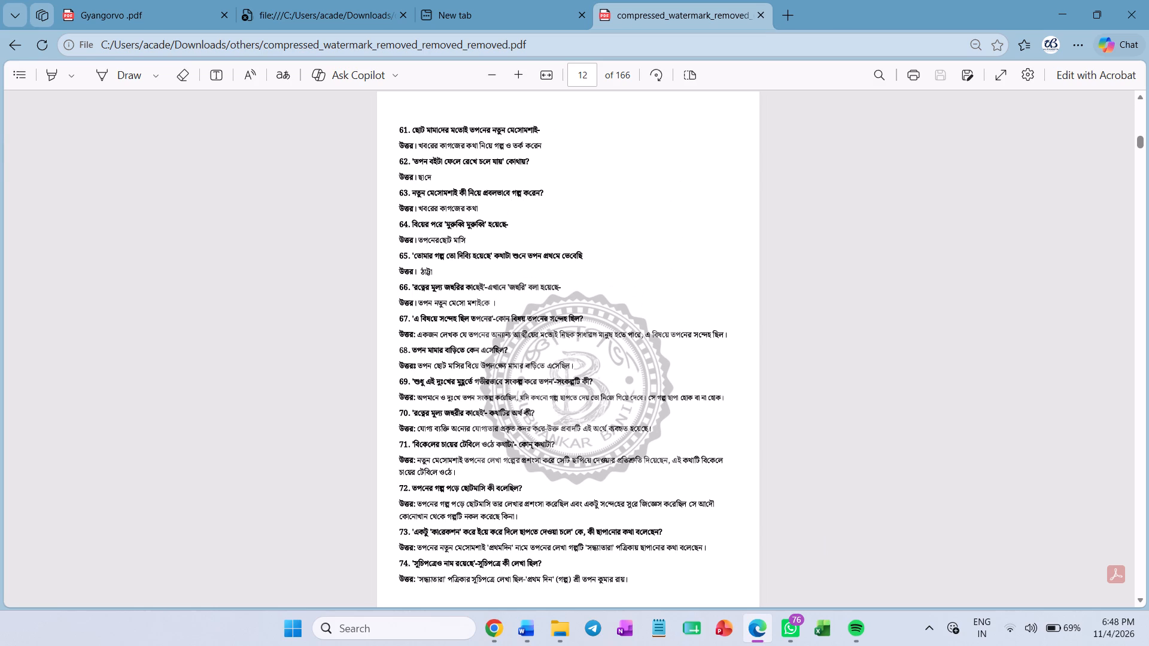
Go to page 130 of the PDF and examine it along with the pages just before and after it.
key(1)
click(576, 78)
text(130)
key(Return)
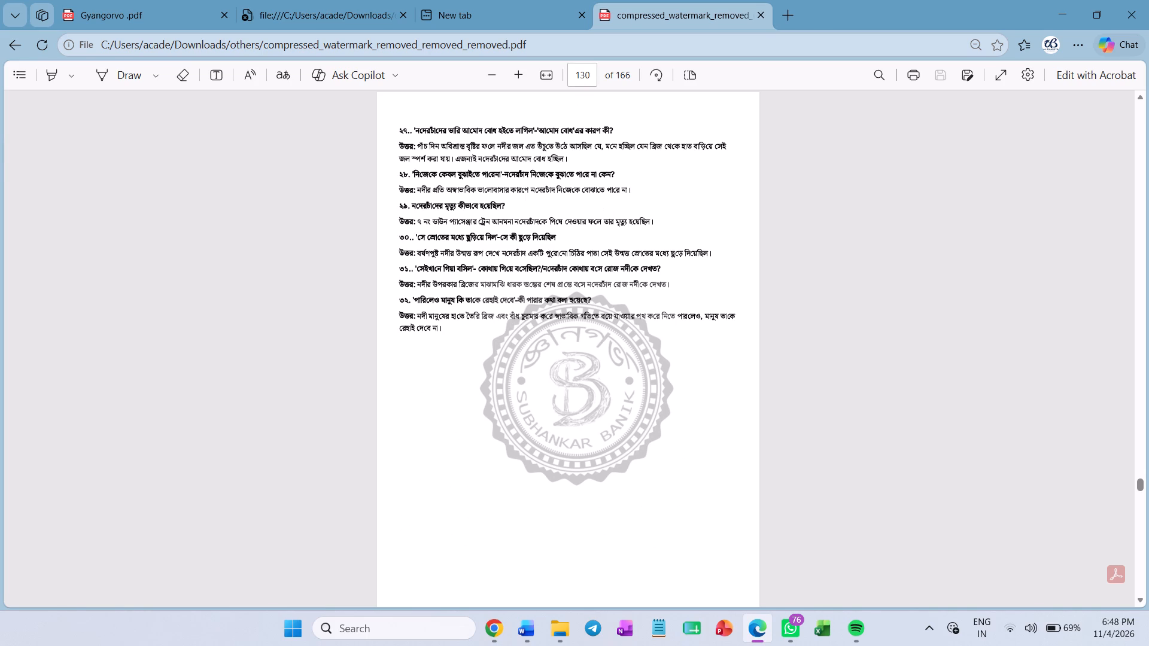
scroll(637, 290, down, 4)
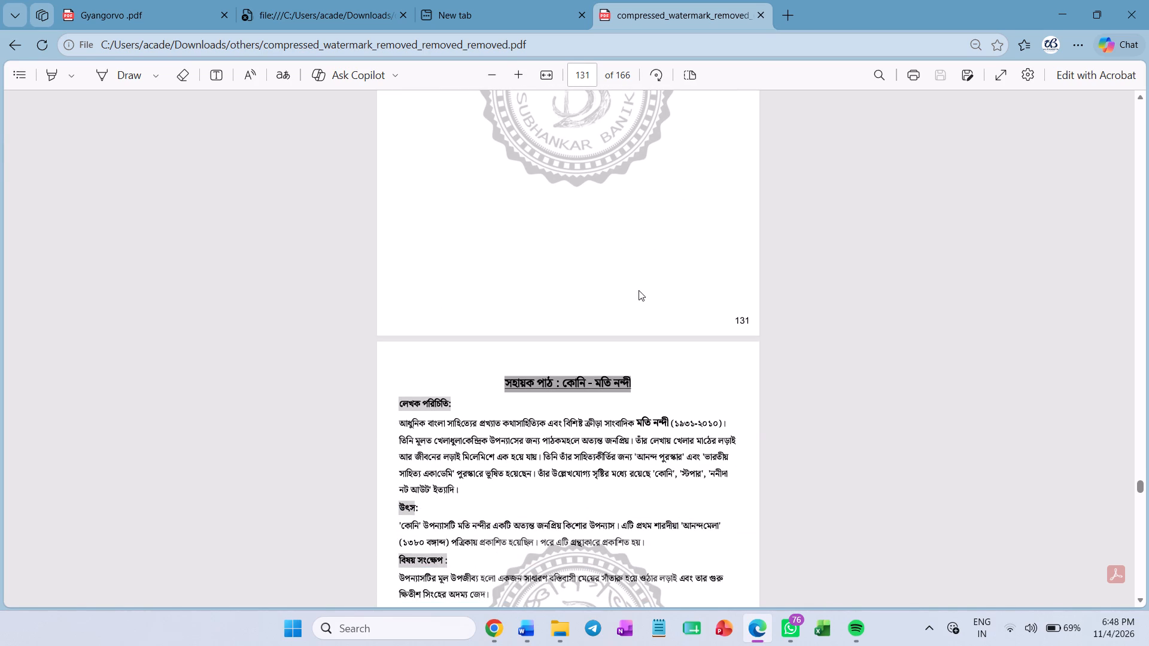
scroll(655, 291, up, 4)
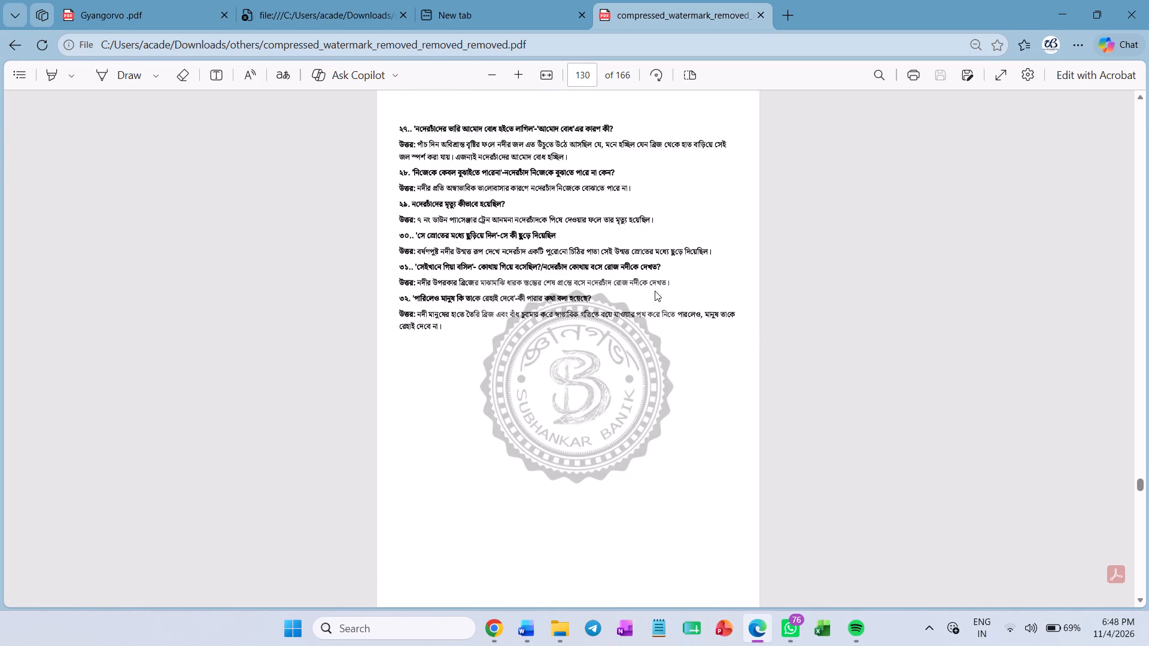
scroll(655, 291, up, 9)
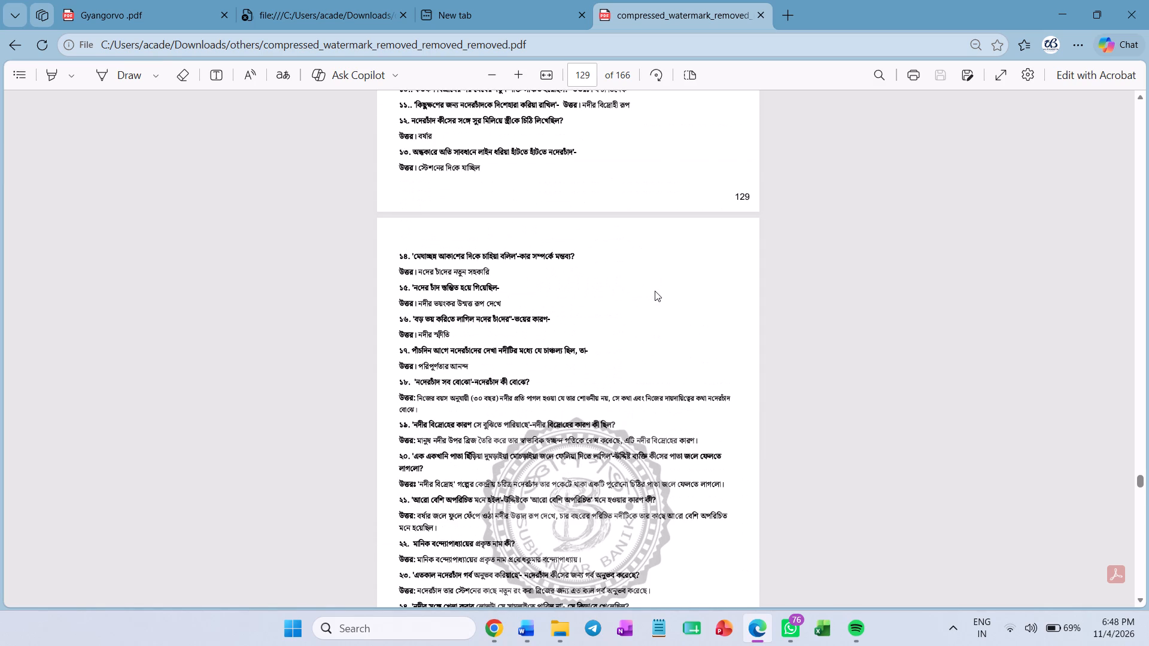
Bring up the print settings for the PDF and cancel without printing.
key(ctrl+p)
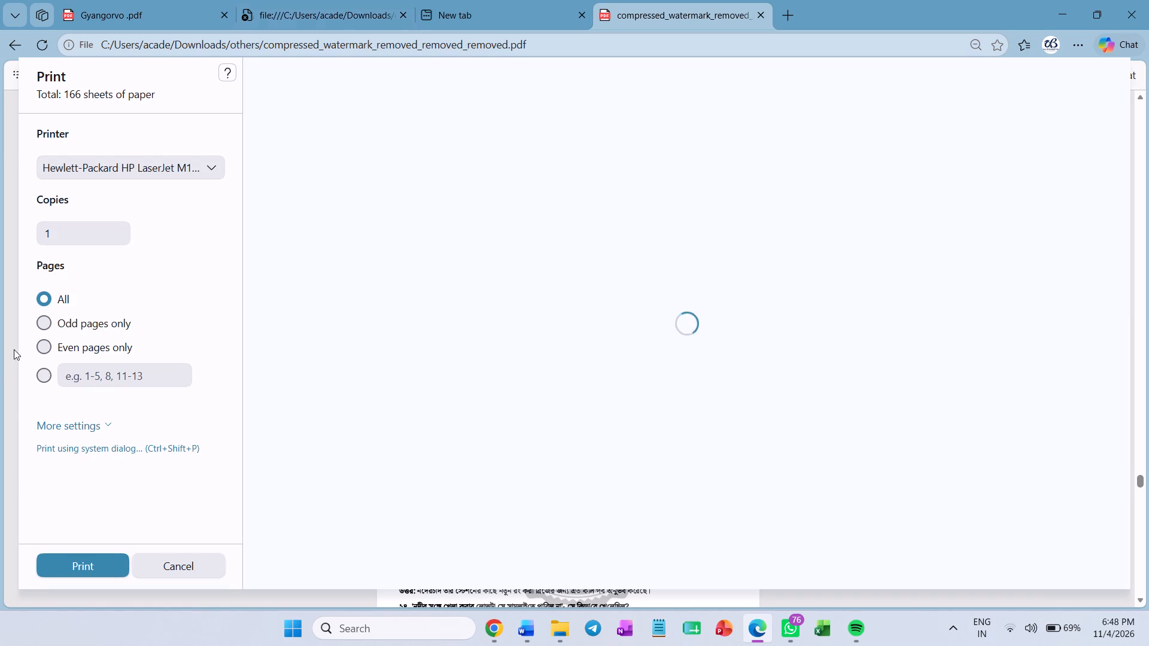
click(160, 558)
Try to go to page 168 of the PDF.
click(578, 74)
text(168)
key(Return)
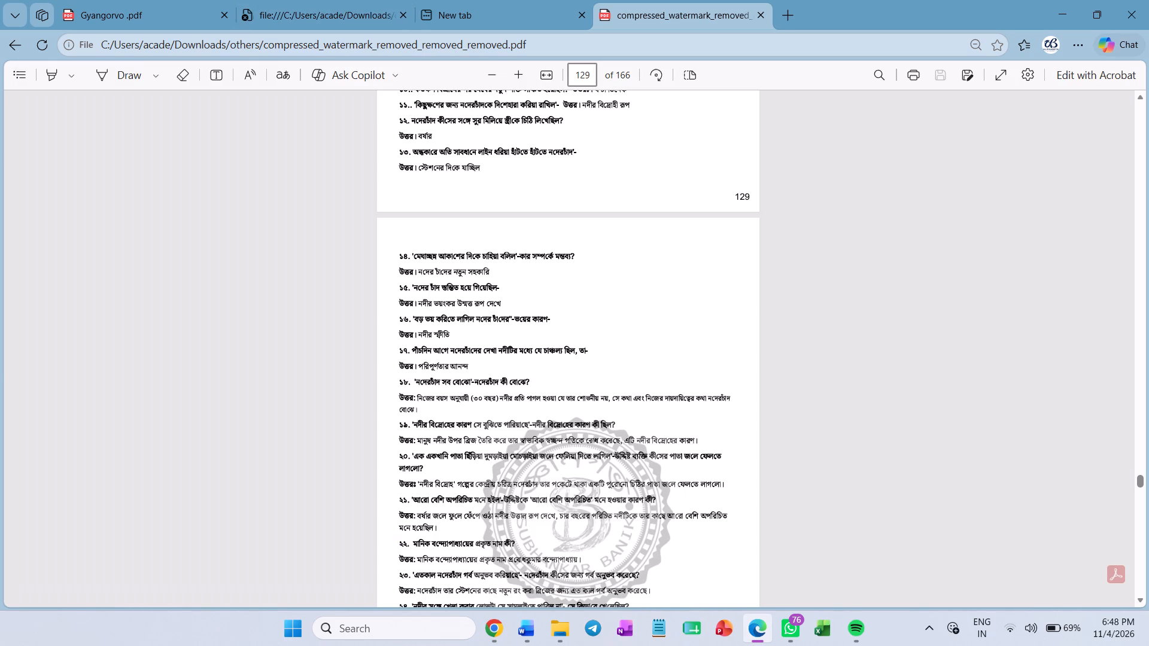
key(Return)
Clear the page number and try to go to page 167 of the PDF.
text(167)
key(BackSpace)
key(BackSpace)
key(BackSpace)
key(BackSpace)
key(BackSpace)
key(BackSpace)
key(BackSpace)
key(BackSpace)
key(BackSpace)
key(BackSpace)
key(BackSpace)
key(BackSpace)
key(BackSpace)
key(BackSpace)
text(167)
key(Return)
key(BackSpace)
key(BackSpace)
key(BackSpace)
key(BackSpace)
key(BackSpace)
key(BackSpace)
key(BackSpace)
key(BackSpace)
key(BackSpace)
text(16)
key(7)
key(Return)
key(Return)
key(Return)
key(Return)
key(Return)
key(Return)
Go to the final page of the PDF, page 166, and examine its content and printed page number.
scroll(562, 190, down, 6)
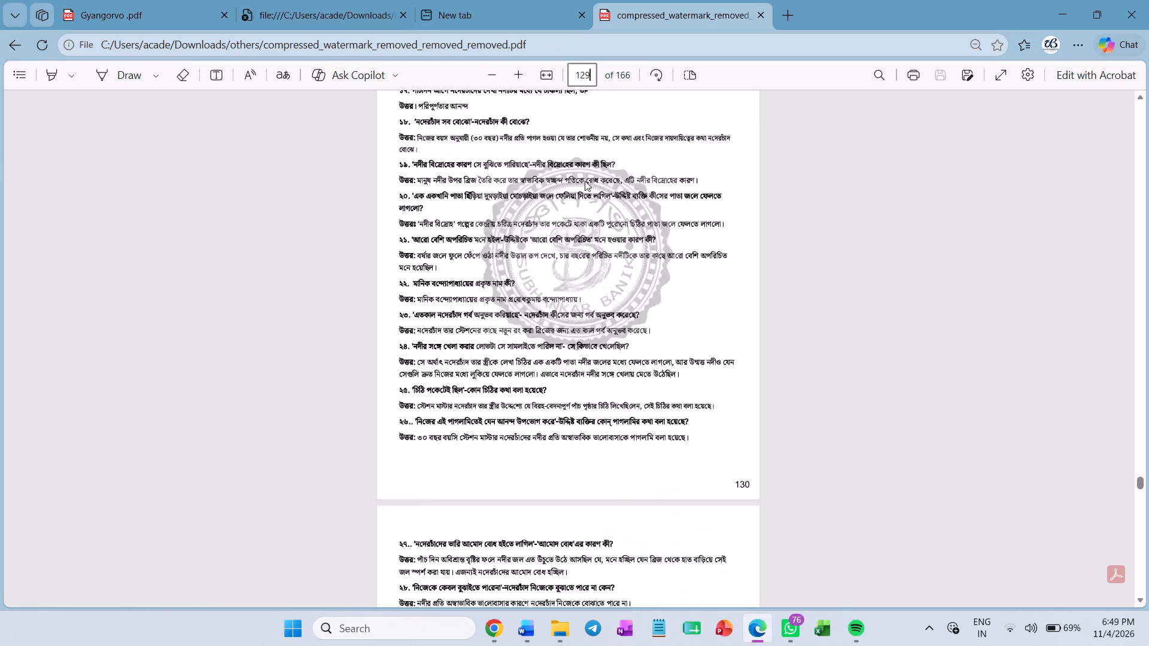
scroll(610, 172, down, 2)
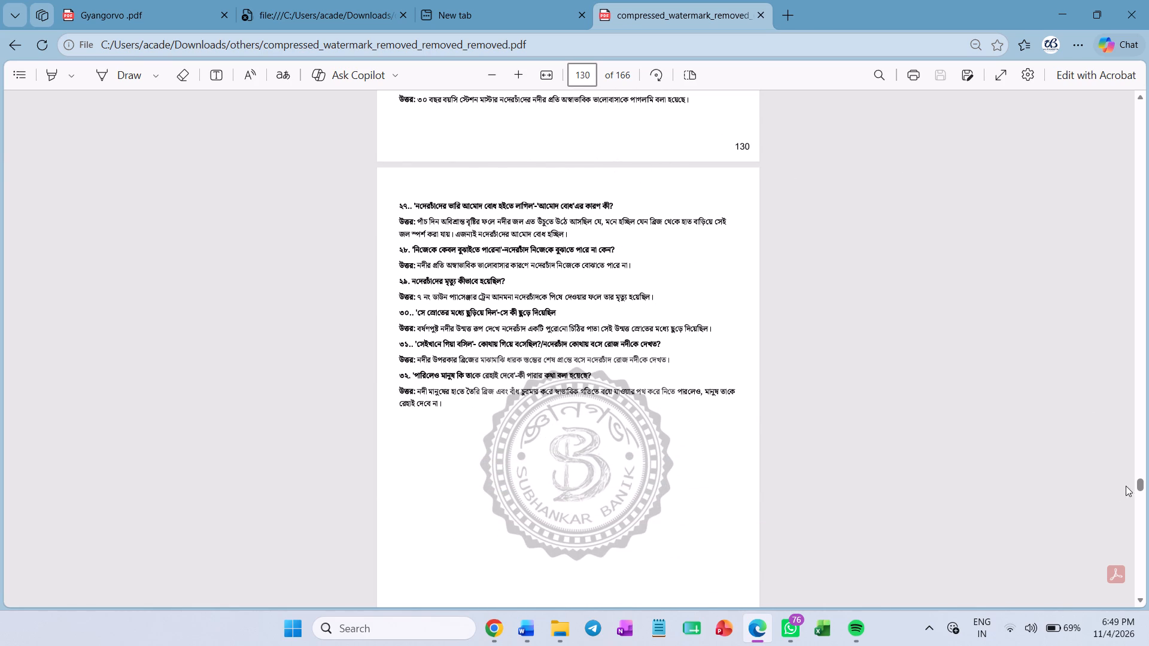
click(1133, 481)
drag(1144, 479, 1148, 540)
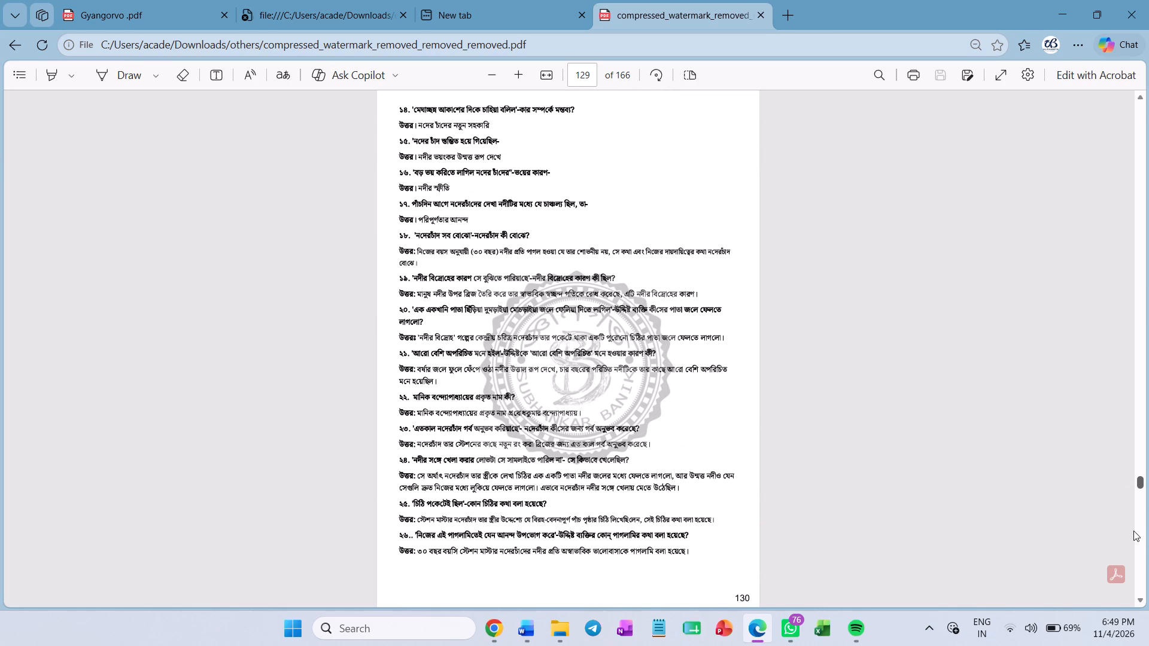
click(1141, 531)
drag(1141, 531, 1148, 608)
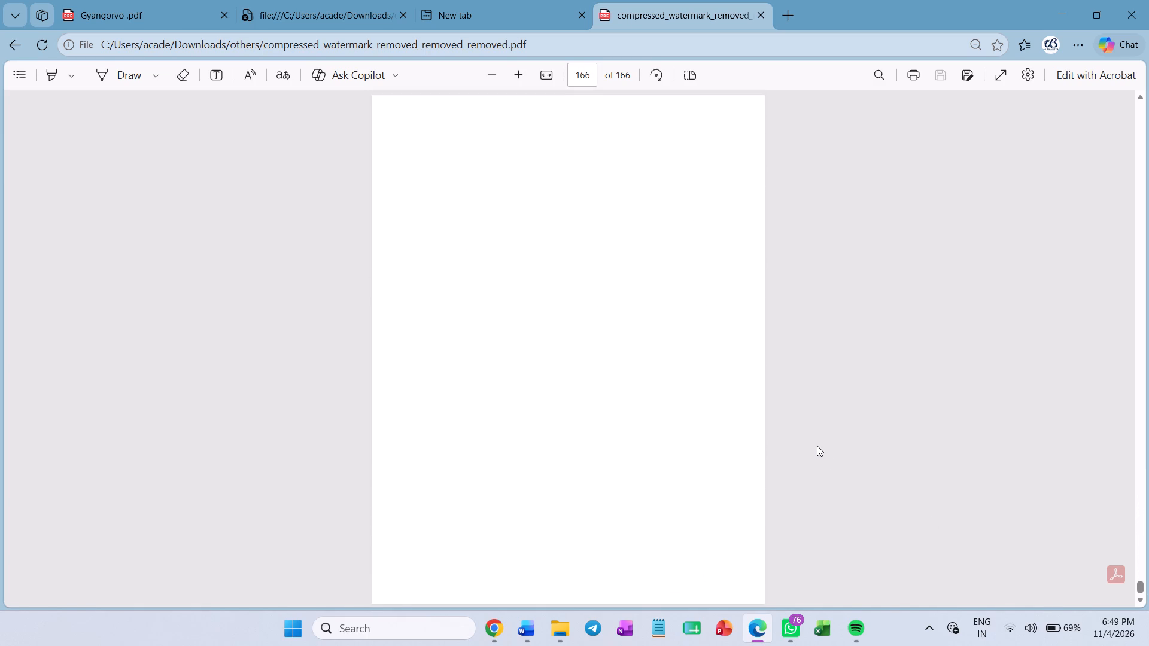
scroll(817, 446, down, 2)
scroll(716, 445, down, 3)
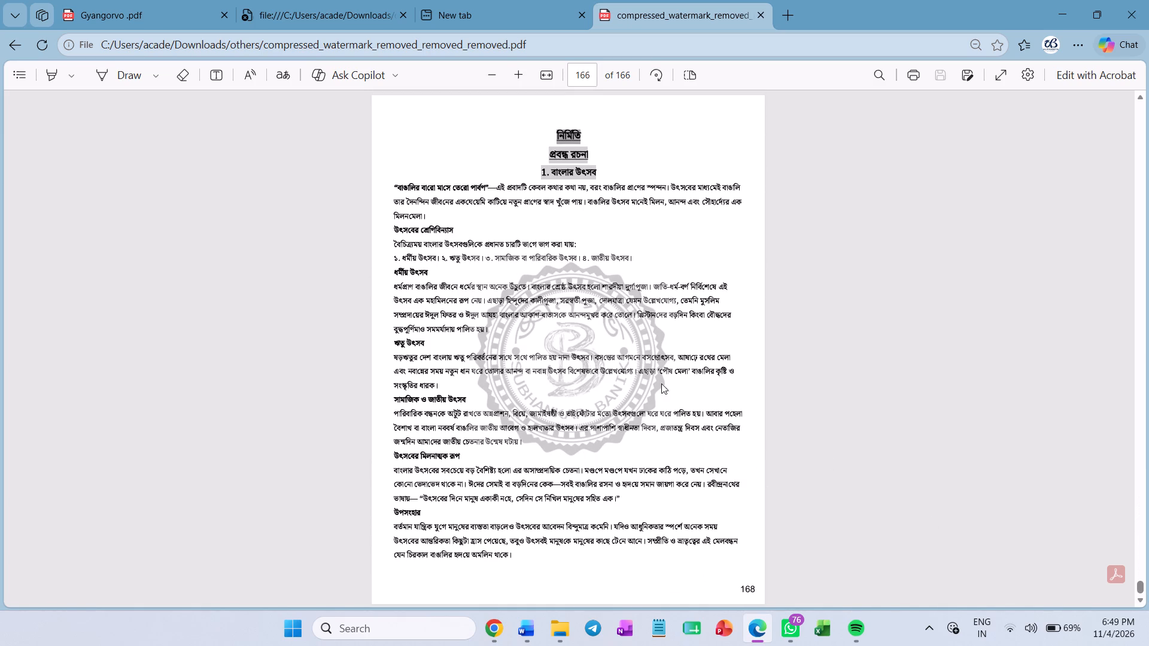
scroll(613, 373, up, 1)
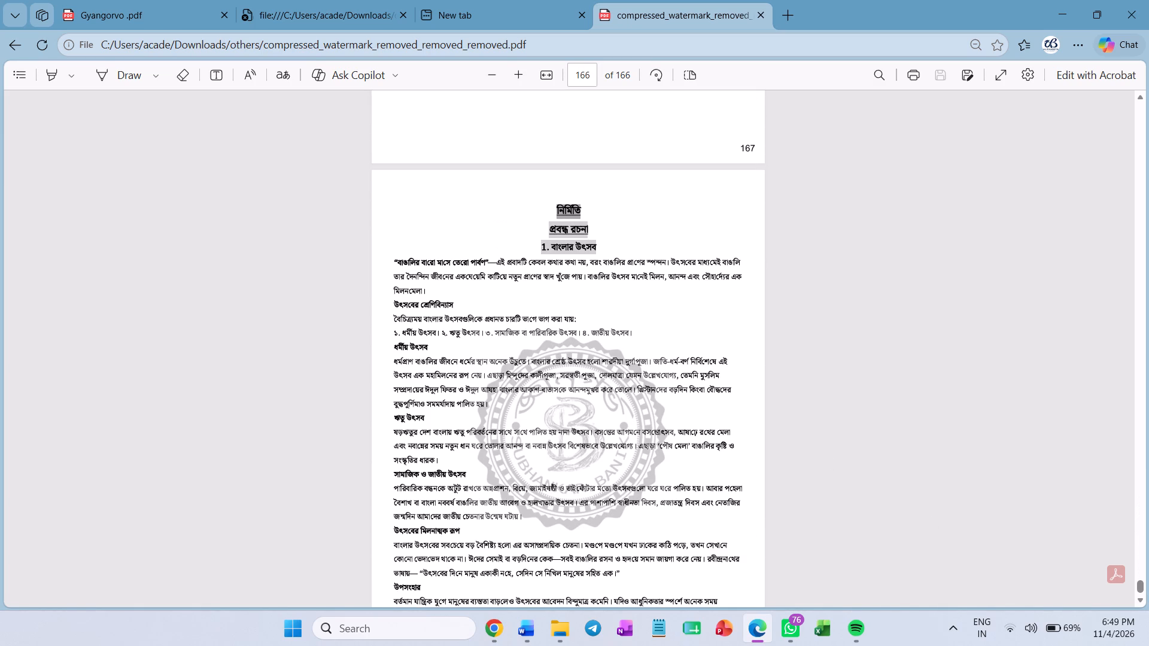
Examine the essay on the PDF's final page and compare the printed page numbers on the last two pages.
scroll(613, 373, up, 2)
scroll(616, 382, down, 6)
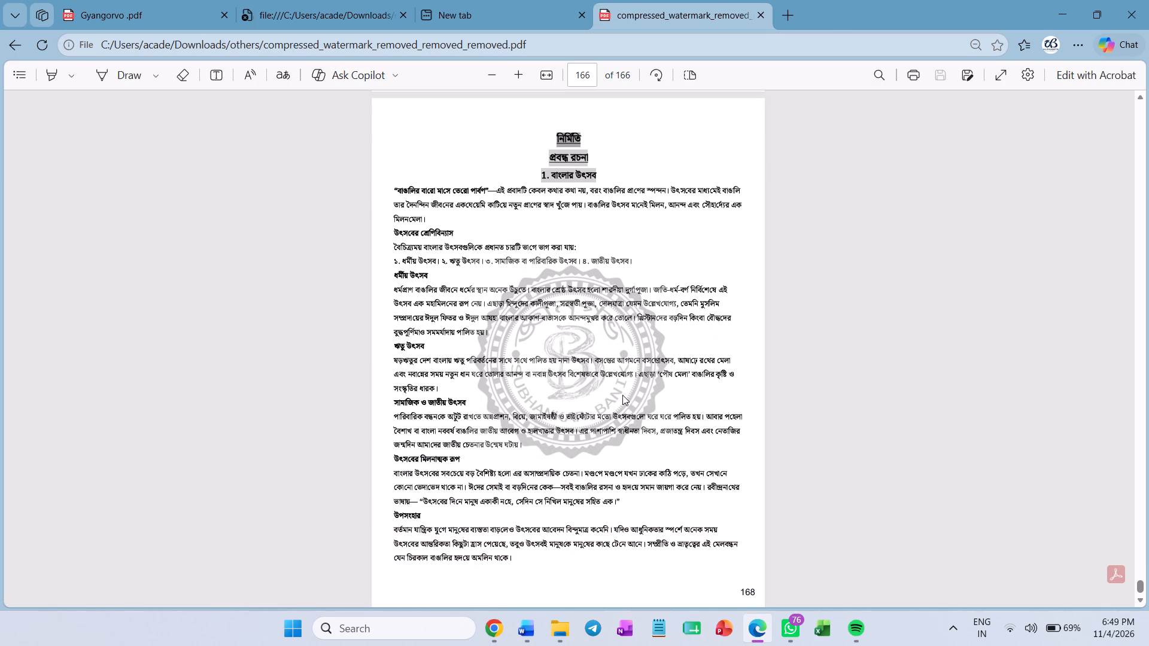
scroll(622, 398, down, 11)
scroll(622, 383, up, 2)
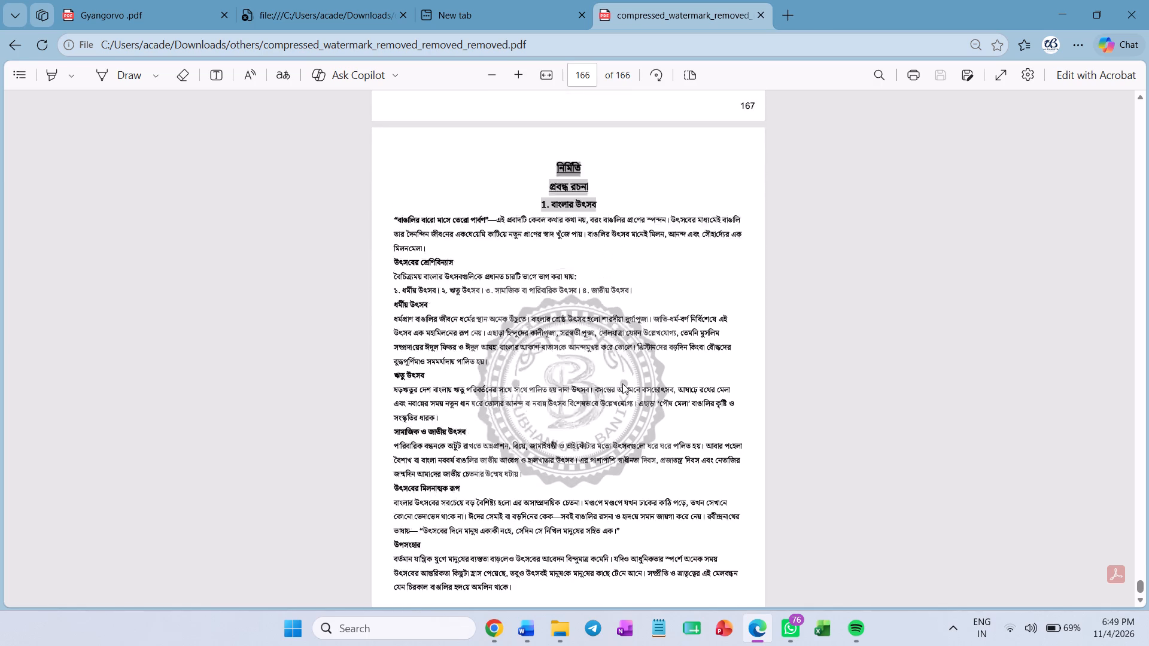
scroll(622, 383, up, 3)
scroll(622, 383, down, 15)
scroll(633, 400, up, 2)
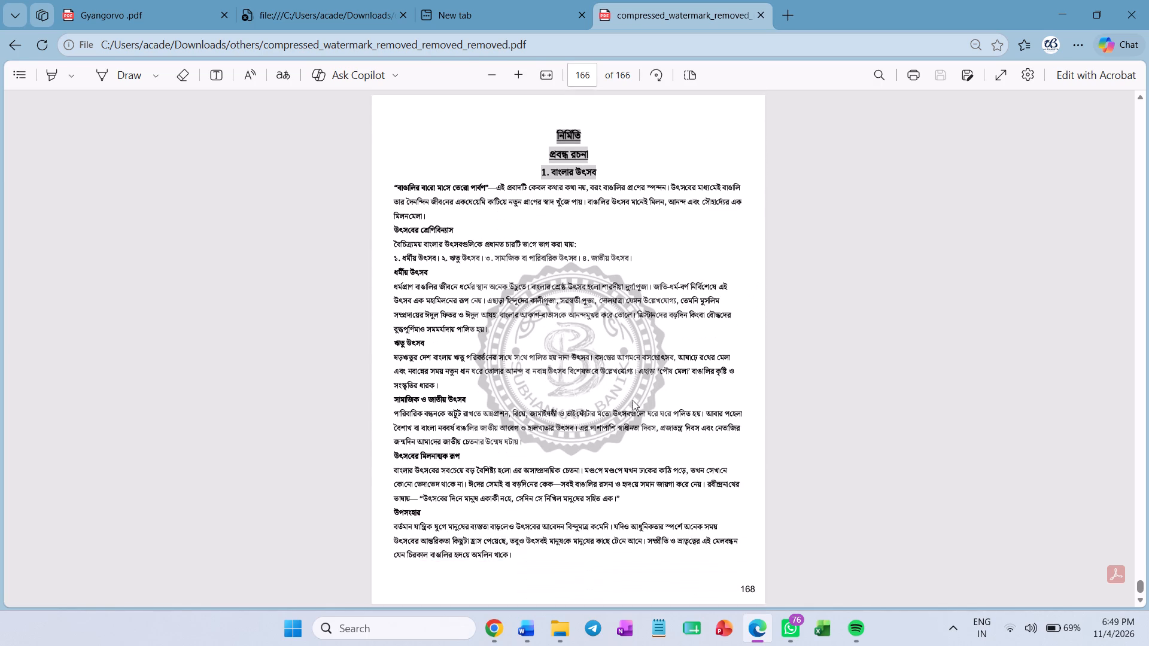
scroll(633, 400, up, 2)
scroll(633, 401, down, 6)
Look back through the PDF from page 165 to page 129, checking the page content and printed page numbers.
scroll(634, 412, up, 4)
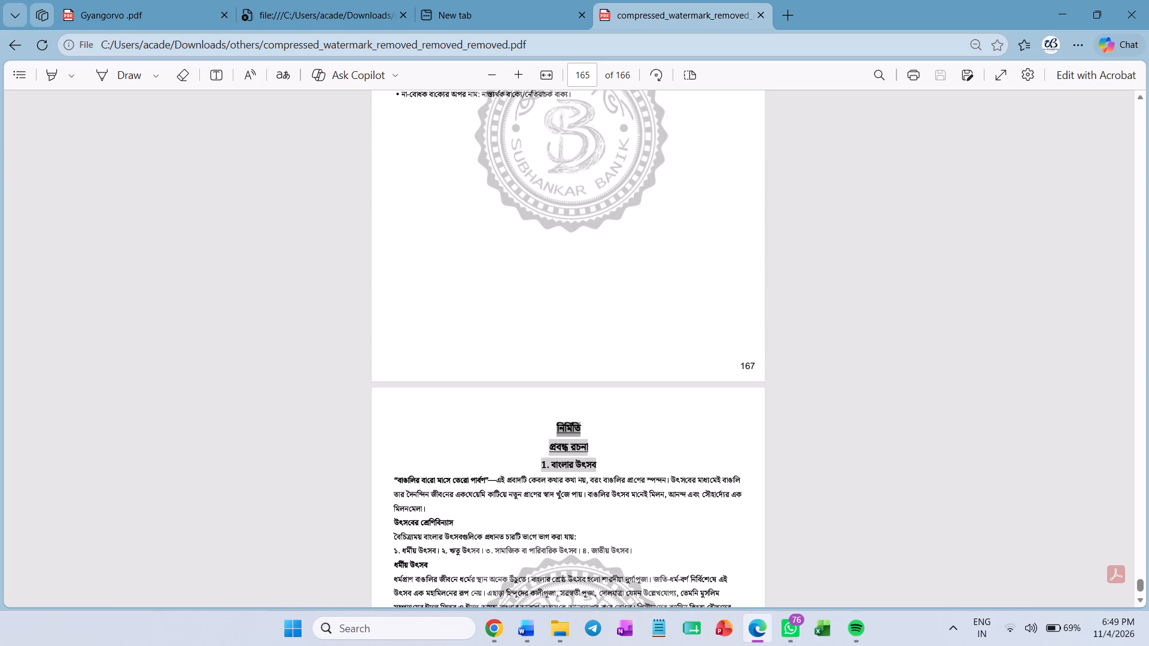
scroll(634, 412, up, 20)
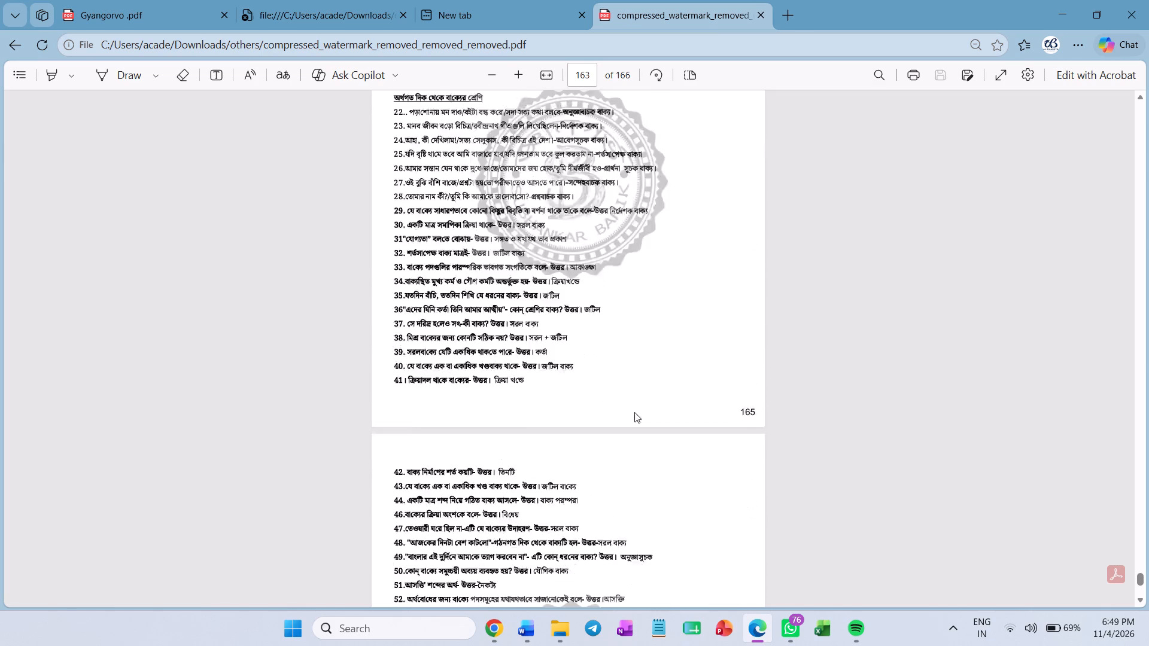
scroll(634, 412, up, 20)
scroll(634, 412, up, 19)
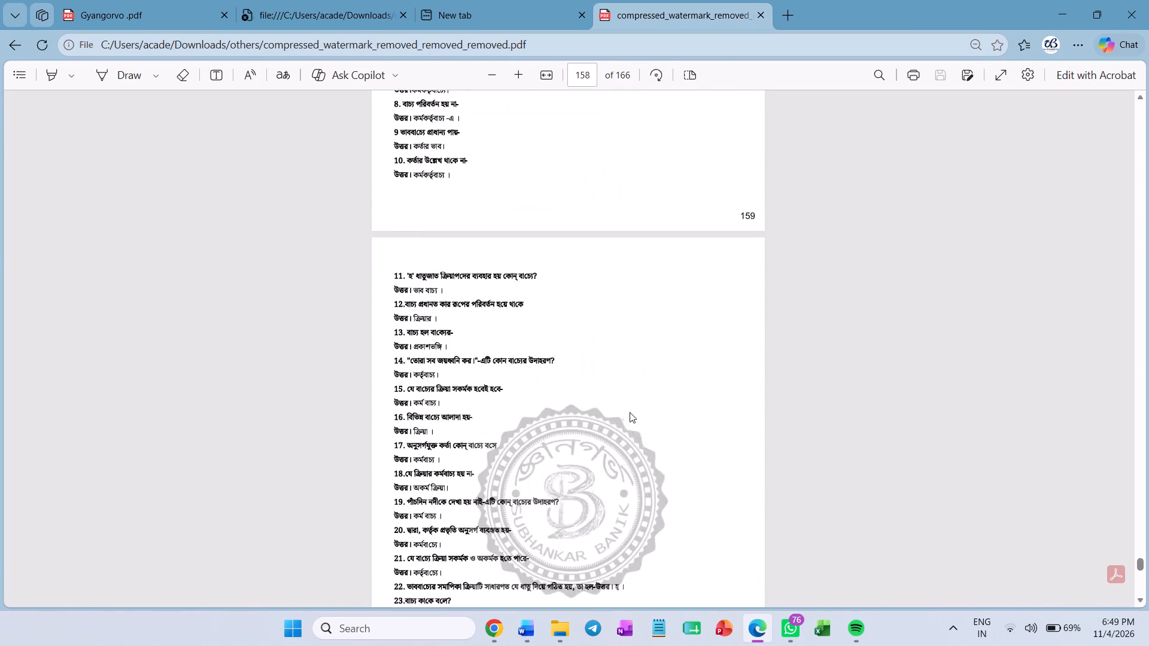
scroll(630, 412, up, 20)
scroll(630, 412, up, 14)
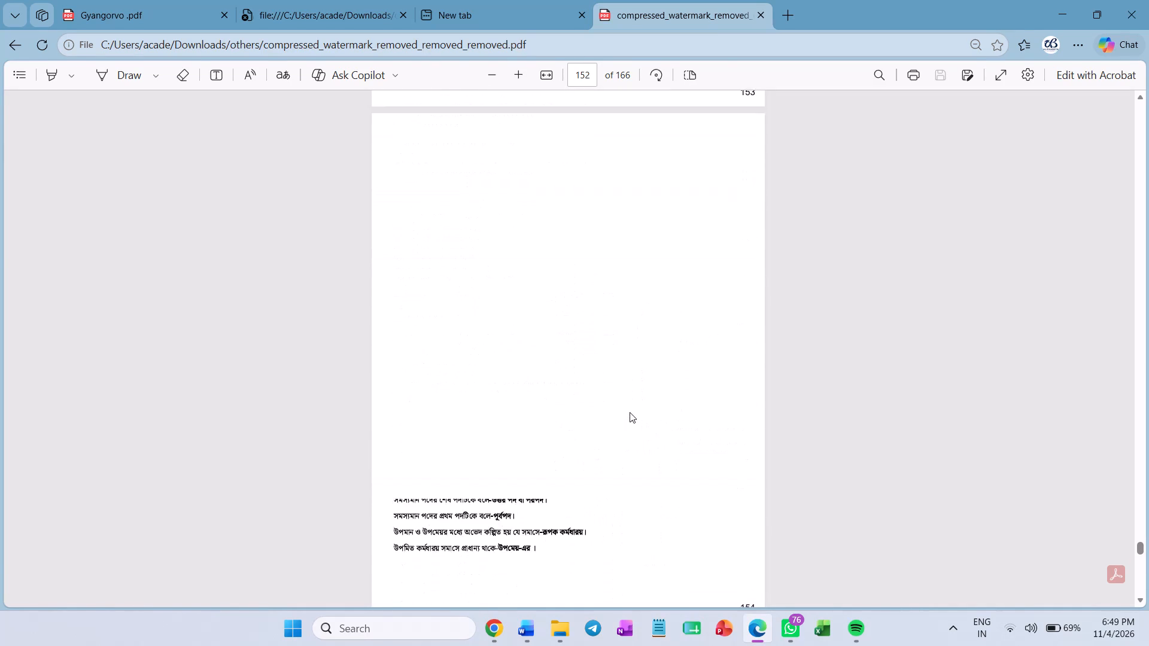
scroll(630, 412, up, 20)
scroll(630, 412, up, 20)
scroll(630, 412, up, 4)
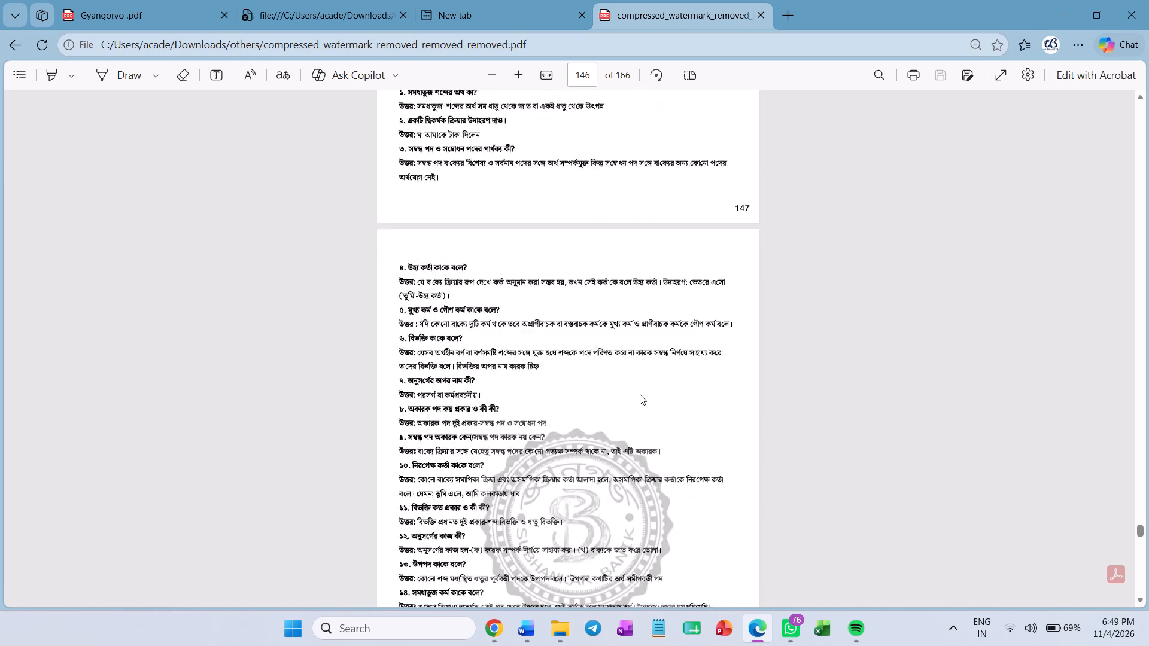
scroll(640, 394, up, 20)
scroll(640, 394, up, 20)
scroll(640, 394, up, 5)
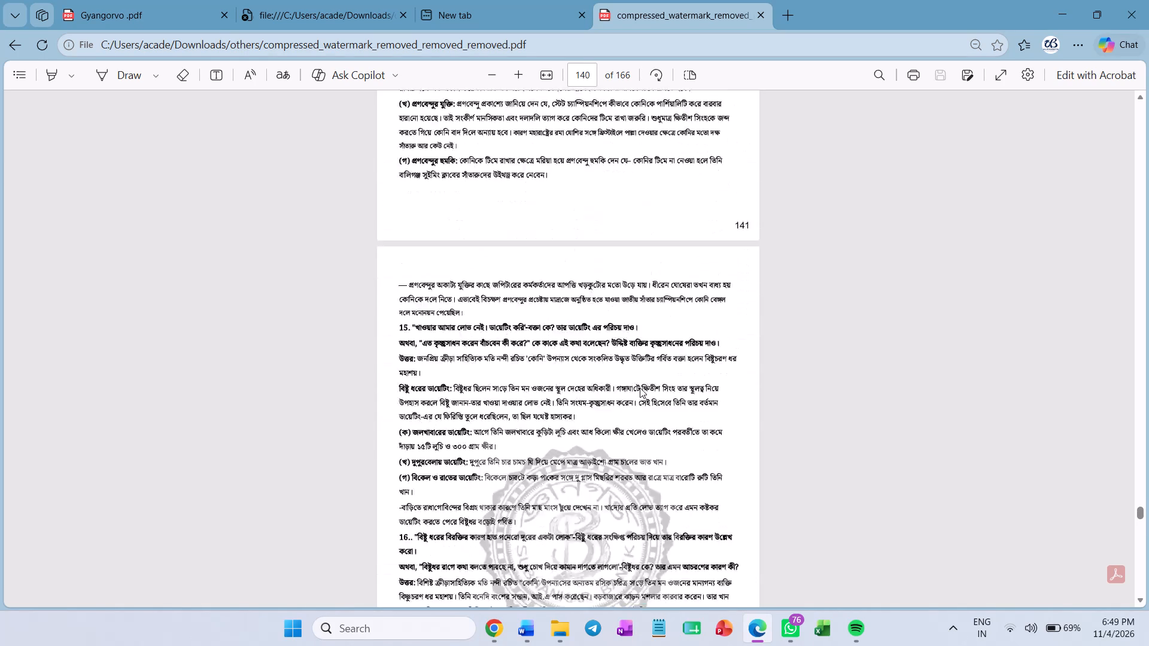
scroll(640, 388, up, 20)
scroll(640, 388, up, 20)
scroll(640, 388, up, 5)
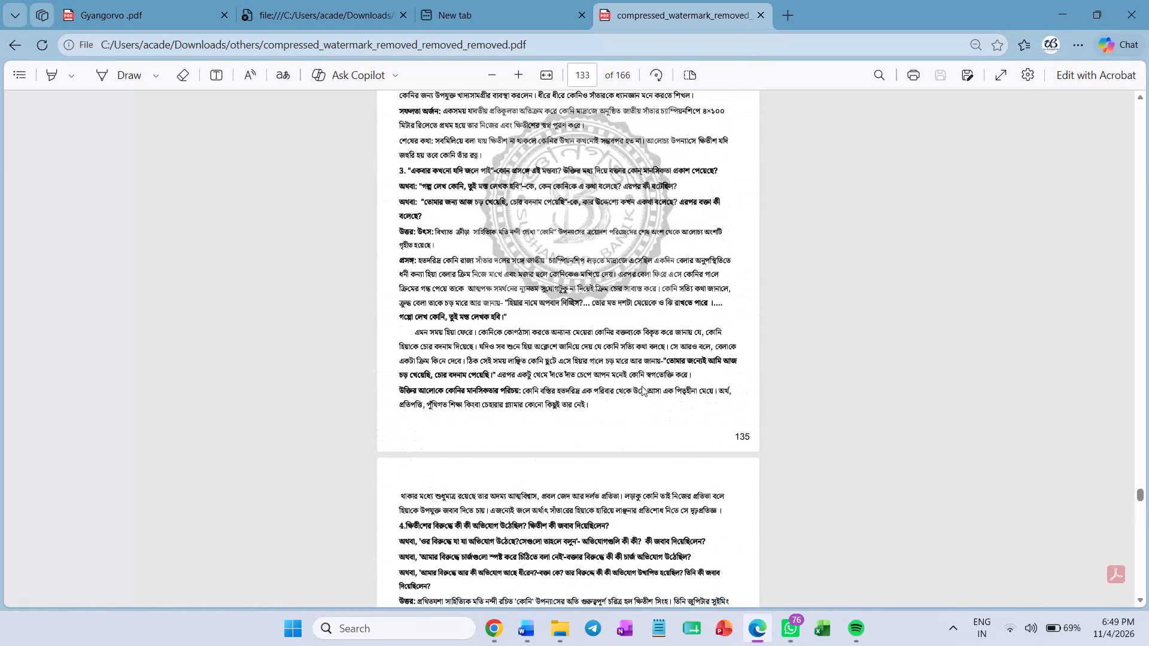
scroll(642, 386, up, 20)
scroll(642, 386, up, 14)
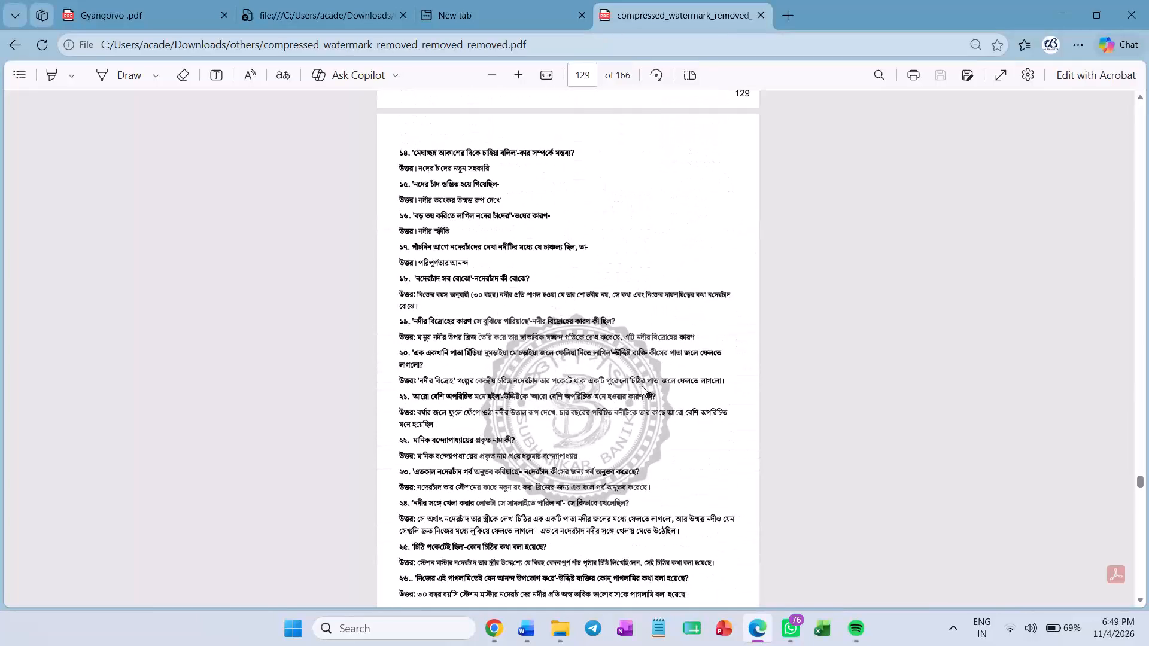
Examine PDF pages 129 and 130, up to the start of the কোনি section, and their printed page numbers.
scroll(642, 386, up, 1)
scroll(671, 523, down, 3)
scroll(683, 645, down, 14)
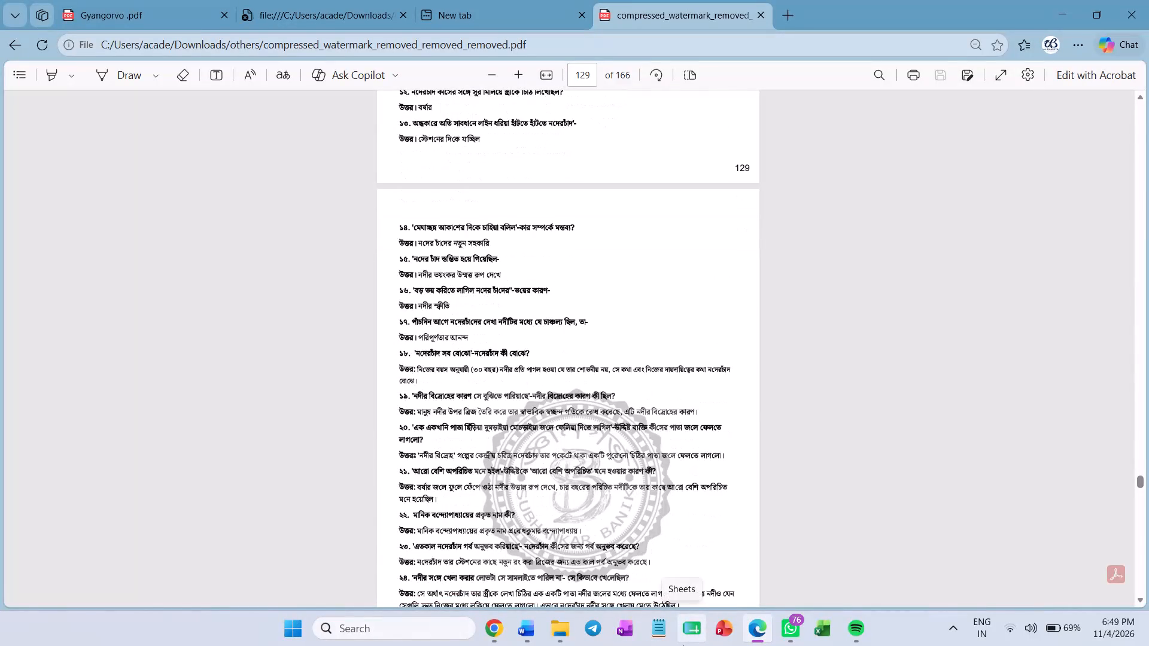
scroll(494, 540, down, 7)
scroll(444, 525, down, 5)
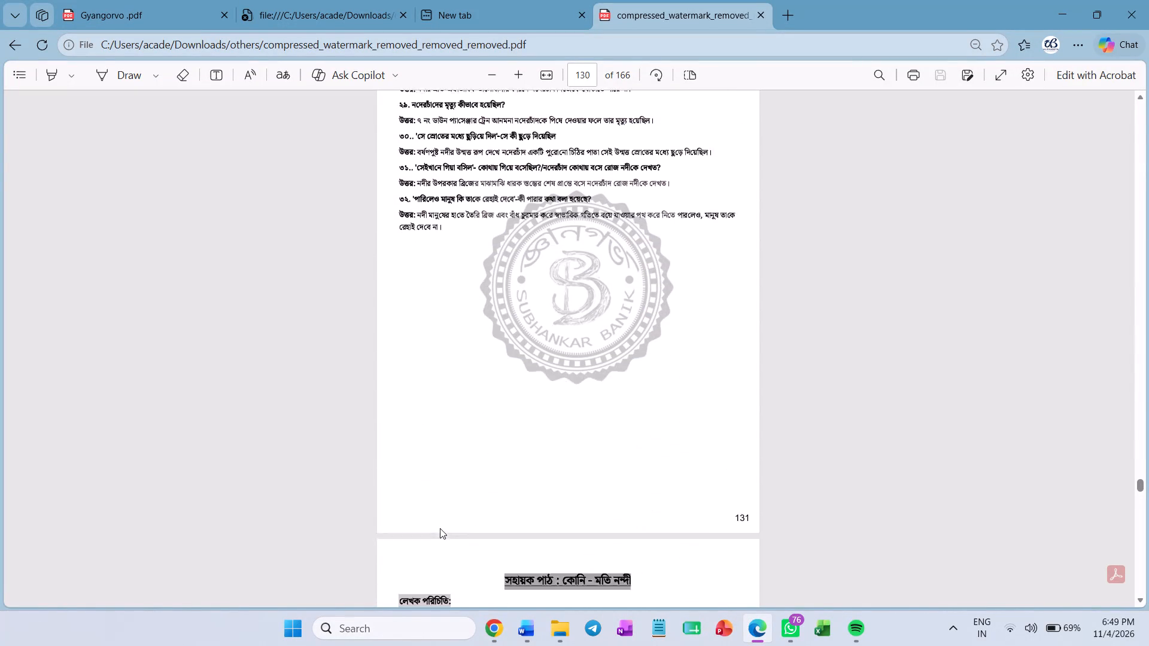
scroll(440, 529, down, 2)
scroll(440, 529, up, 11)
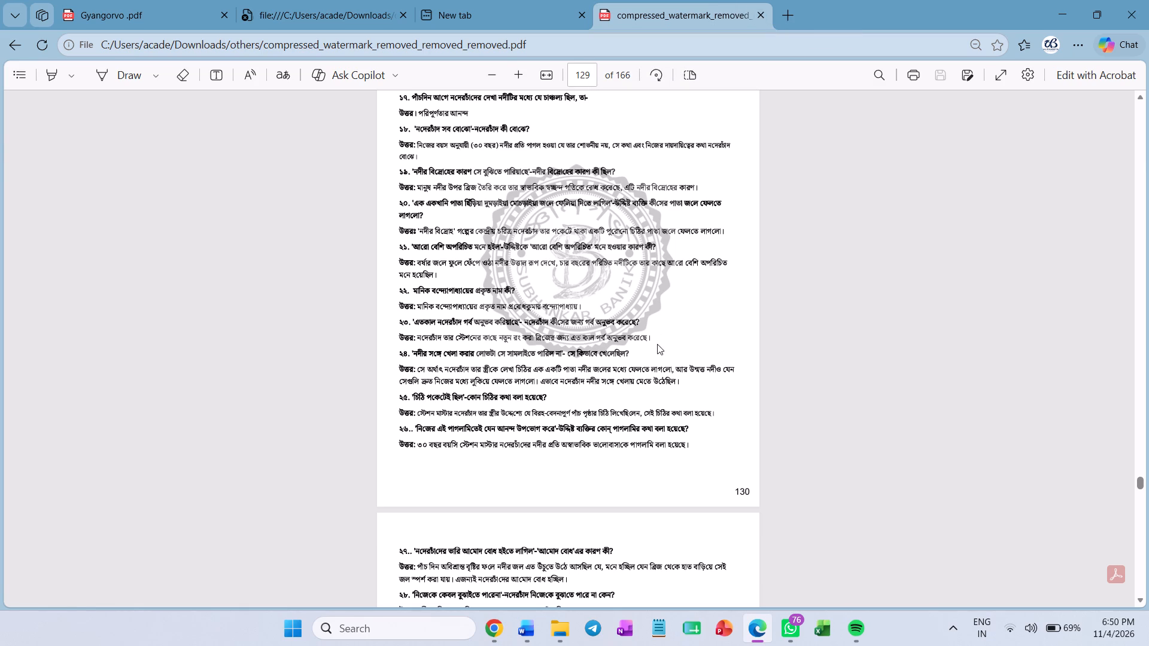
Bring up the print settings for the PDF and restrict the print range to even pages only.
key(ctrl+p)
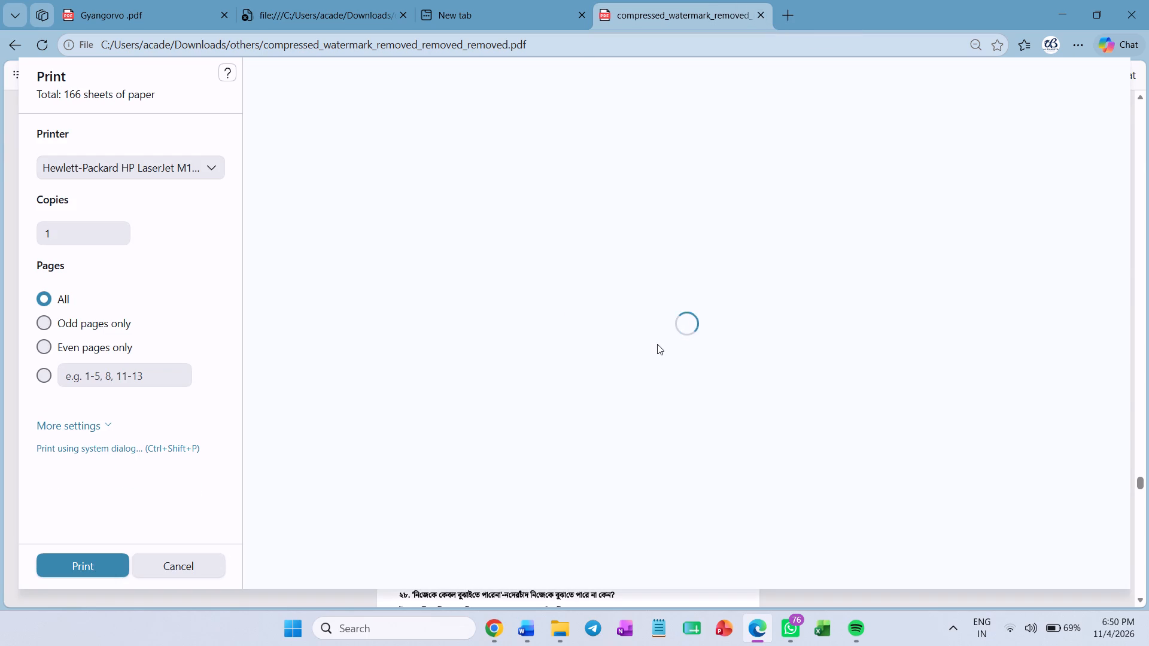
click(41, 338)
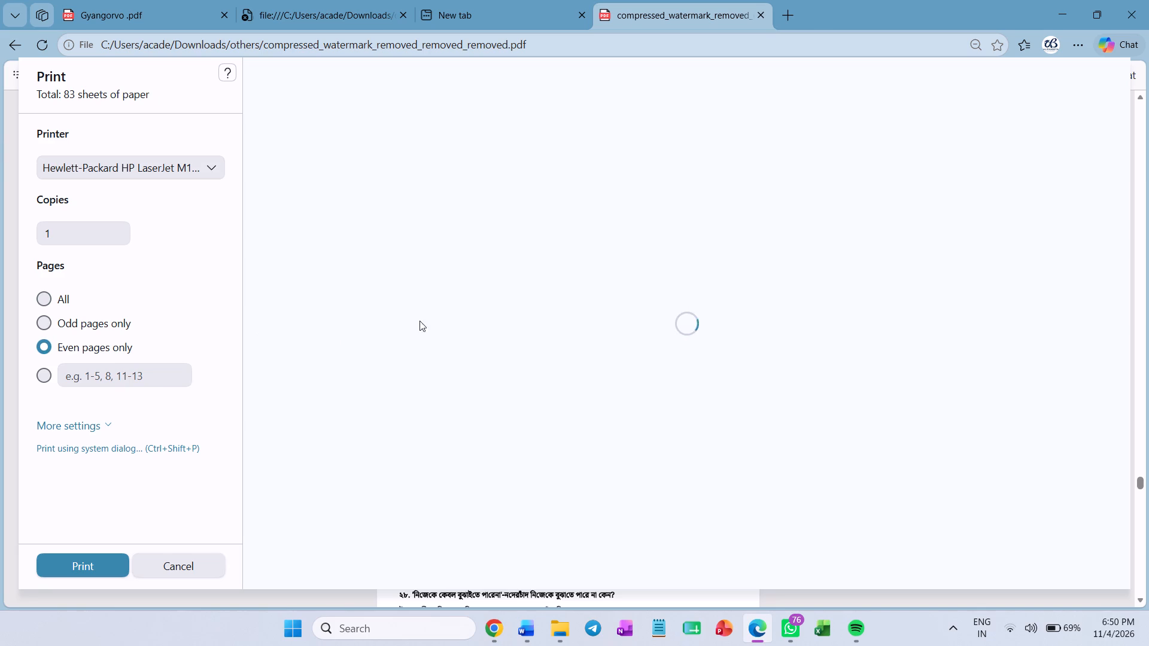
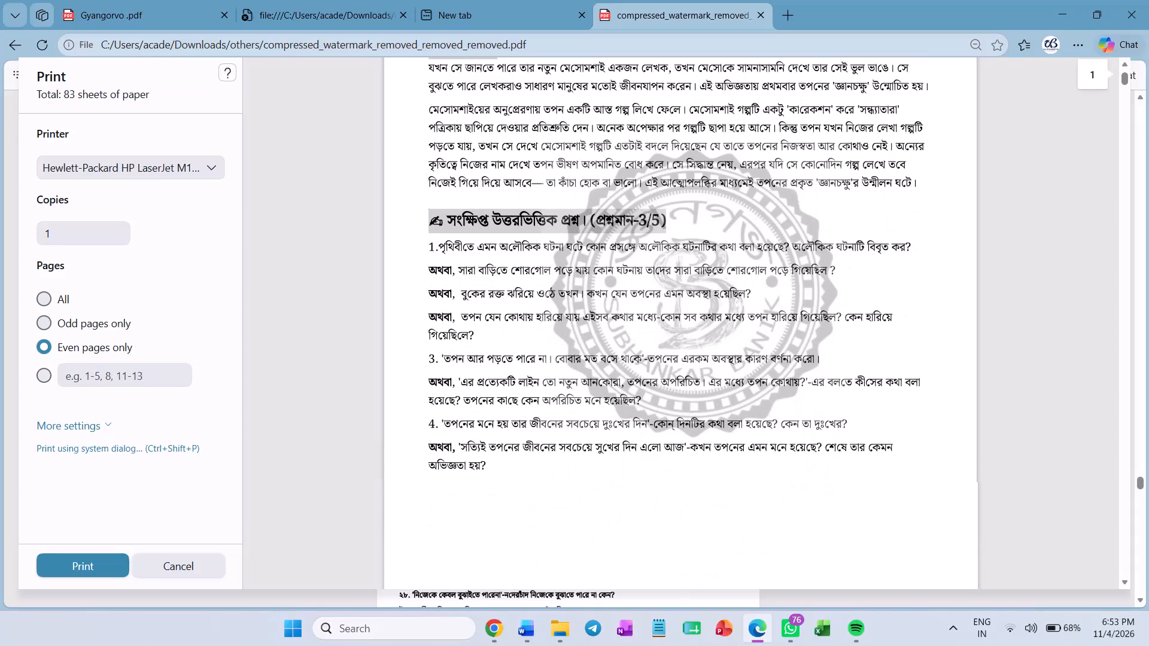
Examine the first page of the even-pages print preview, from the জ্ঞানচক্ষু heading down to its printed page number.
scroll(546, 273, down, 2)
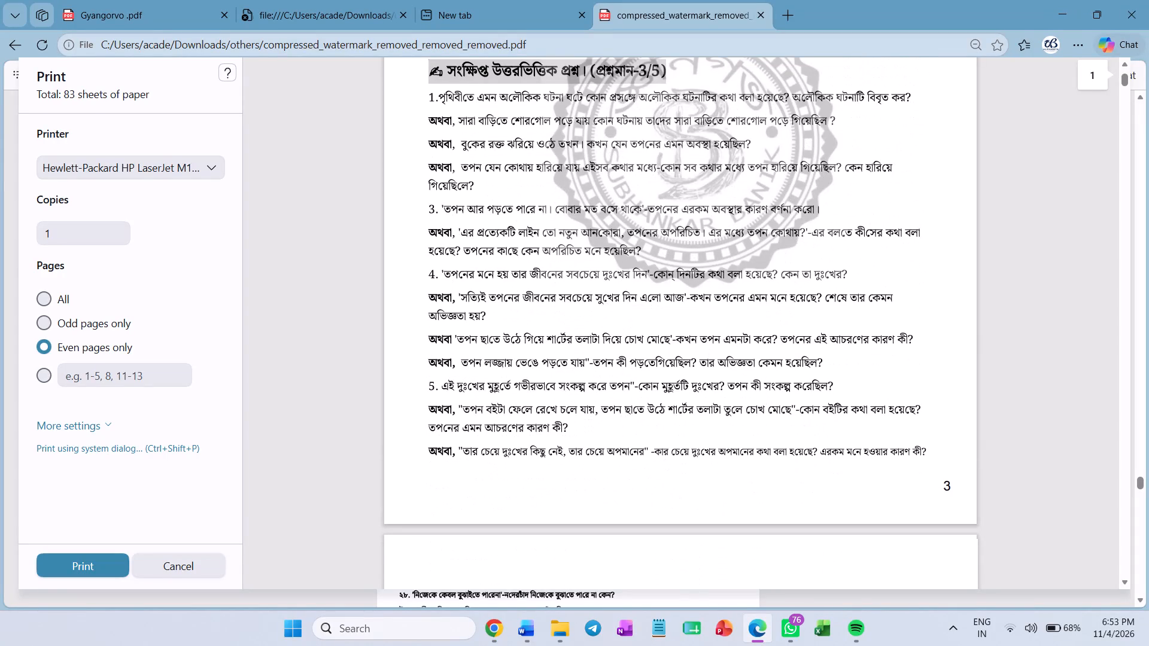
scroll(599, 263, down, 4)
scroll(607, 268, up, 5)
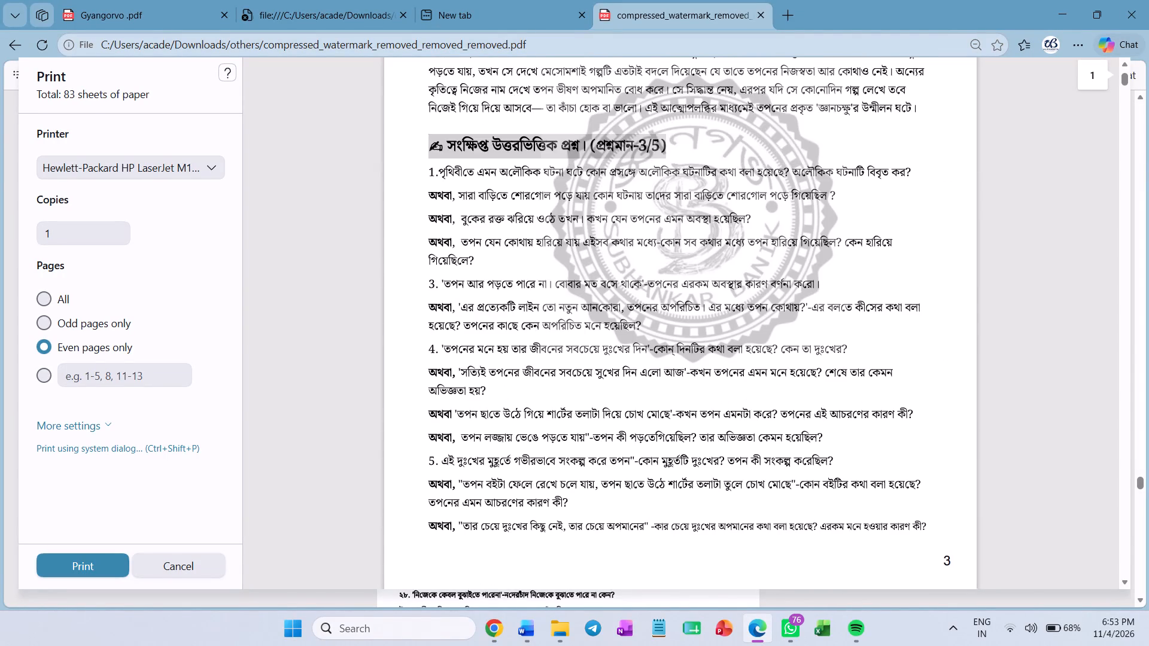
scroll(604, 278, up, 11)
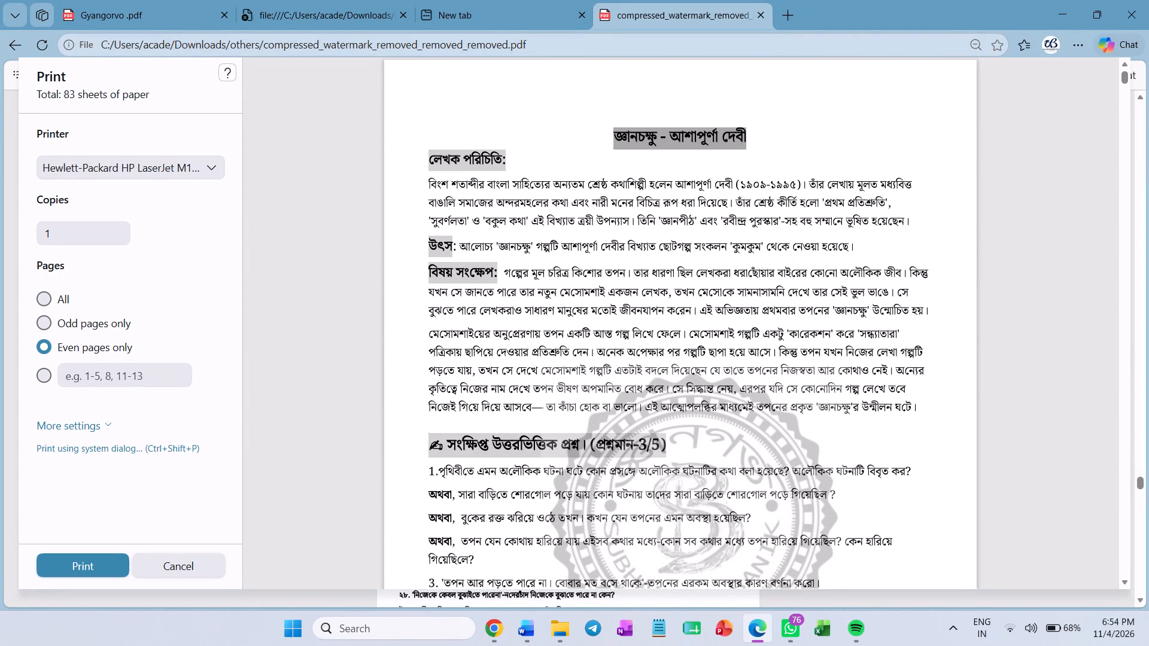
scroll(561, 220, down, 4)
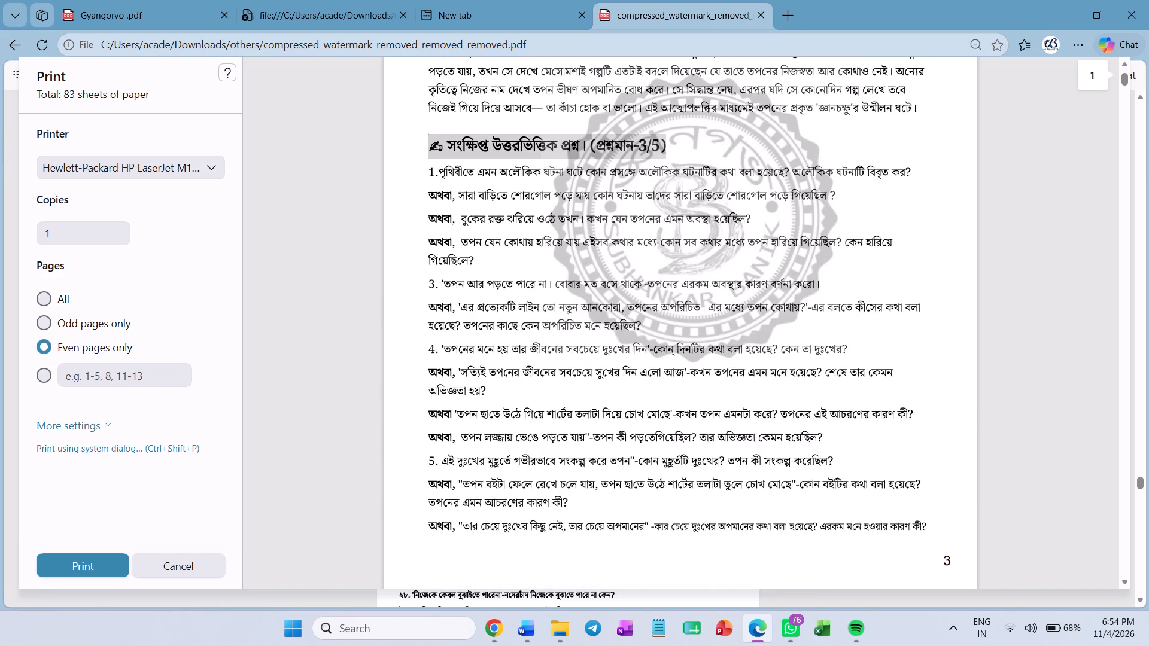
scroll(560, 230, down, 3)
scroll(563, 234, up, 5)
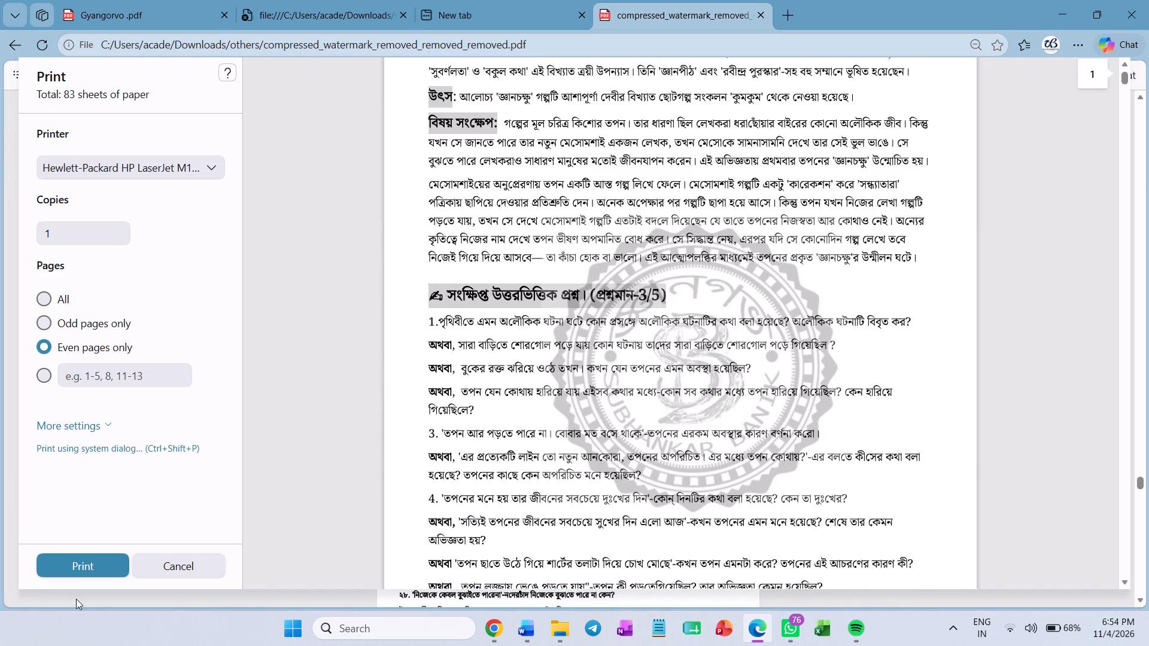
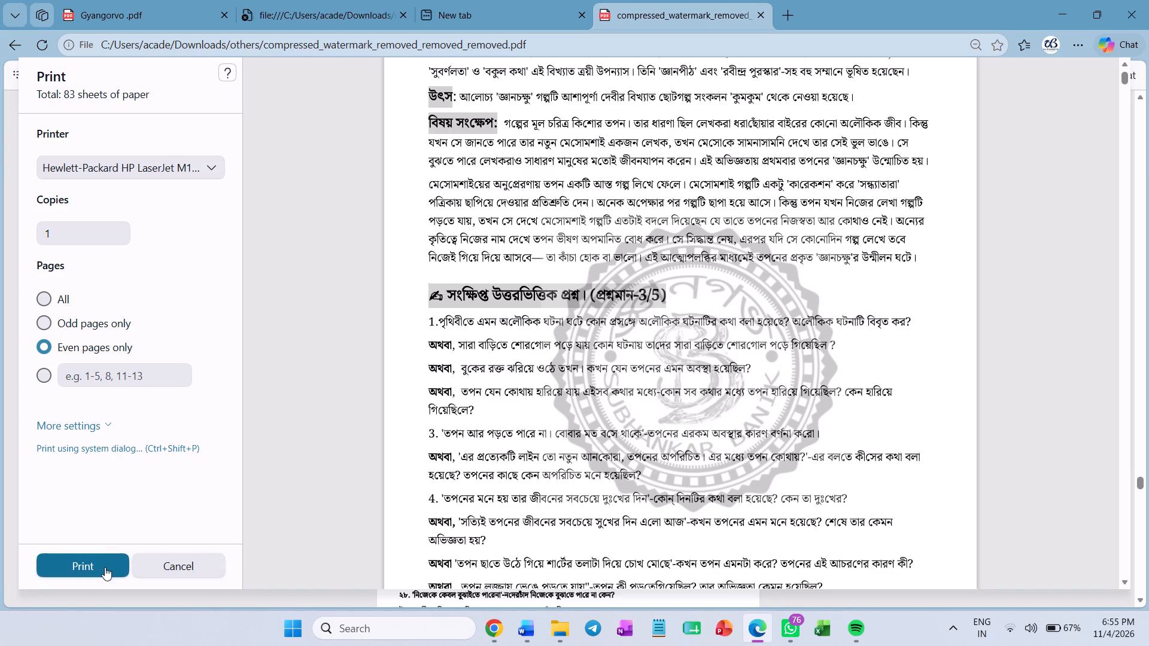
Recheck the start of the print preview and print one copy of the even pages only on the HP LaserJet printer.
scroll(543, 486, up, 7)
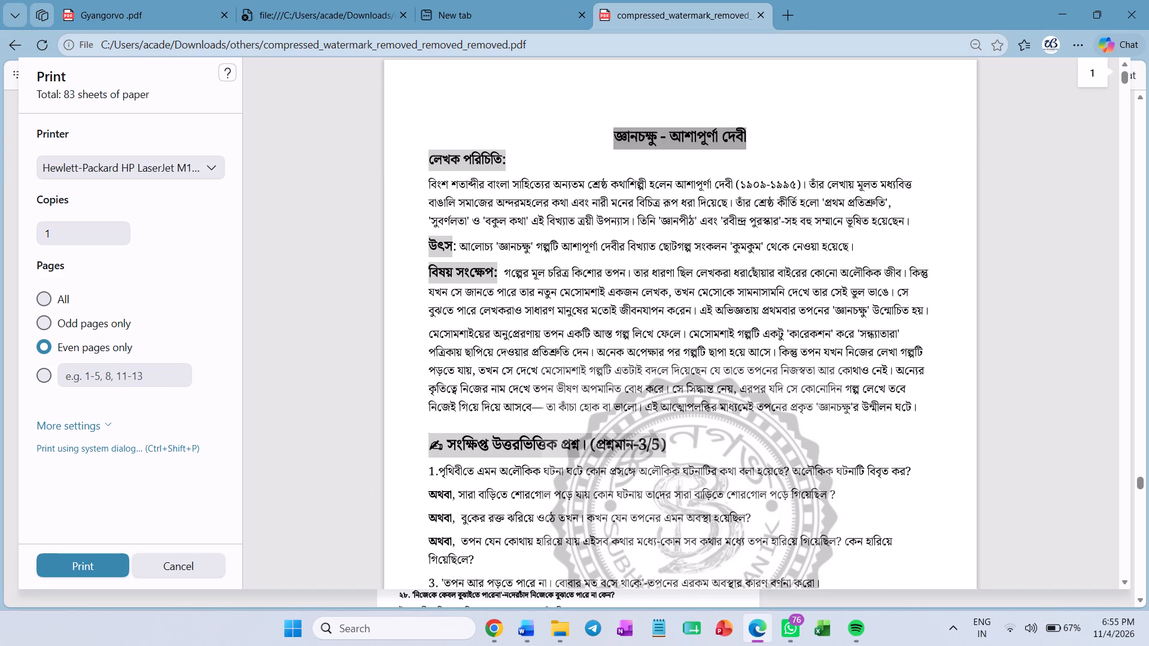
scroll(556, 495, up, 12)
scroll(558, 501, down, 5)
scroll(562, 508, up, 8)
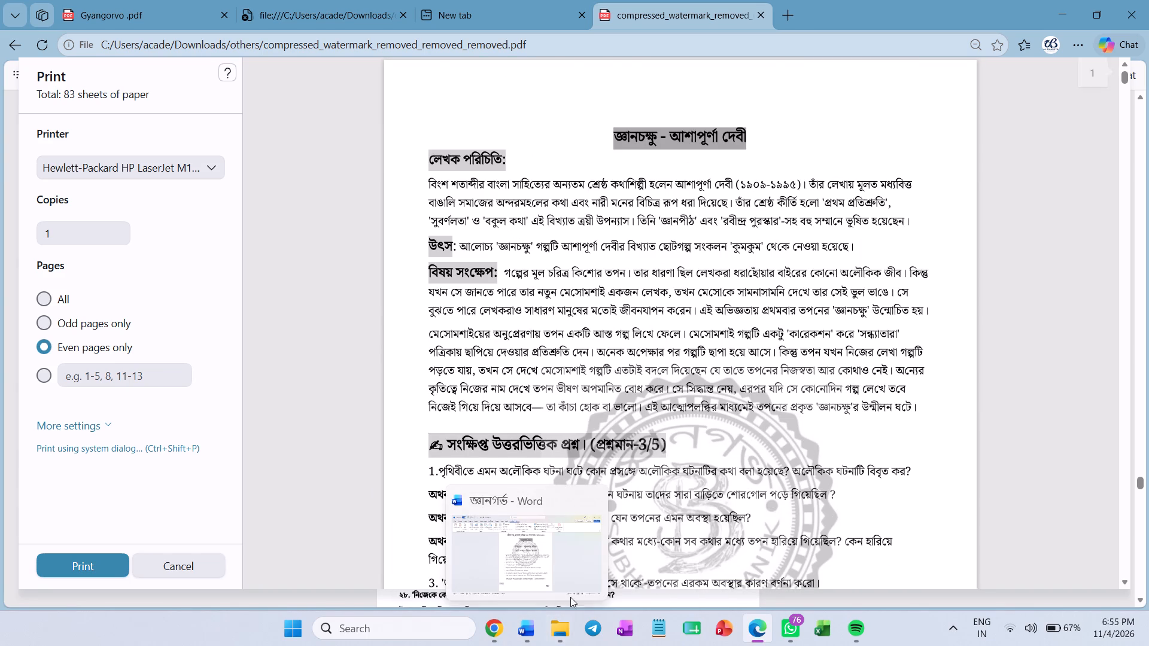
click(115, 383)
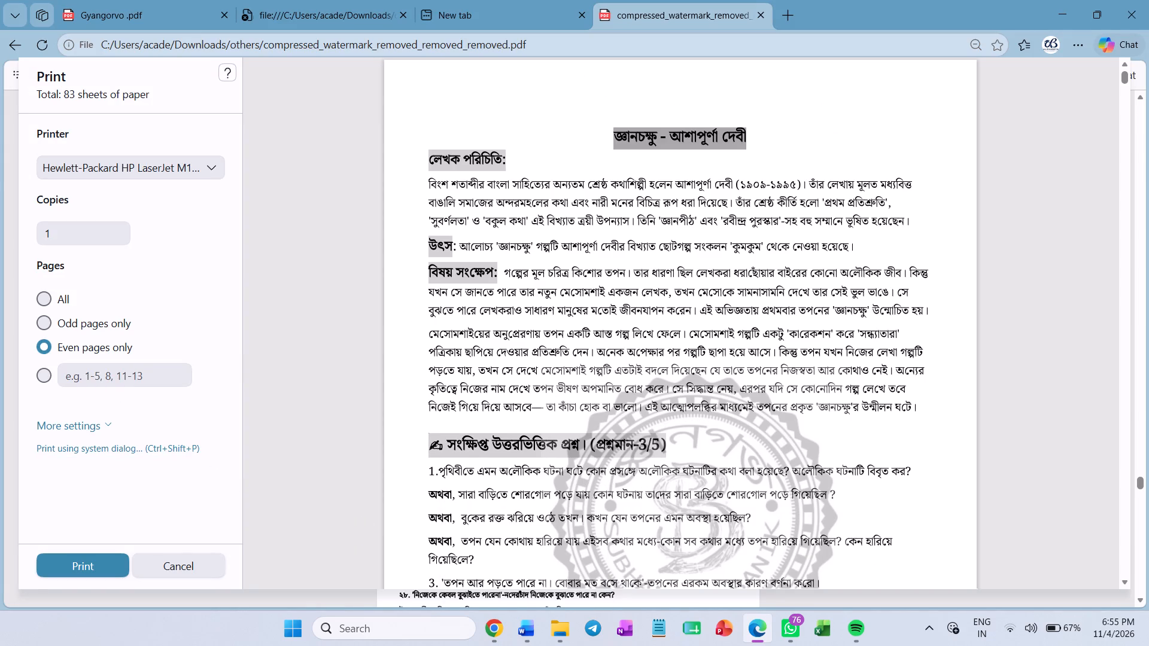
click(50, 346)
click(108, 569)
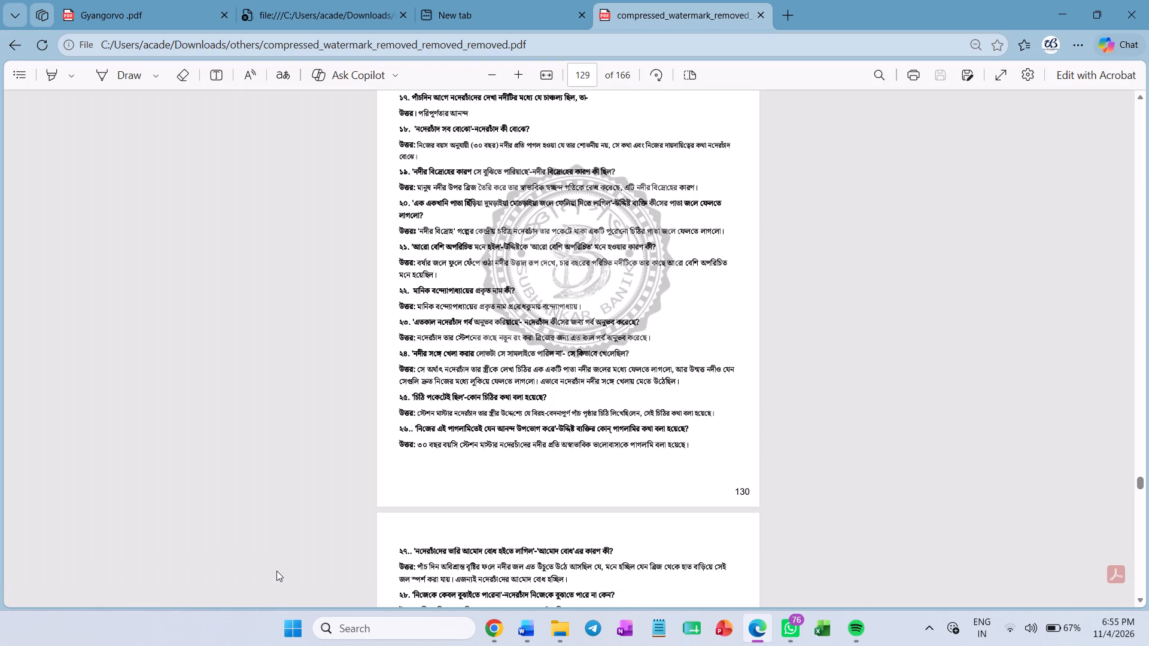
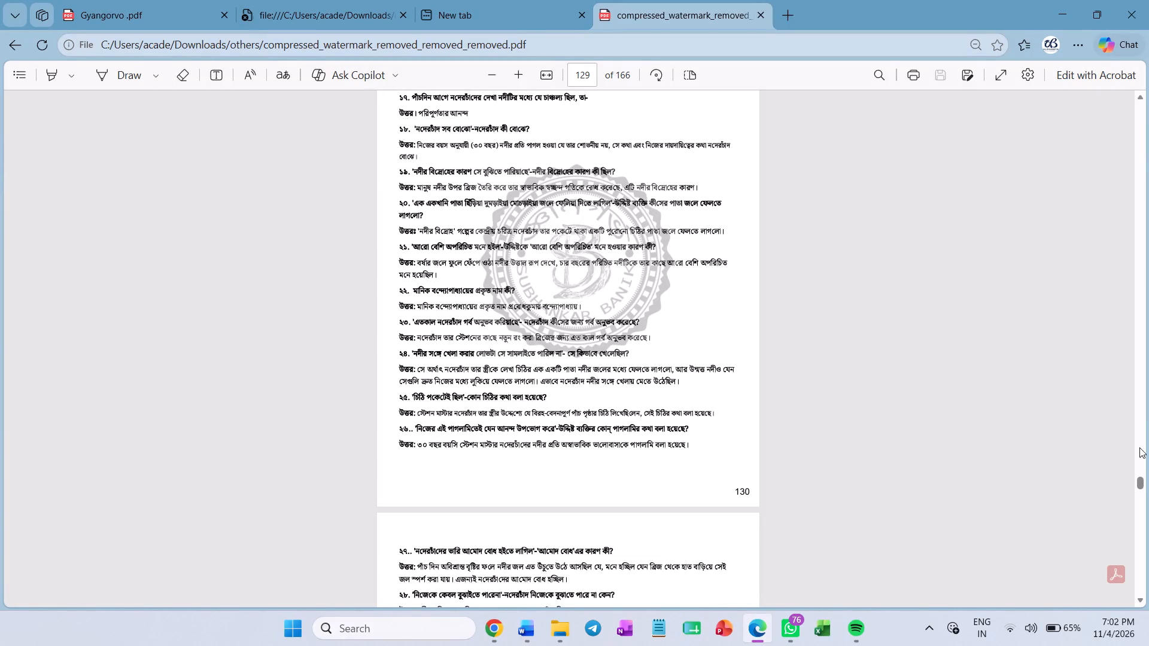
Examine the end of the PDF, from the last page, 166, back to page 158.
drag(1136, 477, 1148, 645)
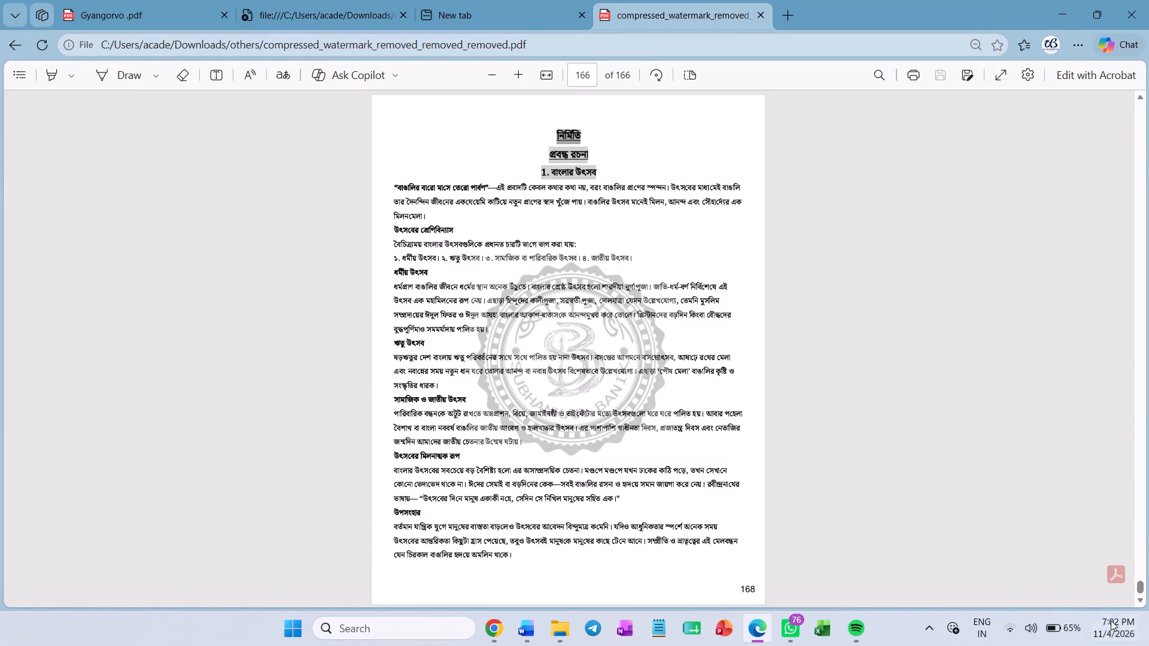
scroll(850, 450, down, 2)
scroll(774, 304, up, 19)
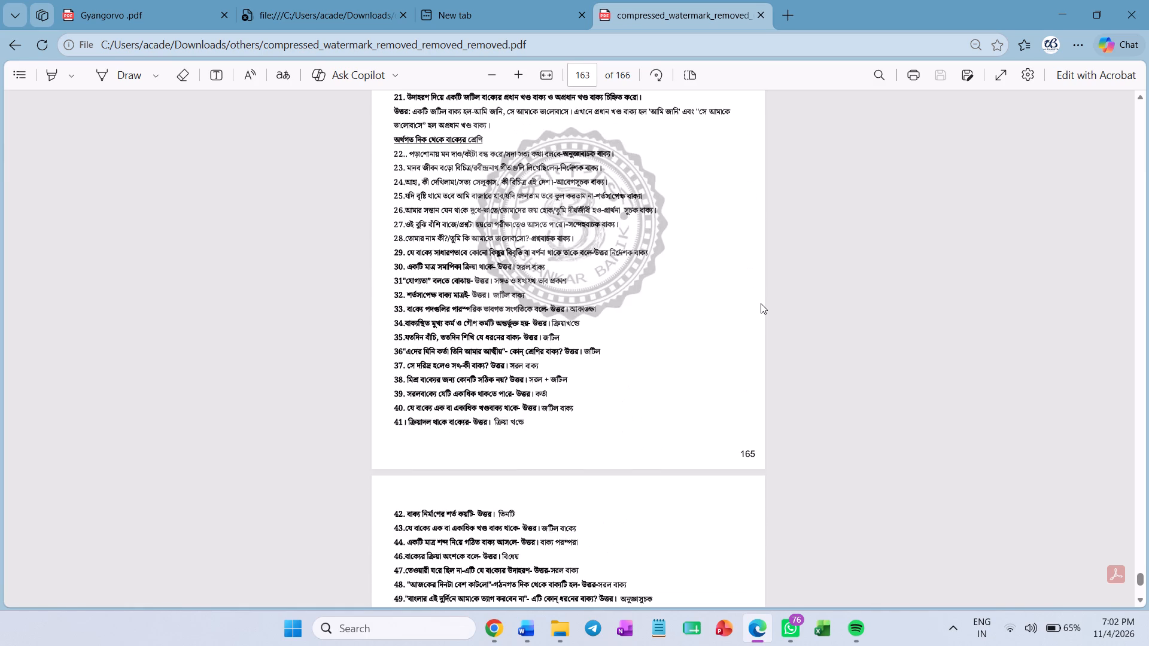
scroll(761, 303, up, 19)
scroll(755, 306, up, 10)
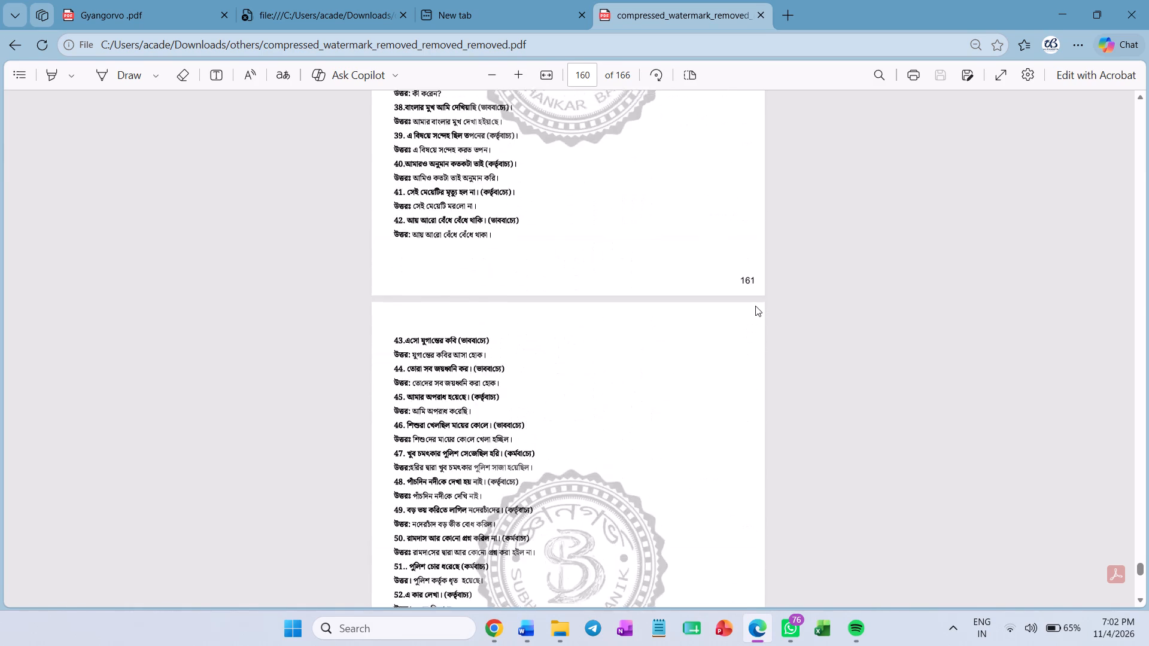
scroll(755, 306, up, 3)
scroll(574, 245, up, 1)
Go to page 132 of the PDF and check the pages back to page 129.
click(590, 78)
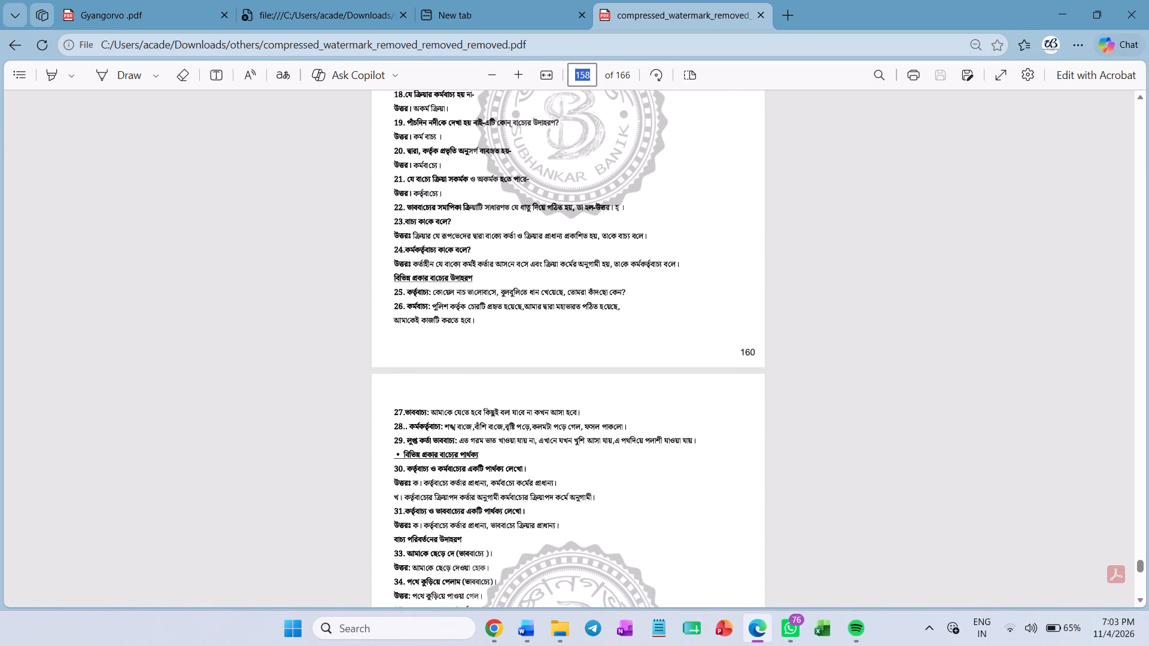
text(13)
key(Return)
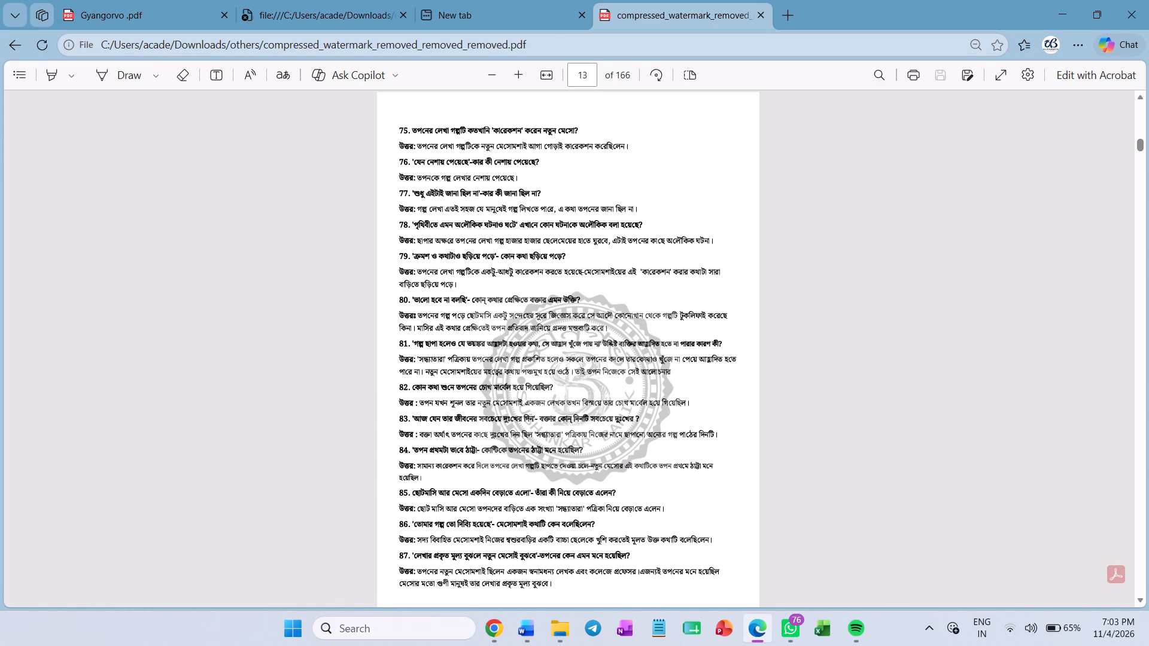
click(577, 75)
text(132)
key(Return)
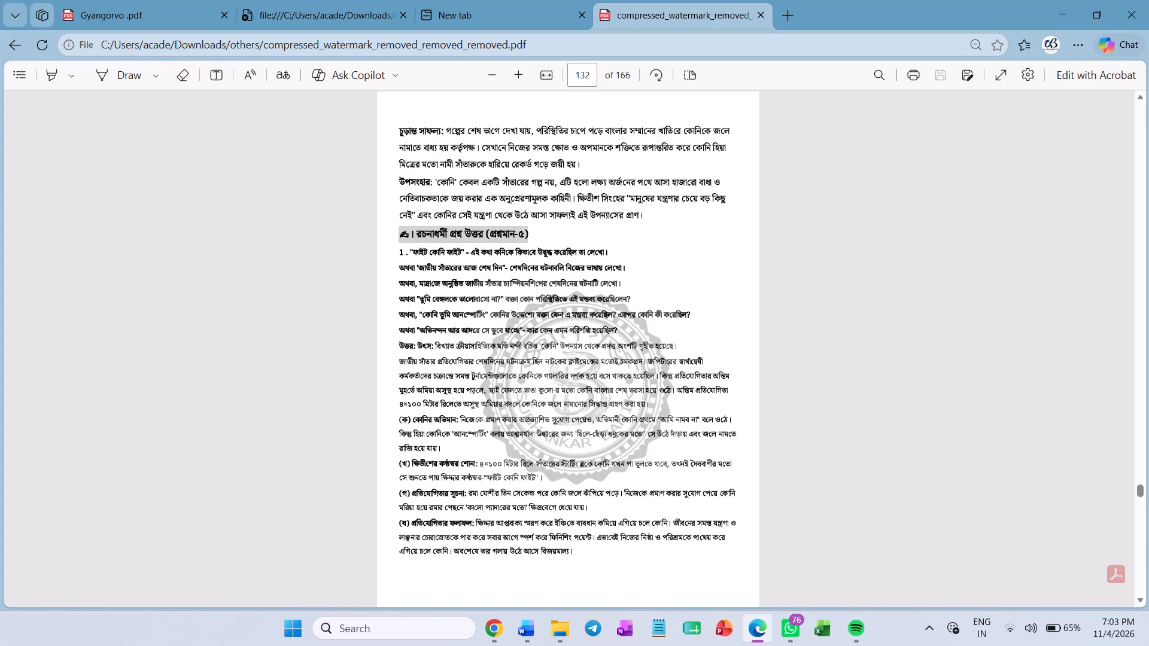
scroll(505, 151, up, 17)
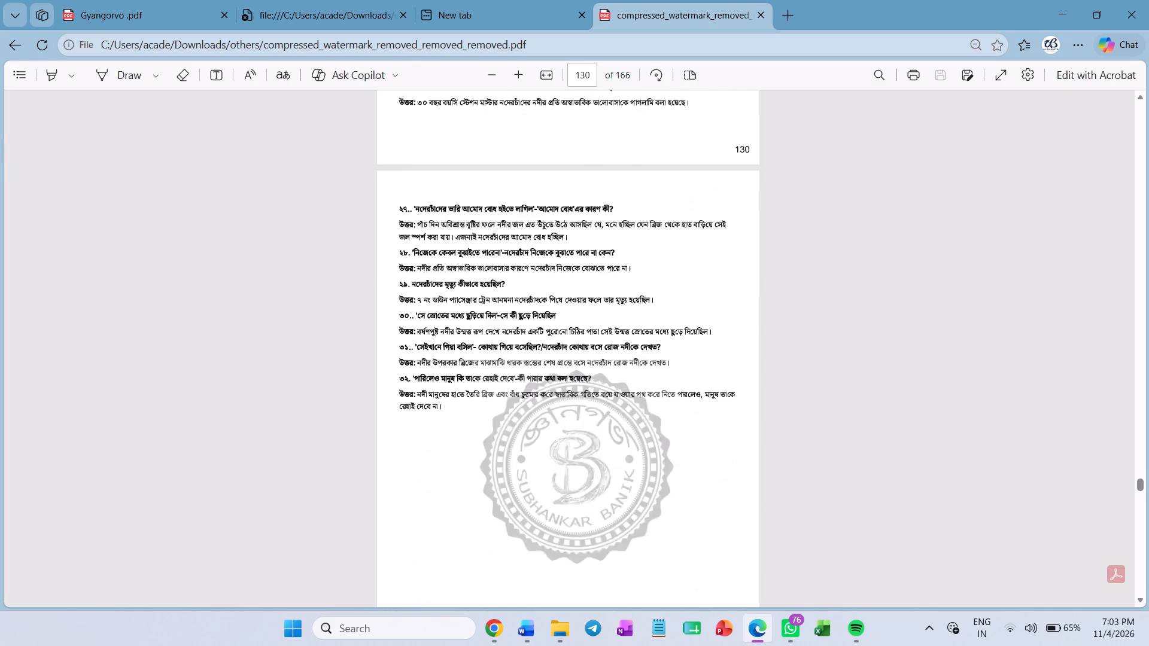
scroll(468, 151, up, 2)
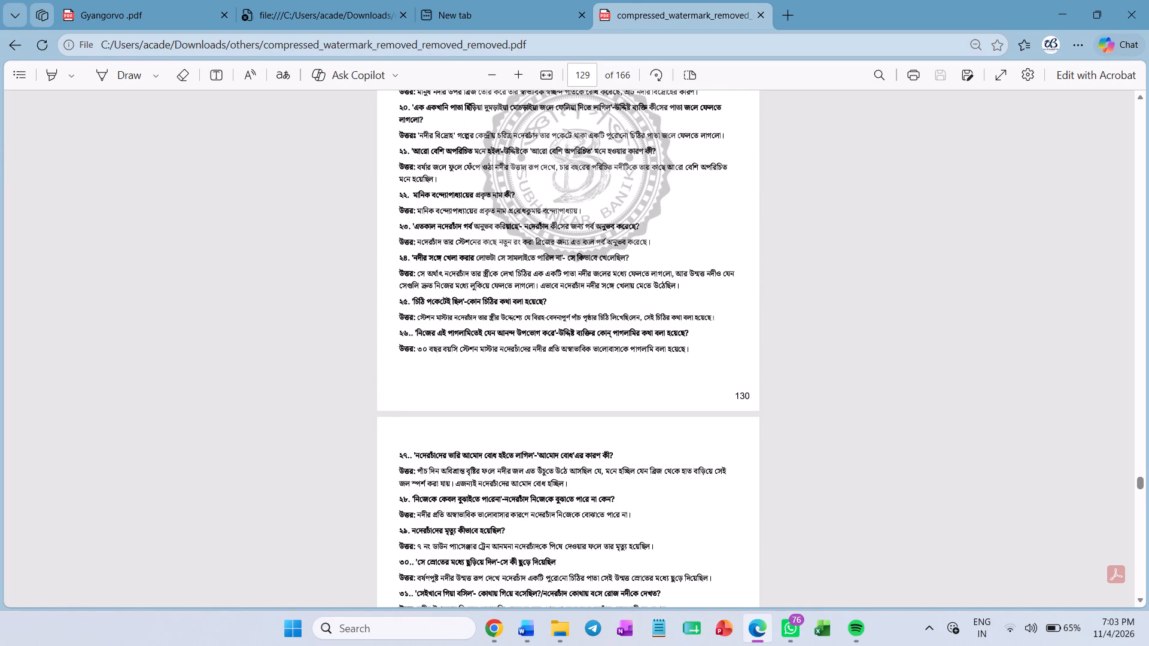
Switch to Chrome and load compressed_watermark_removed_removed_removed from the others folder into iLovePDF's page remover.
click(501, 626)
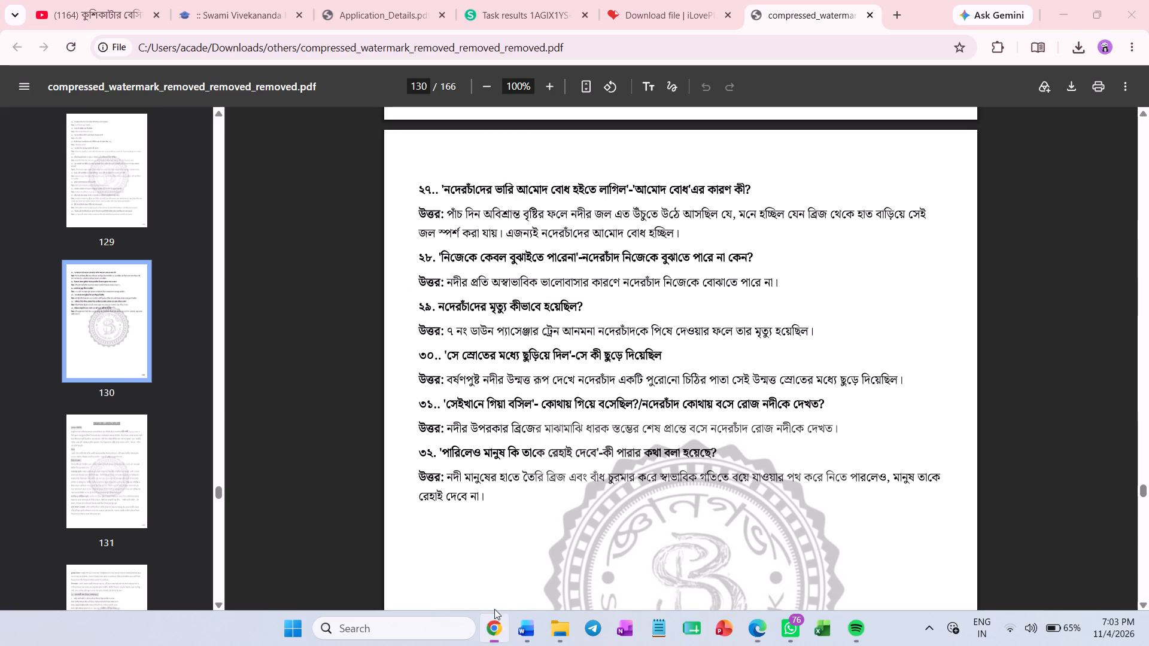
click(654, 12)
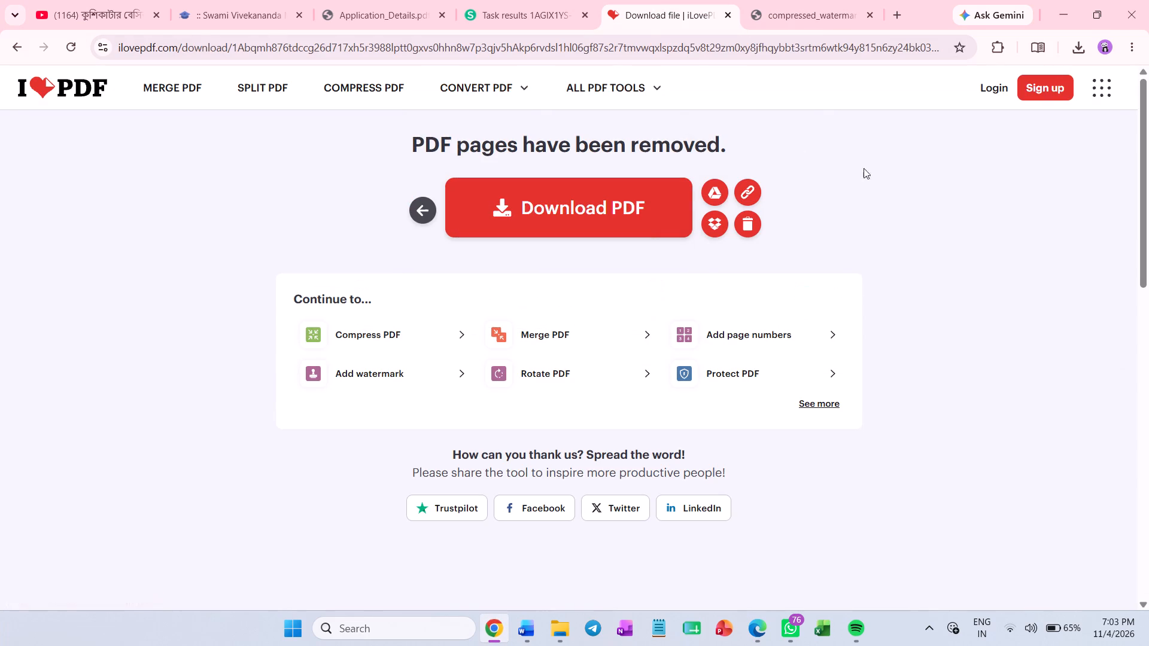
click(431, 208)
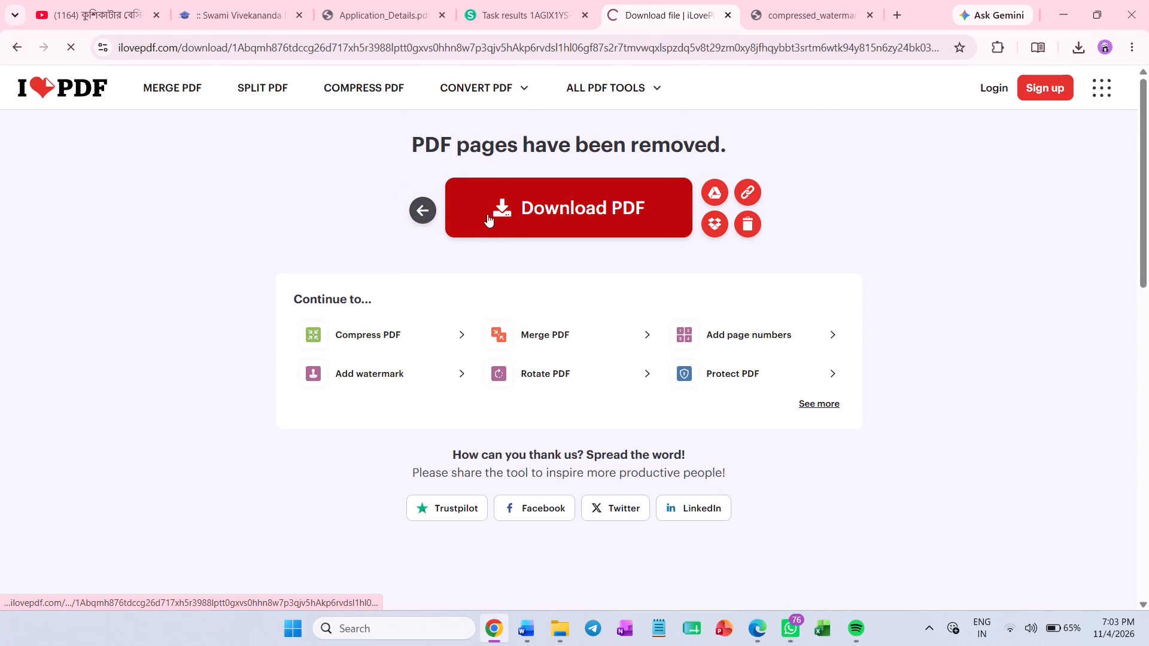
click(534, 295)
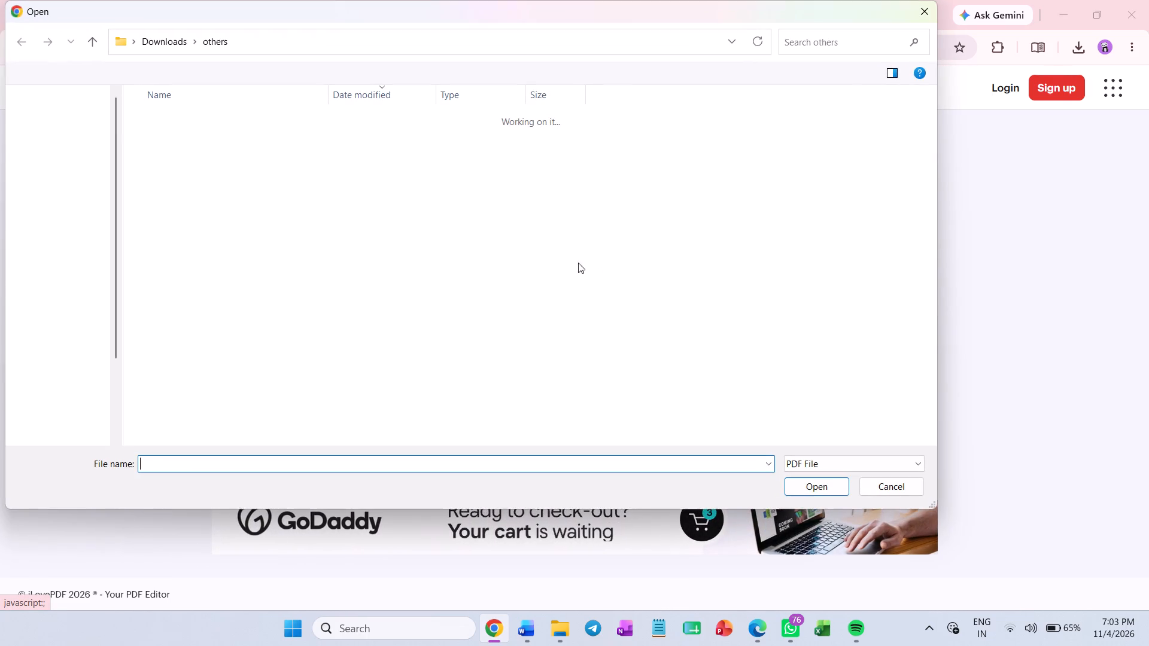
click(215, 141)
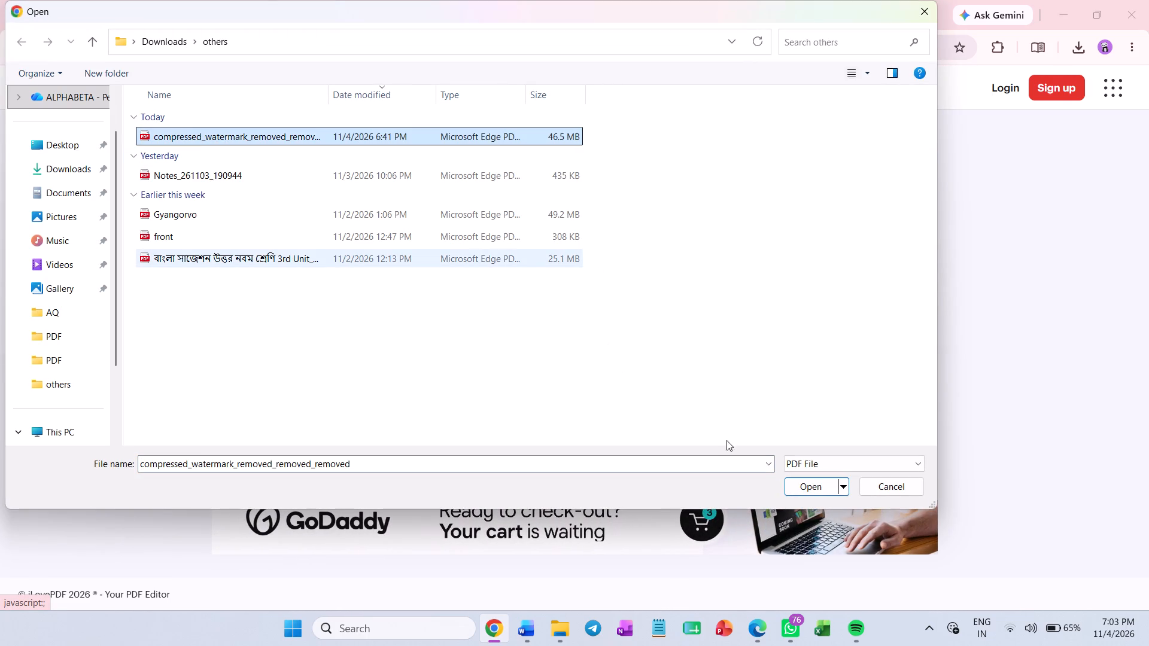
click(802, 490)
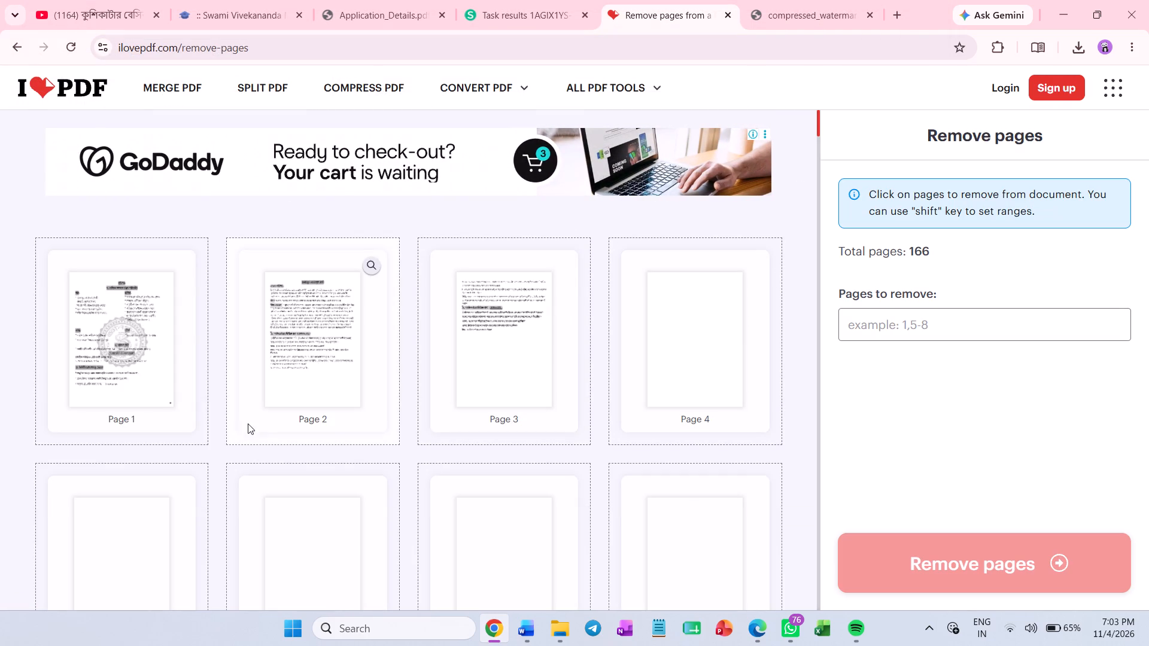
Inspect an enlarged preview of page 1 and mark that page for removal.
click(158, 391)
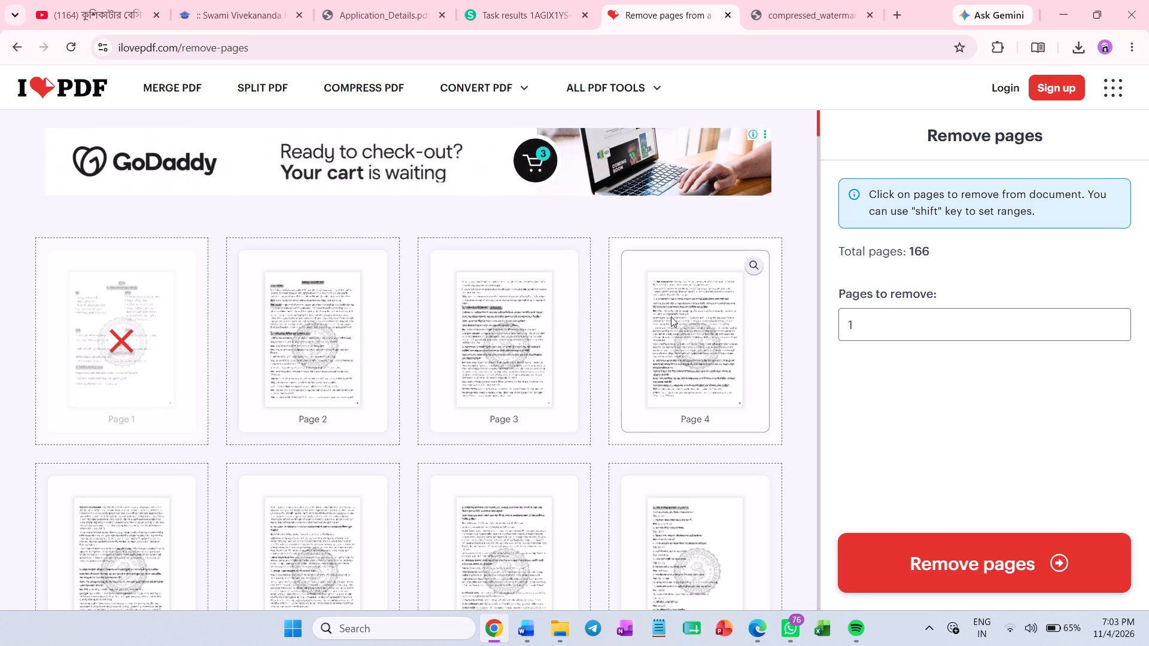
scroll(761, 344, down, 4)
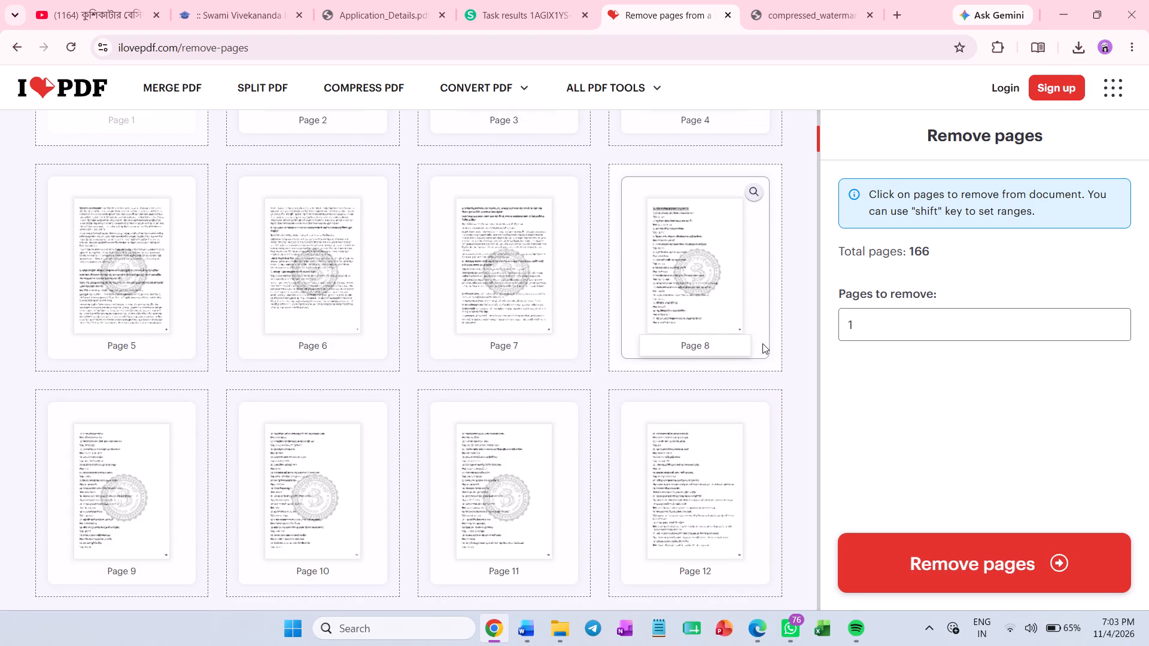
scroll(762, 347, up, 5)
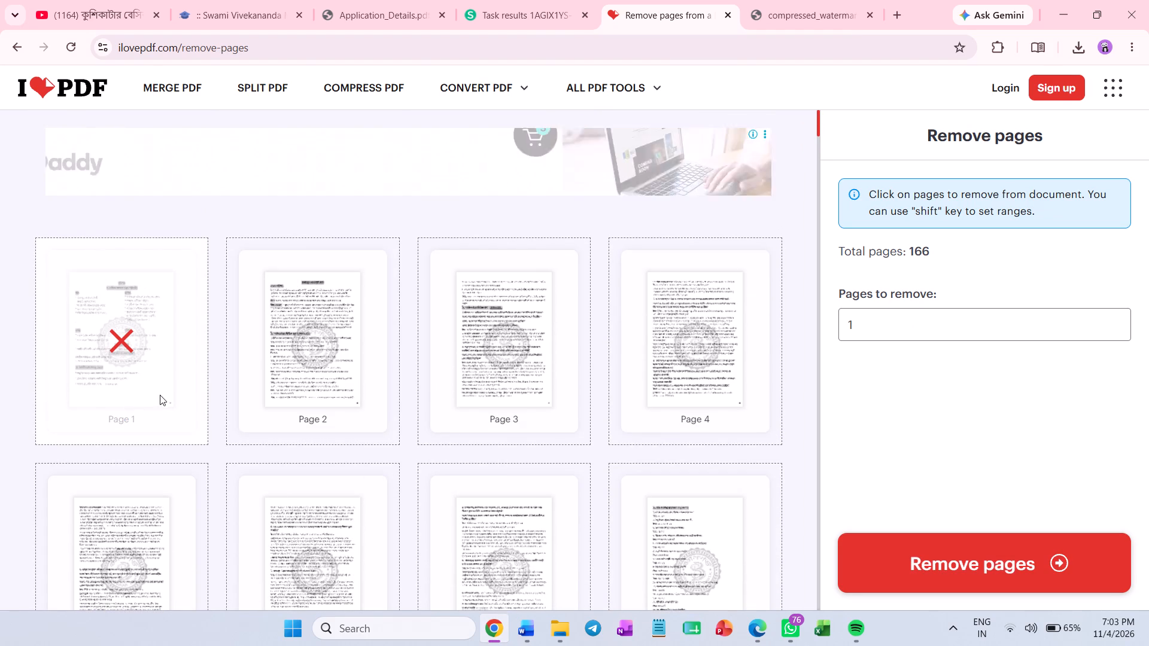
click(121, 365)
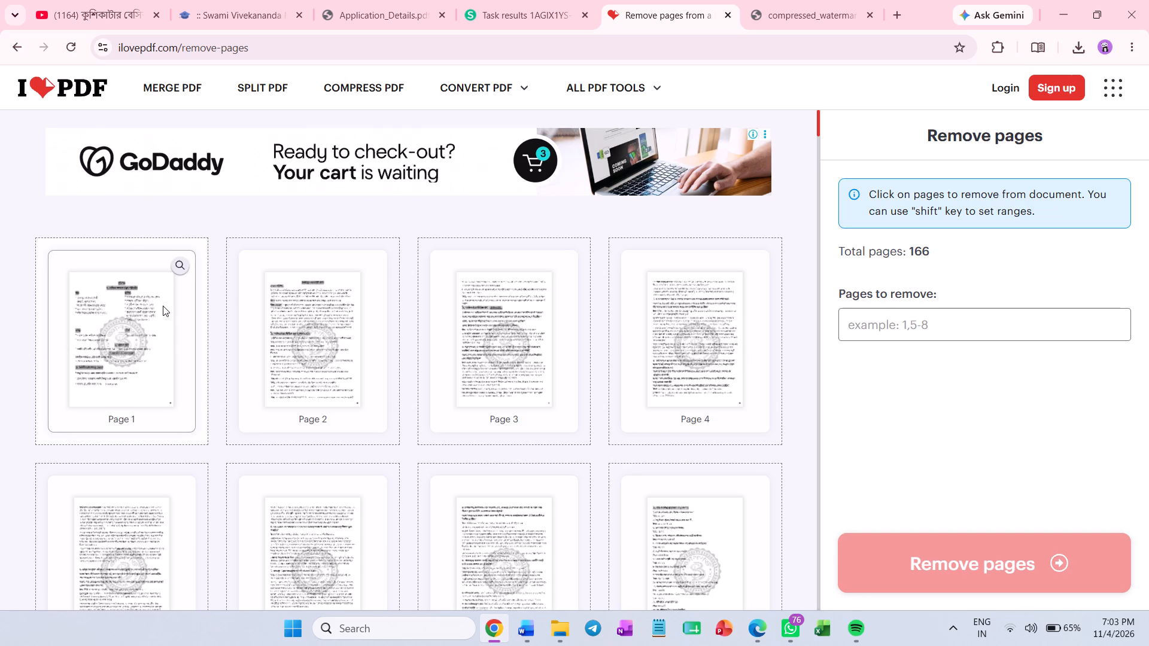
click(183, 272)
click(183, 272)
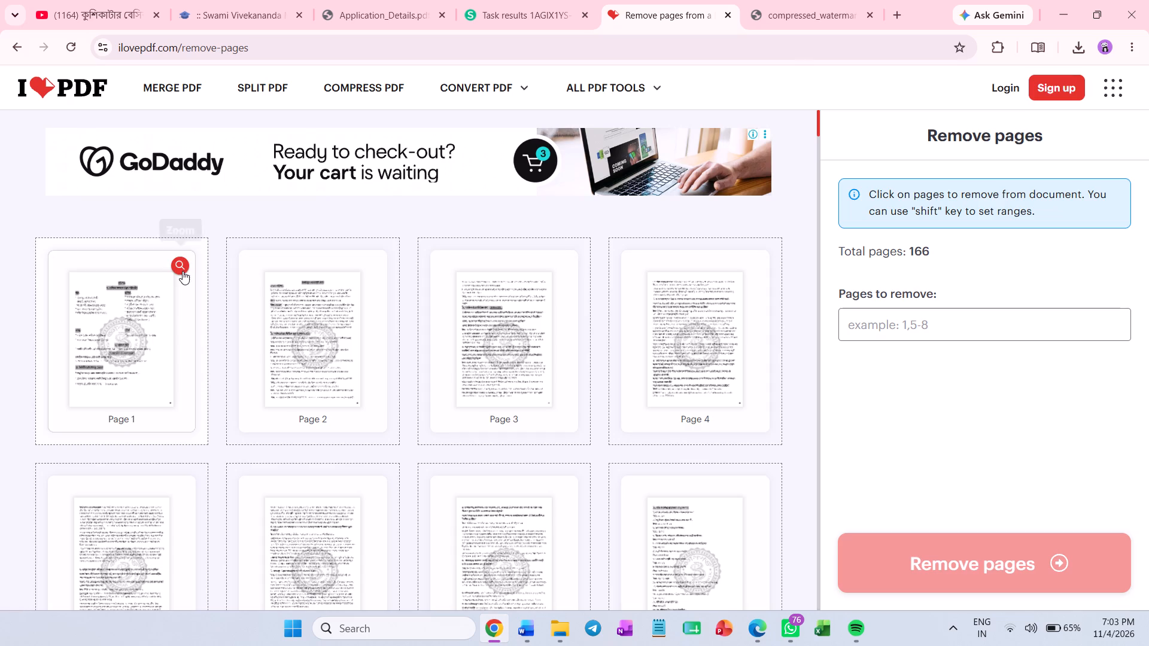
click(183, 271)
click(140, 356)
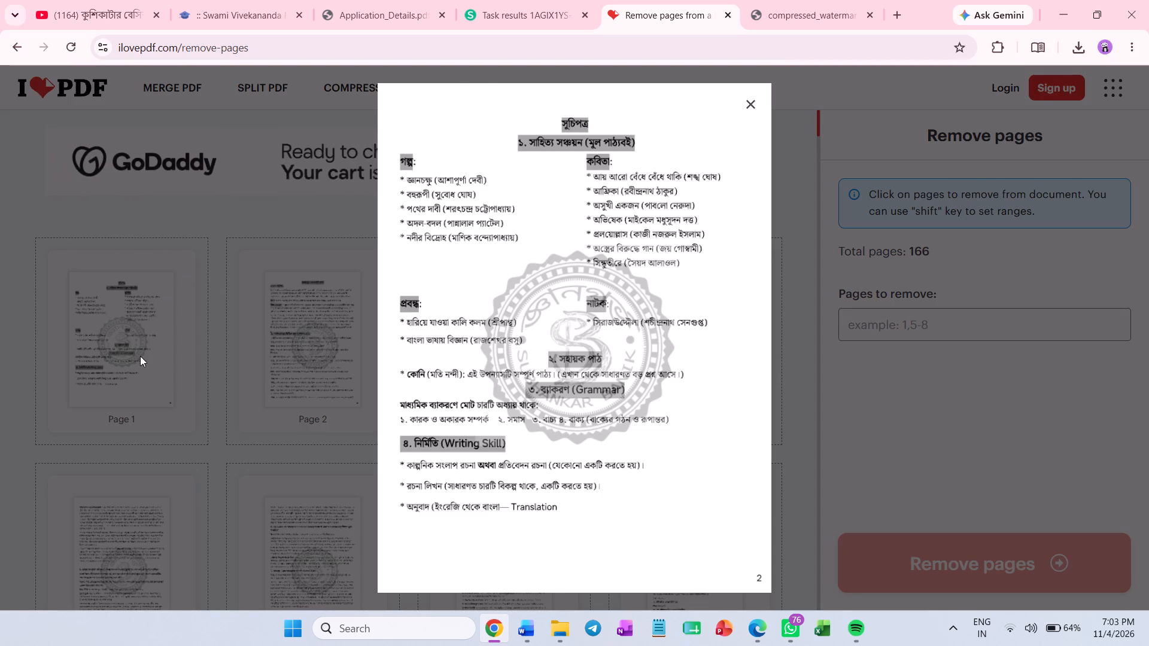
click(140, 356)
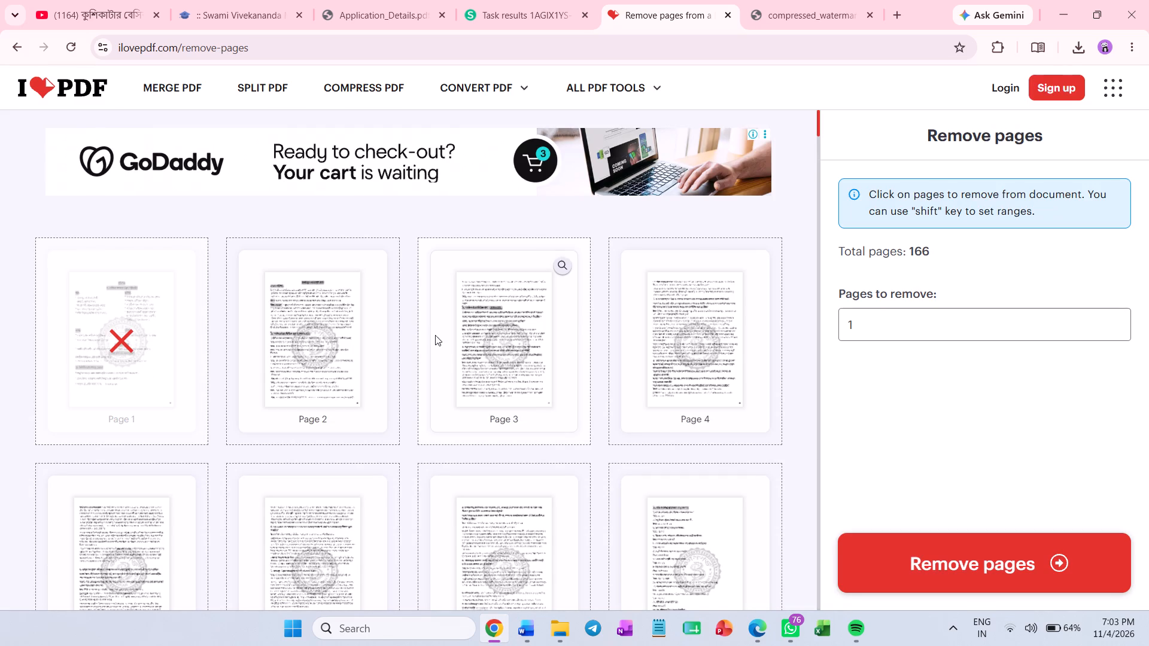
Preview page 3, also mark the last page, 166, and remove the marked pages from the PDF.
click(561, 264)
click(386, 321)
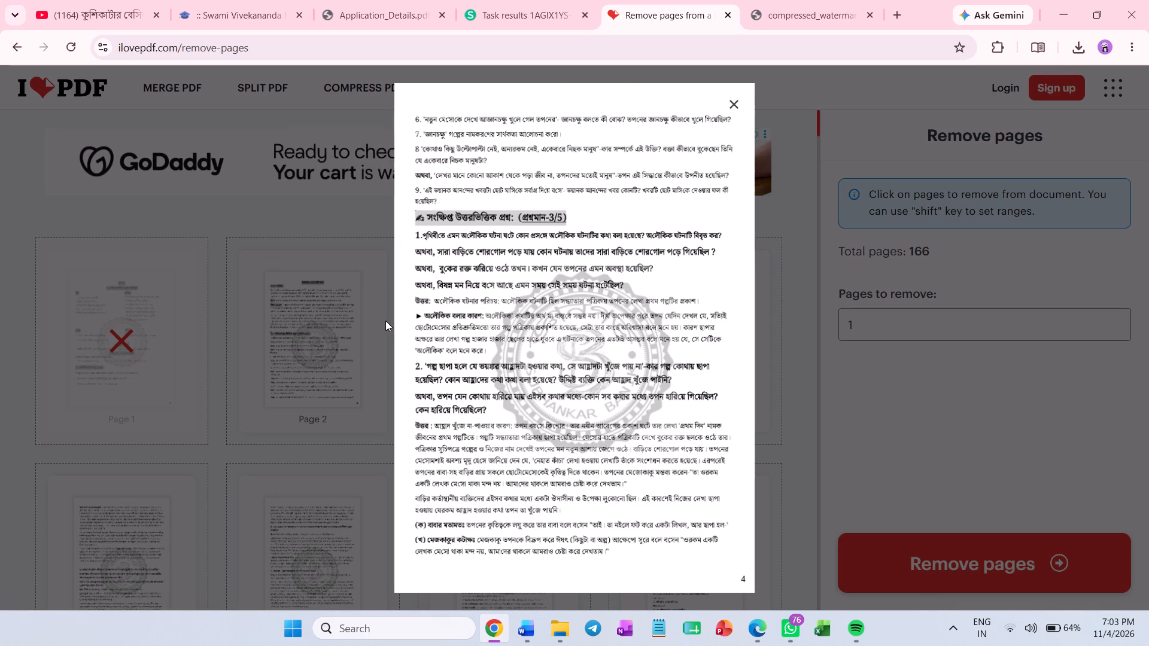
scroll(441, 316, down, 3)
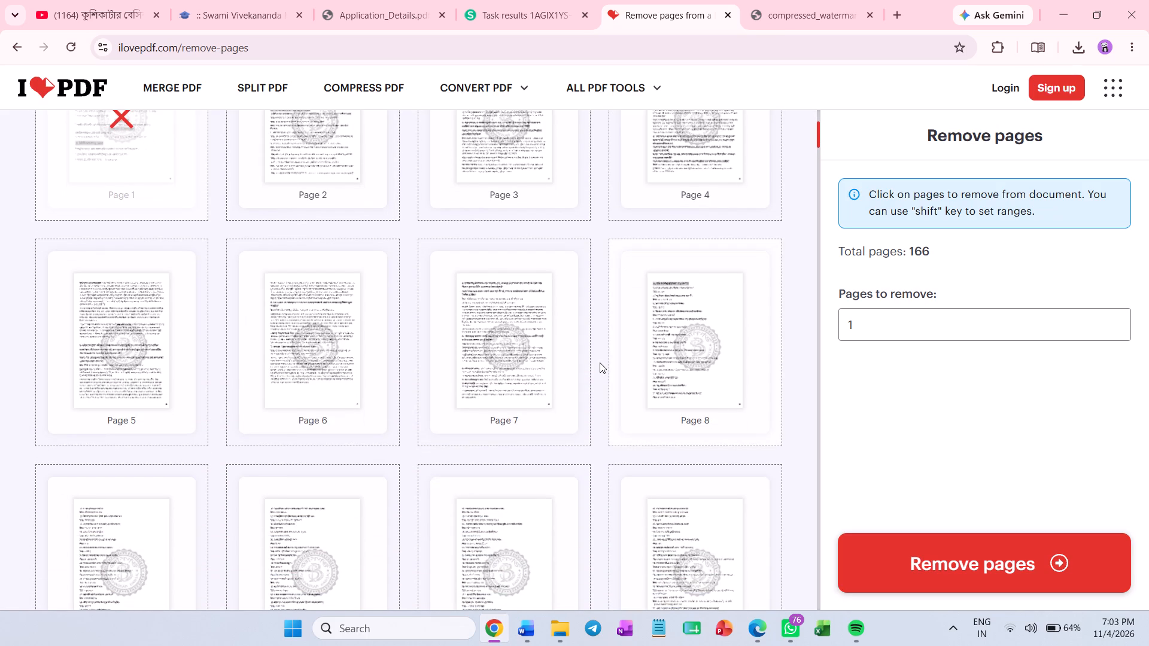
scroll(613, 356, down, 6)
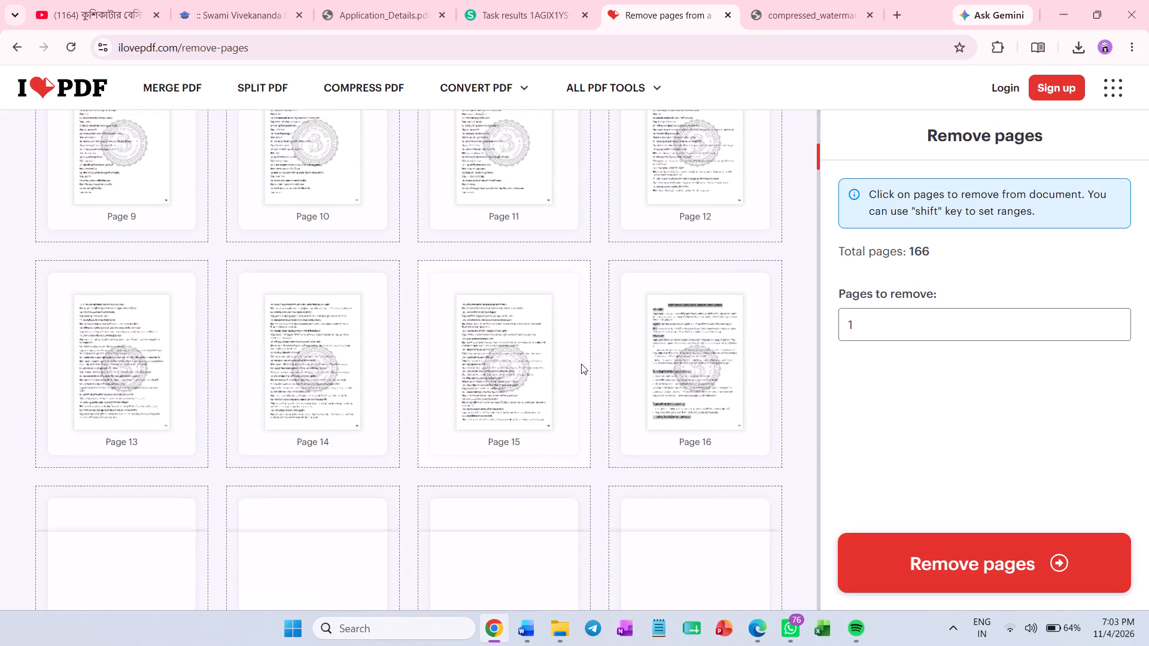
scroll(634, 373, down, 3)
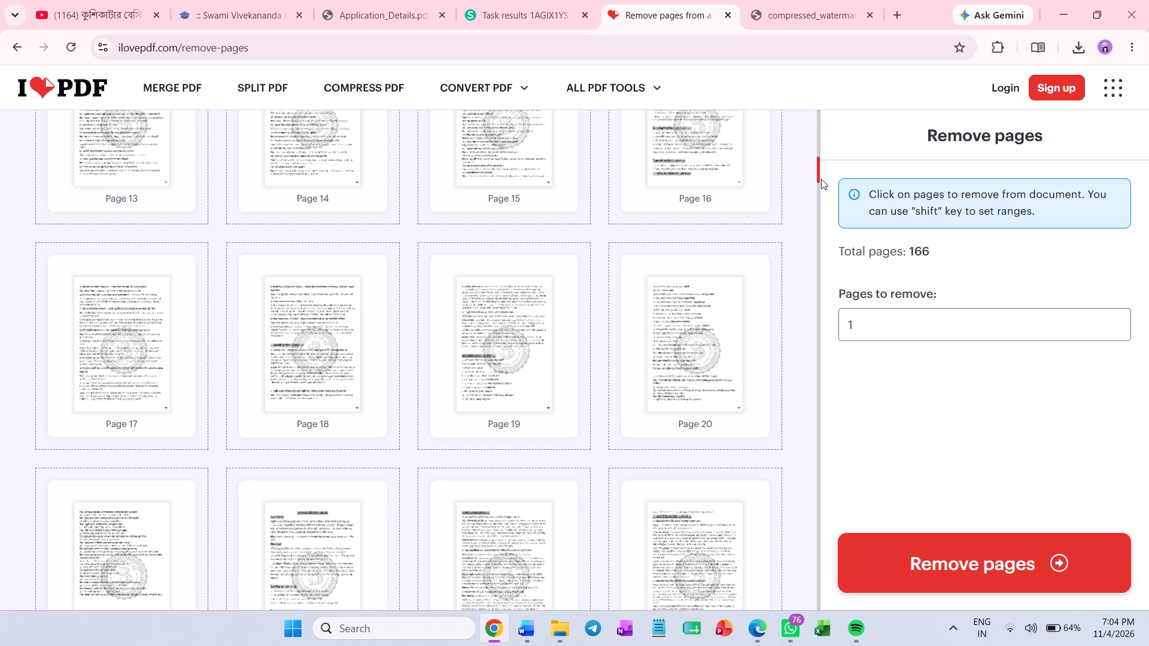
drag(819, 179, 800, 645)
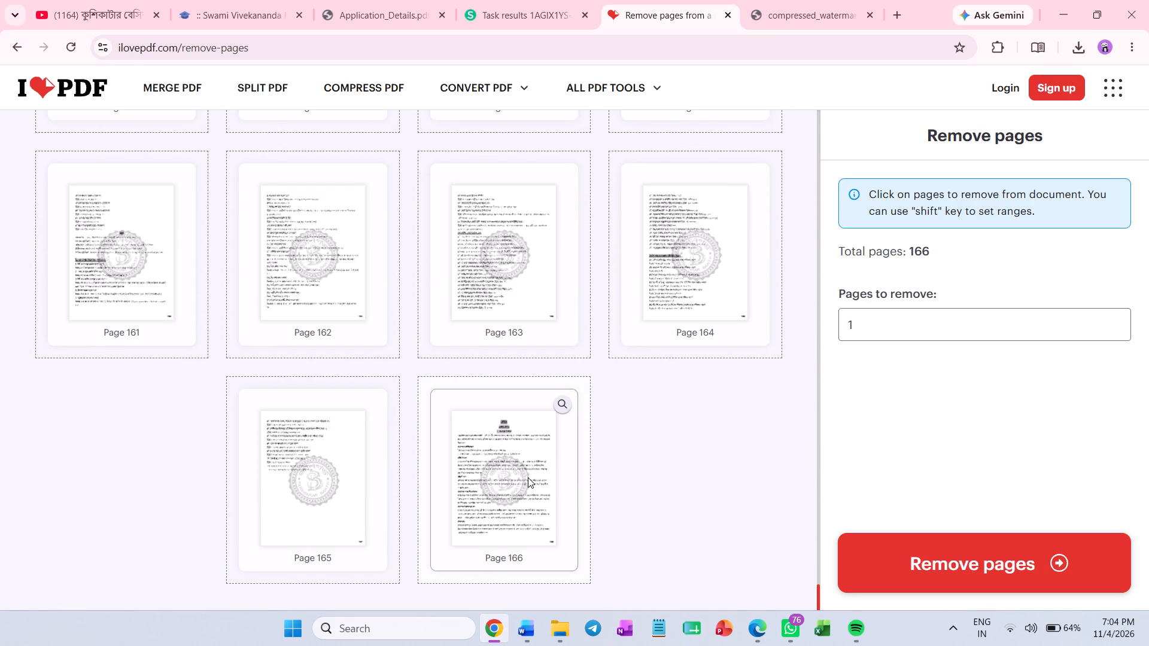
click(534, 428)
click(899, 574)
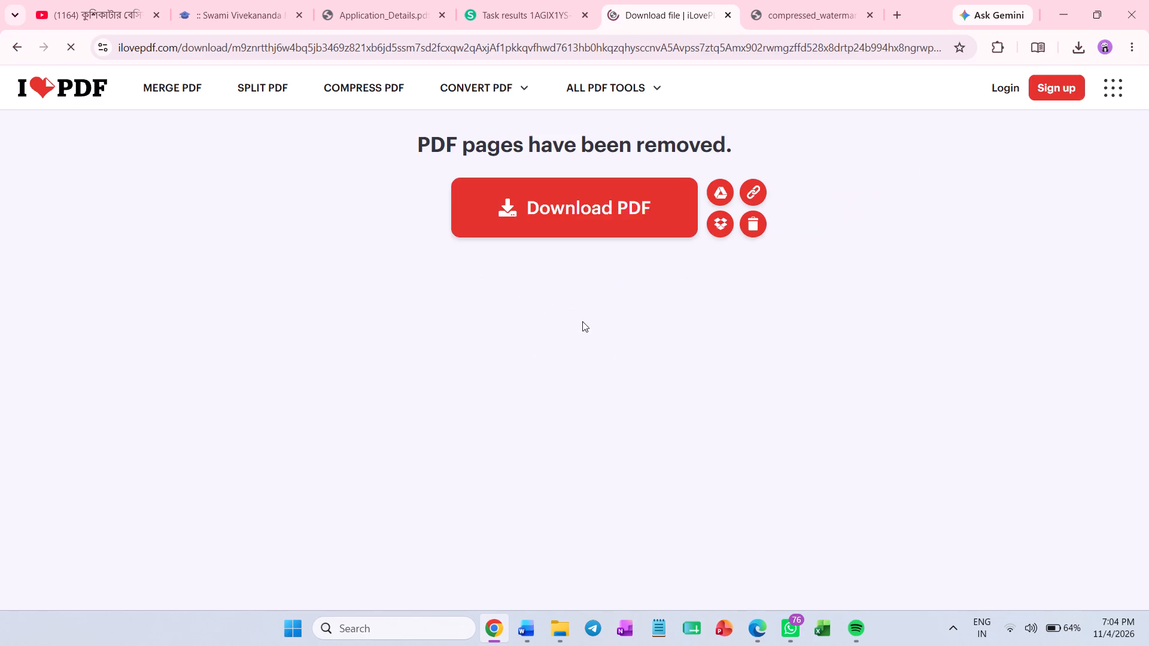
Download the PDF with the pages removed.
click(560, 230)
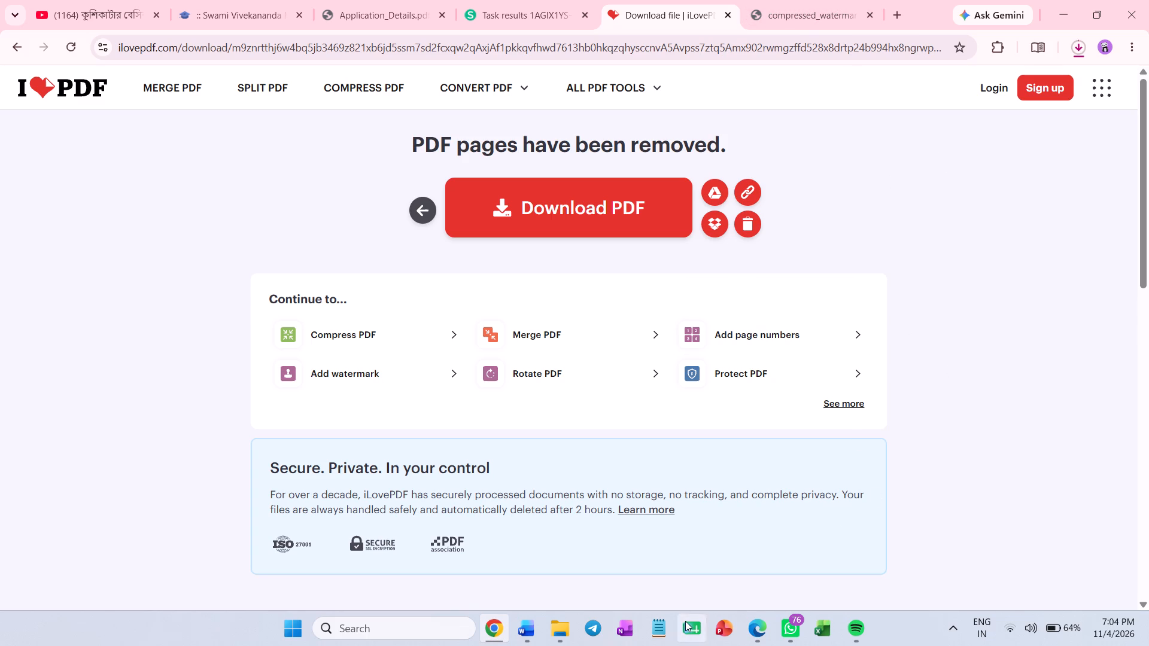
Switch to Edge and set the print job for compressed_watermark_removed_removed_removed.pdf to odd pages only.
click(752, 628)
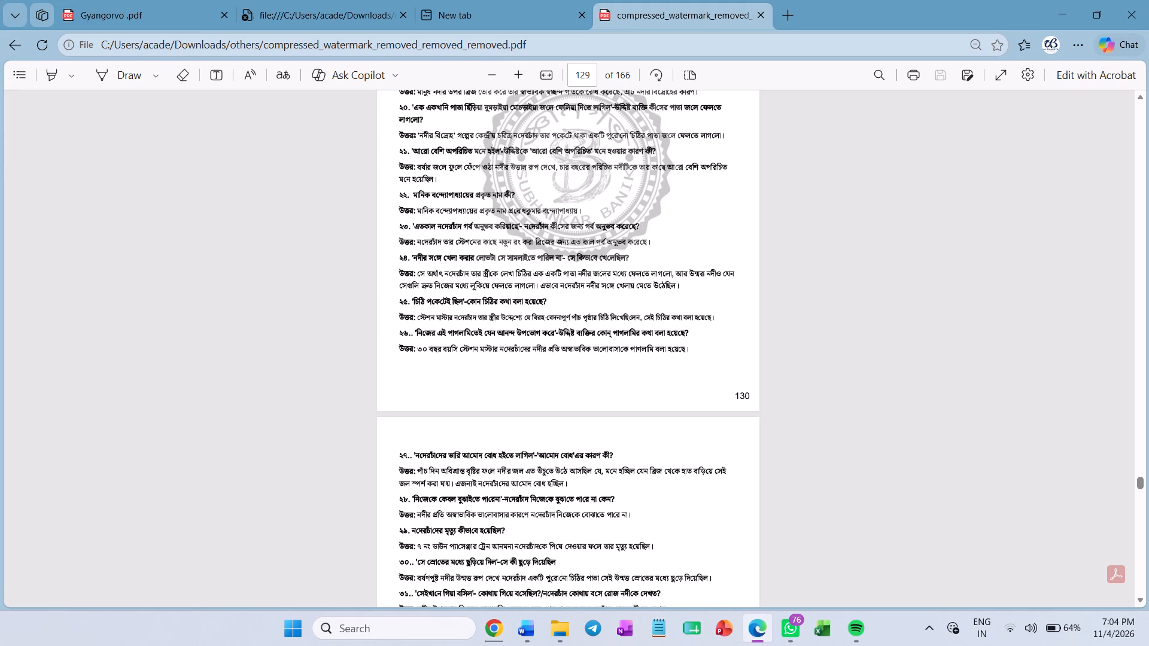
key(ctrl+p)
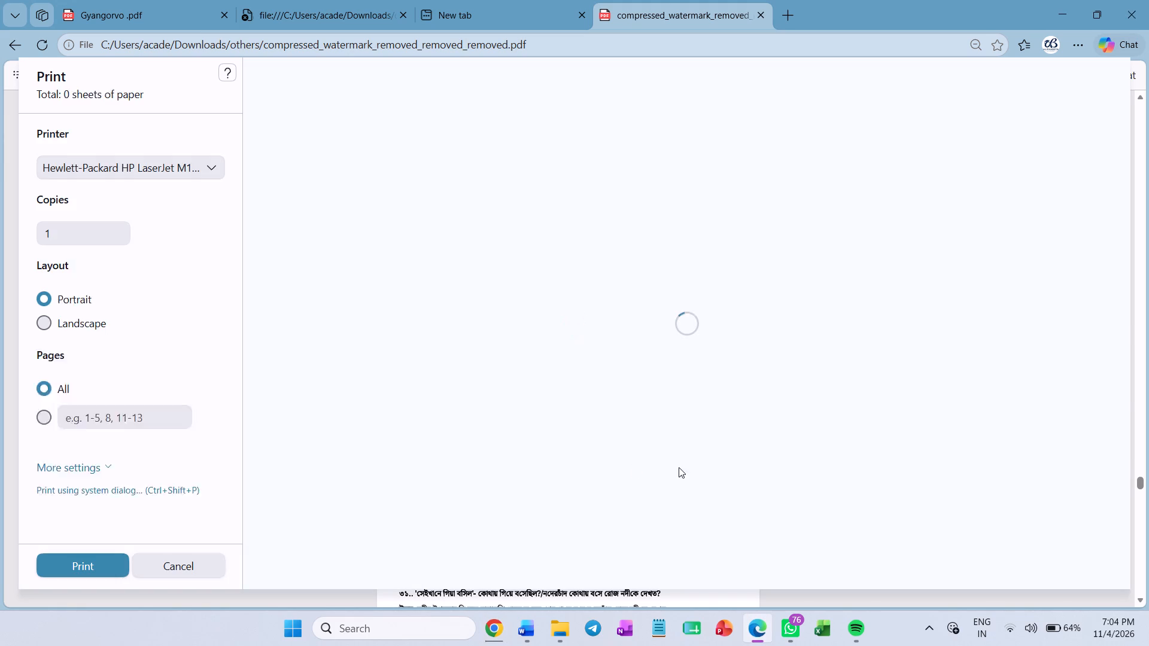
click(44, 324)
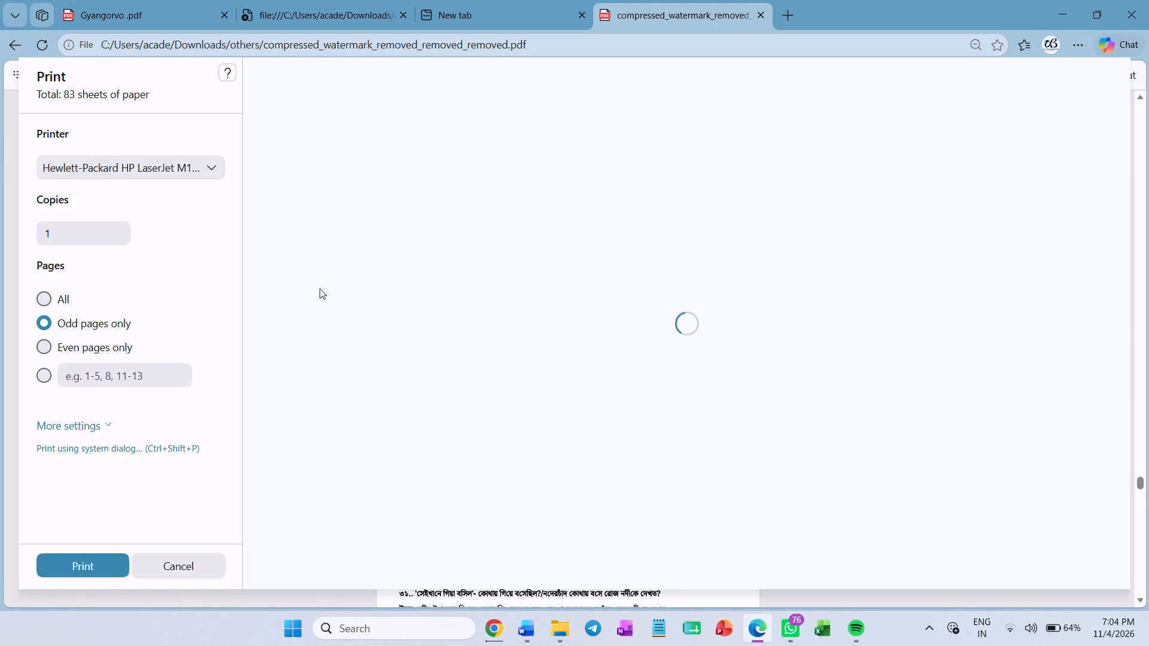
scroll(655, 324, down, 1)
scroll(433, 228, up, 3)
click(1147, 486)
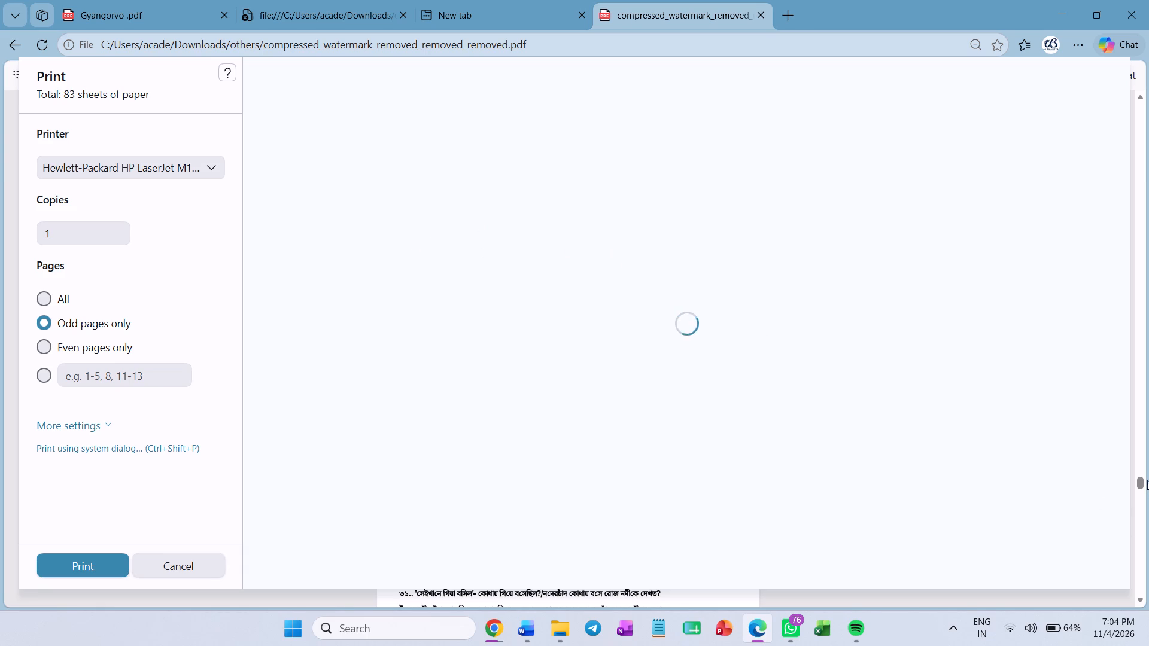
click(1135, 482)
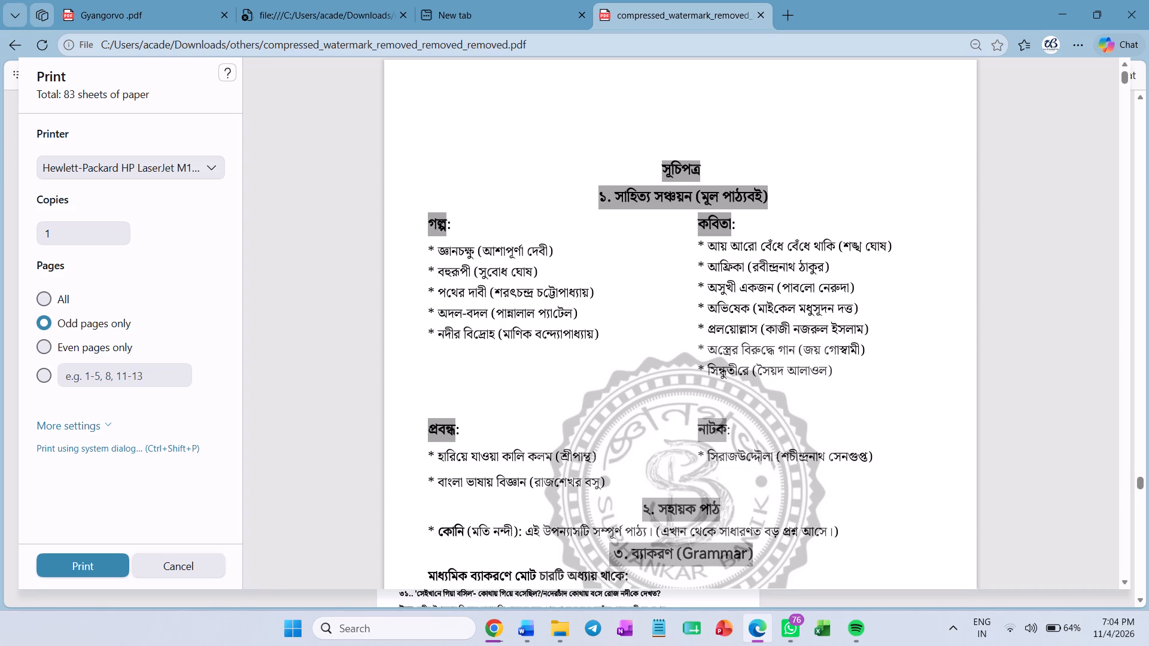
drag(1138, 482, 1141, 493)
Examine the first and last sheets of the odd-pages print preview, including the printed page number on the final sheet.
drag(1129, 82, 1128, 109)
drag(1128, 109, 1130, 77)
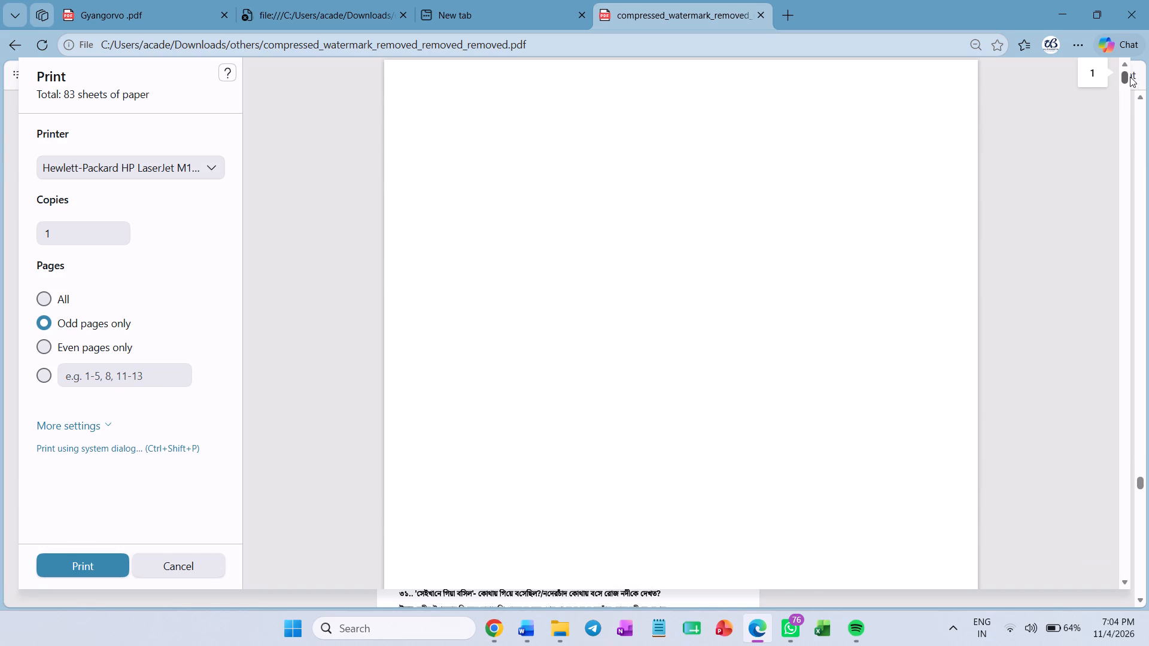
drag(1130, 77, 1130, 72)
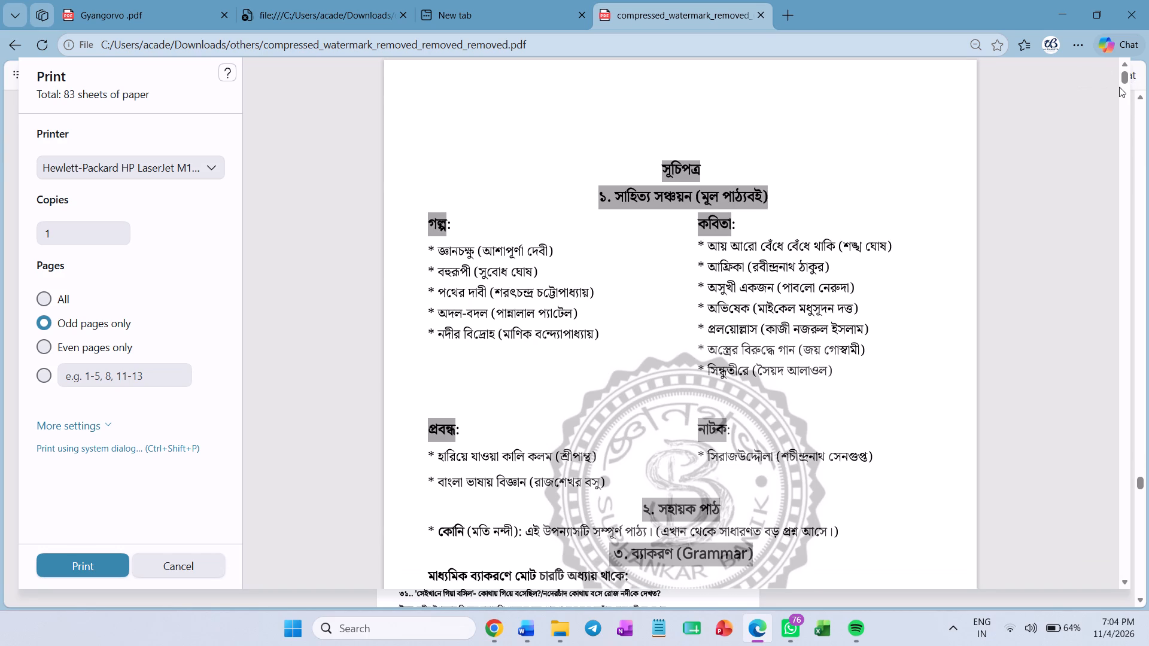
drag(1125, 83, 1121, 97)
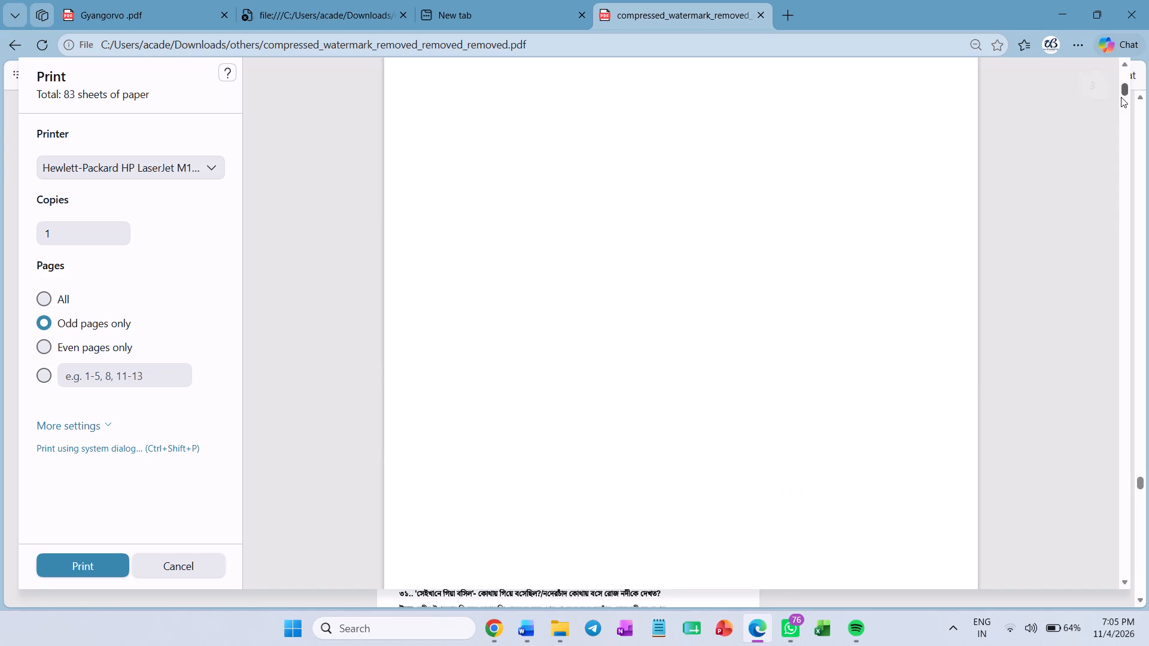
drag(1121, 97, 1084, 298)
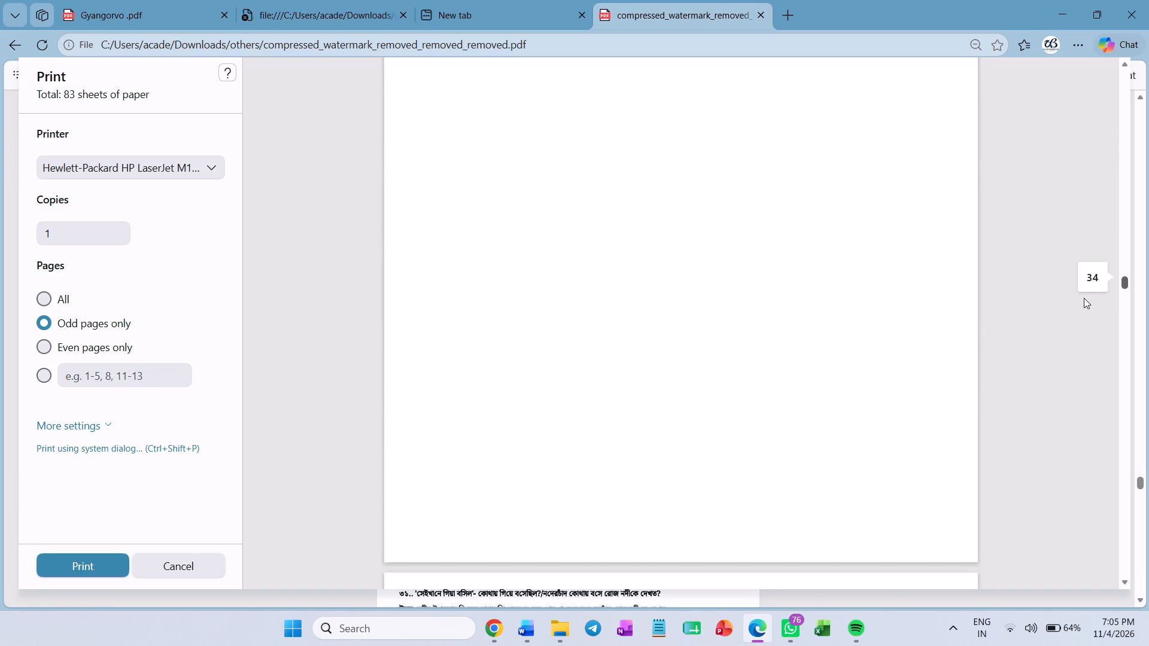
drag(1084, 298, 1075, 554)
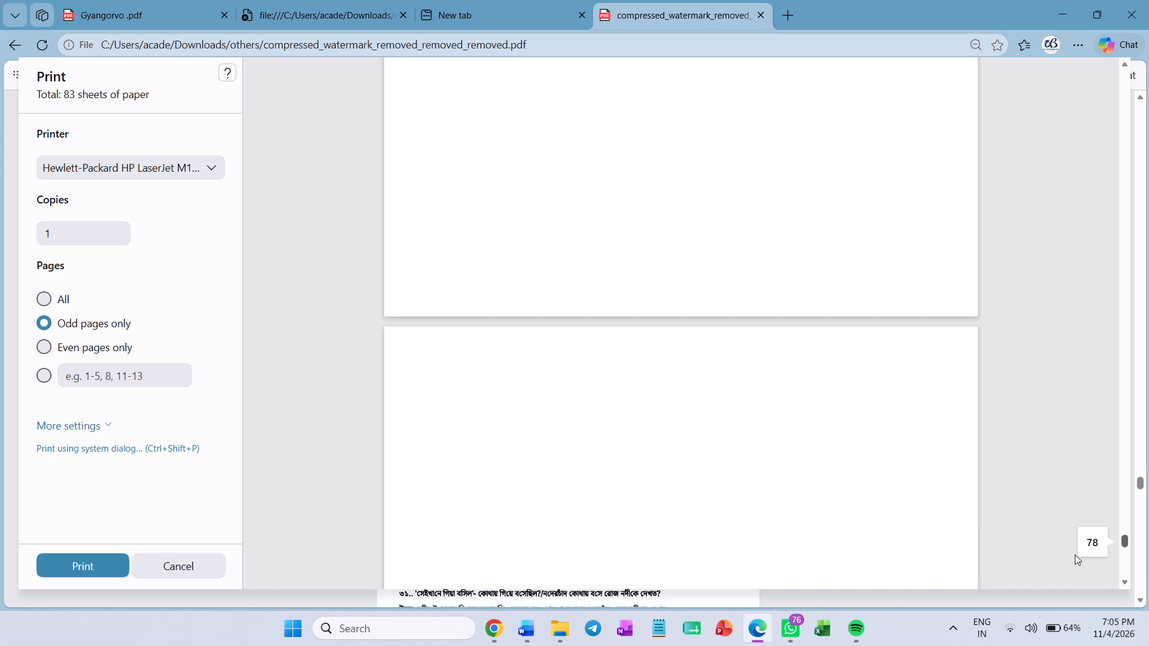
drag(1075, 554, 1087, 614)
scroll(847, 471, down, 5)
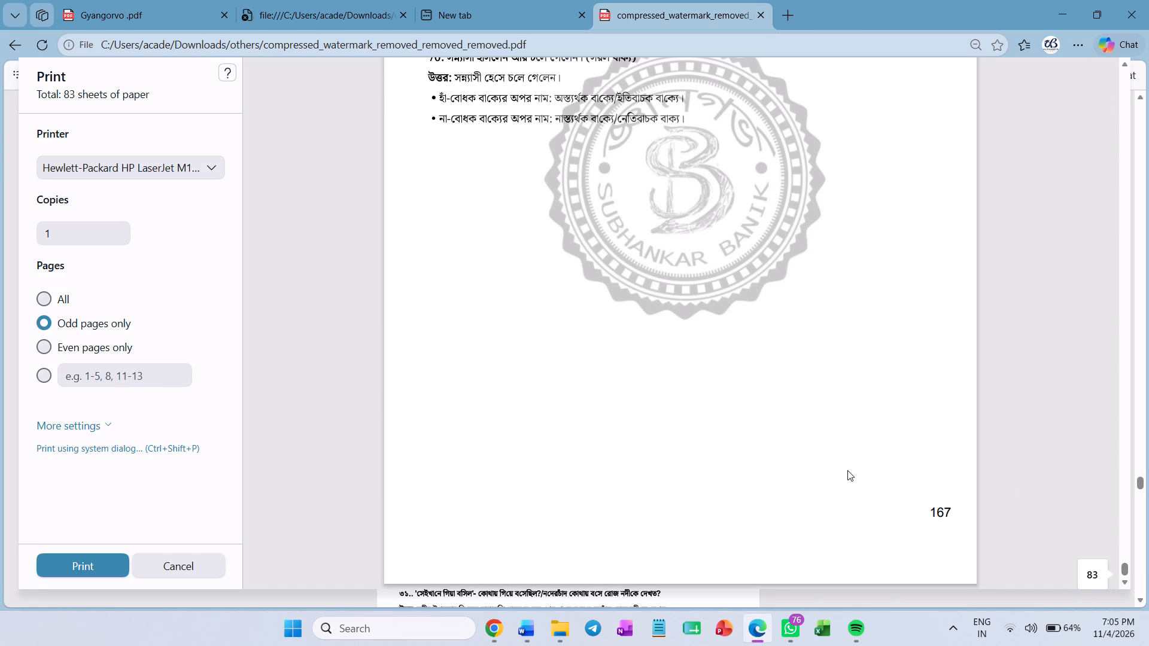
scroll(814, 434, up, 1)
scroll(814, 434, down, 4)
scroll(814, 434, up, 6)
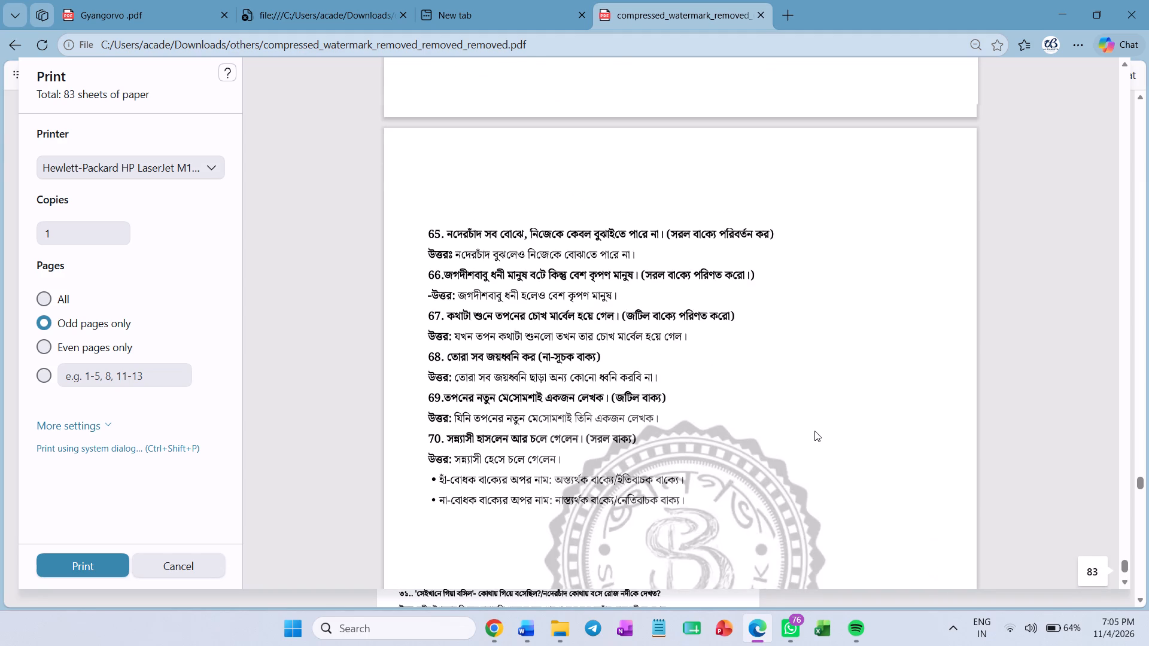
scroll(814, 431, up, 2)
scroll(814, 431, down, 10)
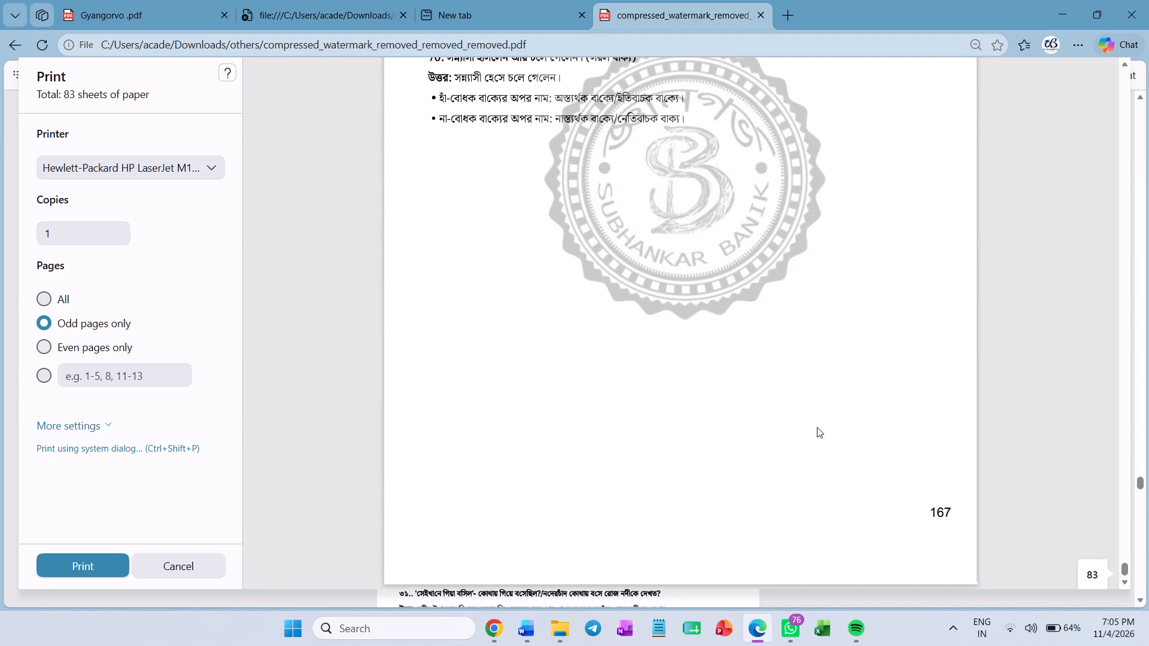
Check the printed page numbers backwards from the last sheet to about sheet 74 of the odd-pages preview.
scroll(817, 427, up, 11)
scroll(819, 420, up, 10)
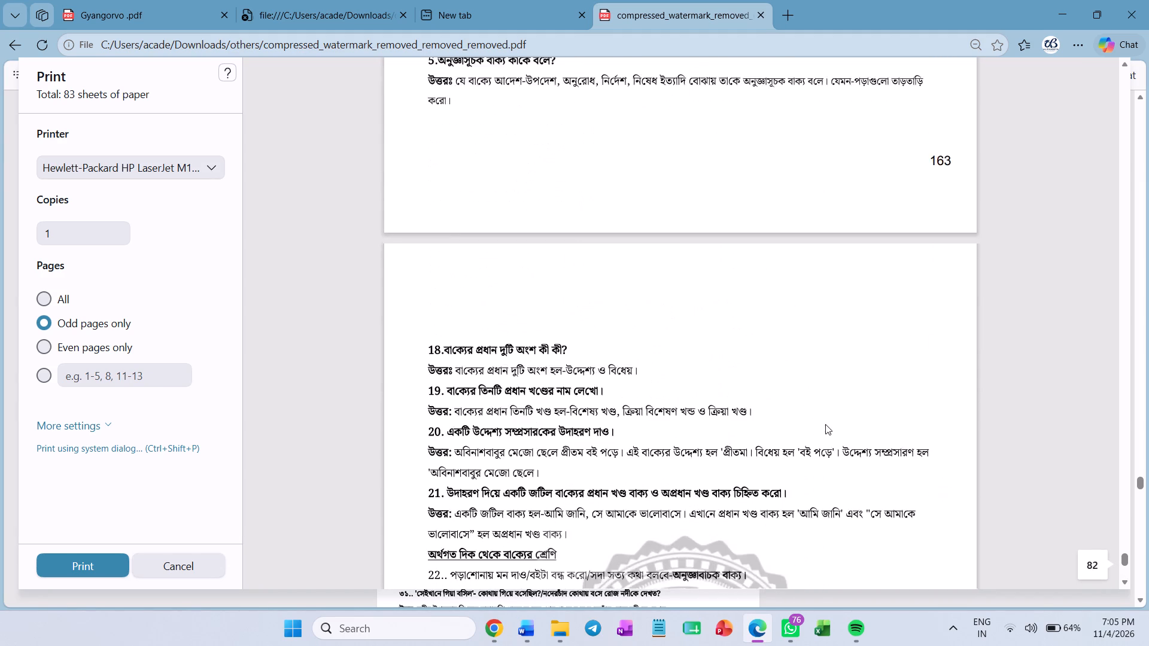
scroll(825, 424, up, 17)
scroll(857, 416, up, 4)
scroll(857, 422, down, 3)
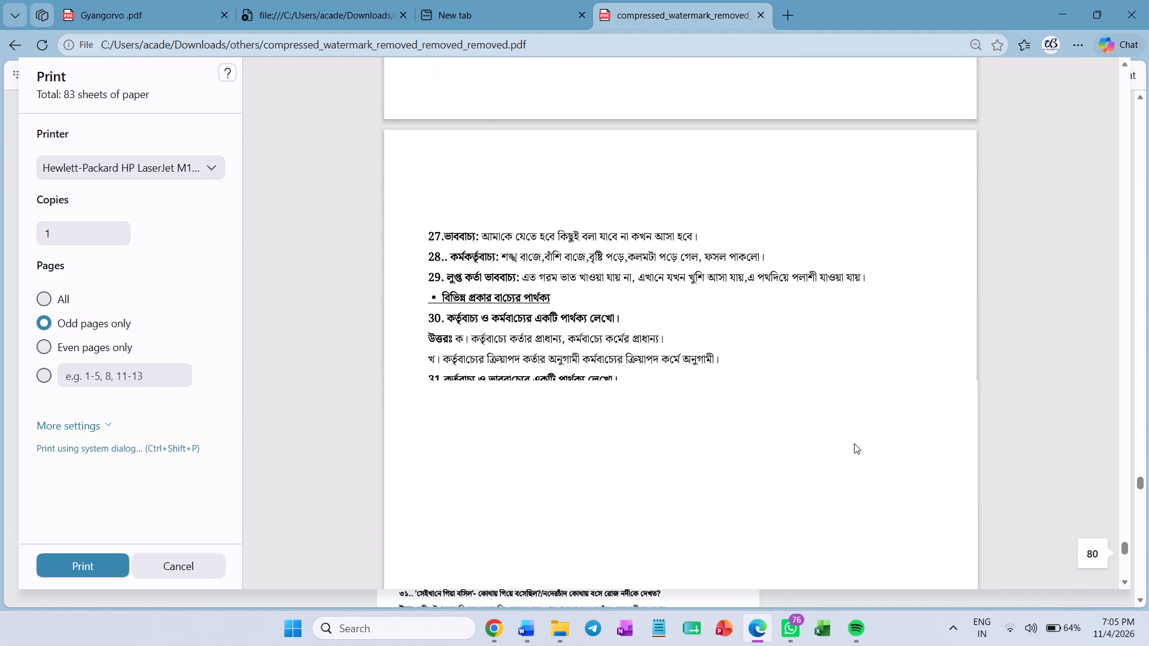
scroll(850, 437, down, 1)
scroll(850, 437, up, 14)
scroll(847, 443, up, 10)
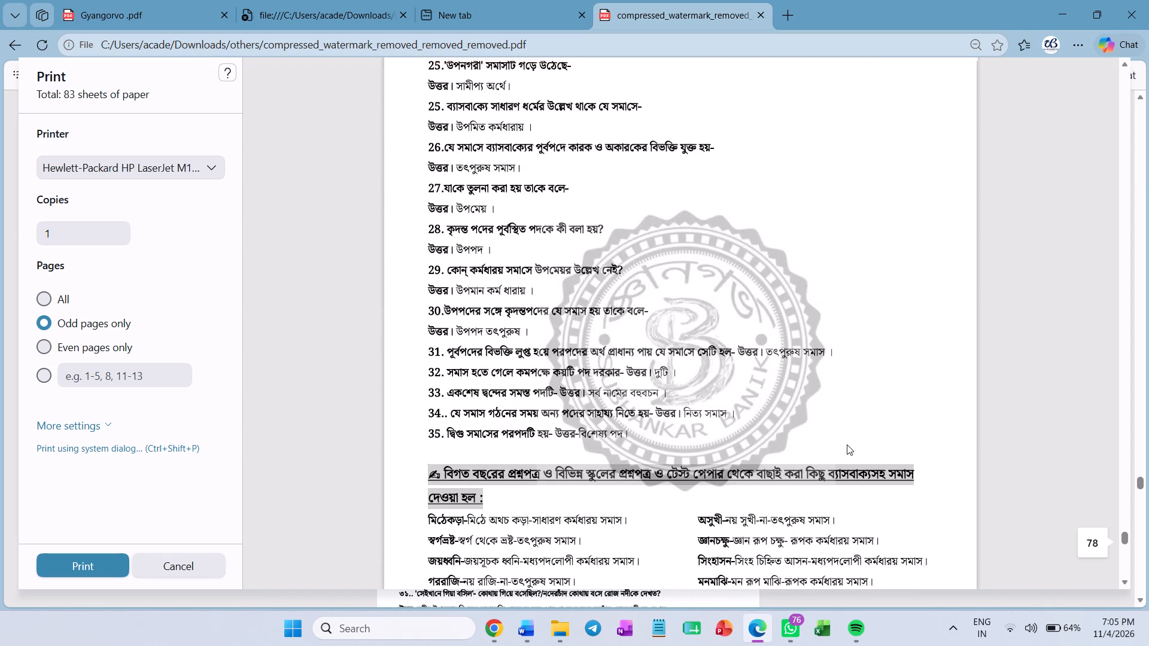
scroll(847, 444, up, 15)
scroll(839, 445, up, 7)
scroll(756, 422, up, 3)
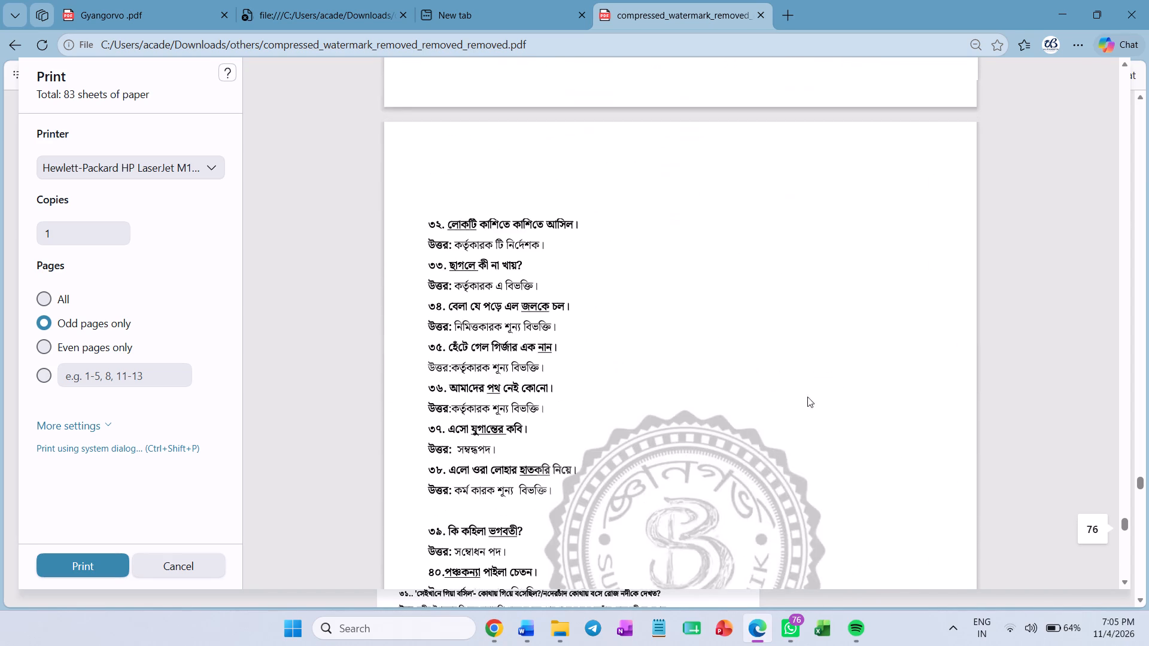
scroll(889, 364, up, 13)
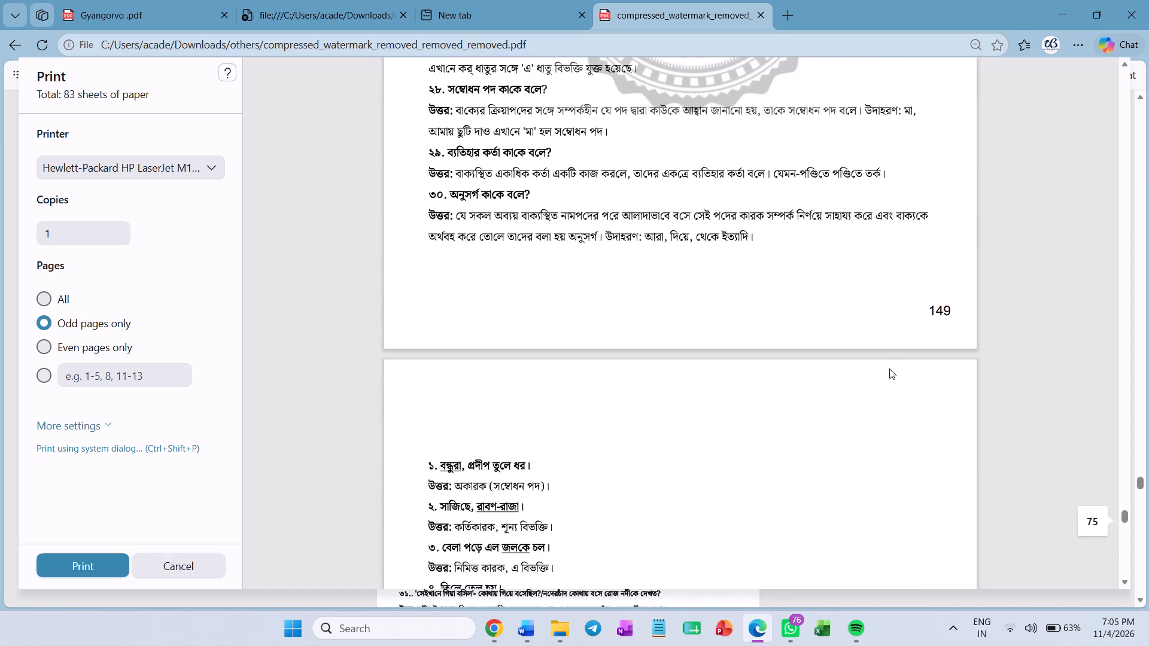
scroll(889, 368, up, 11)
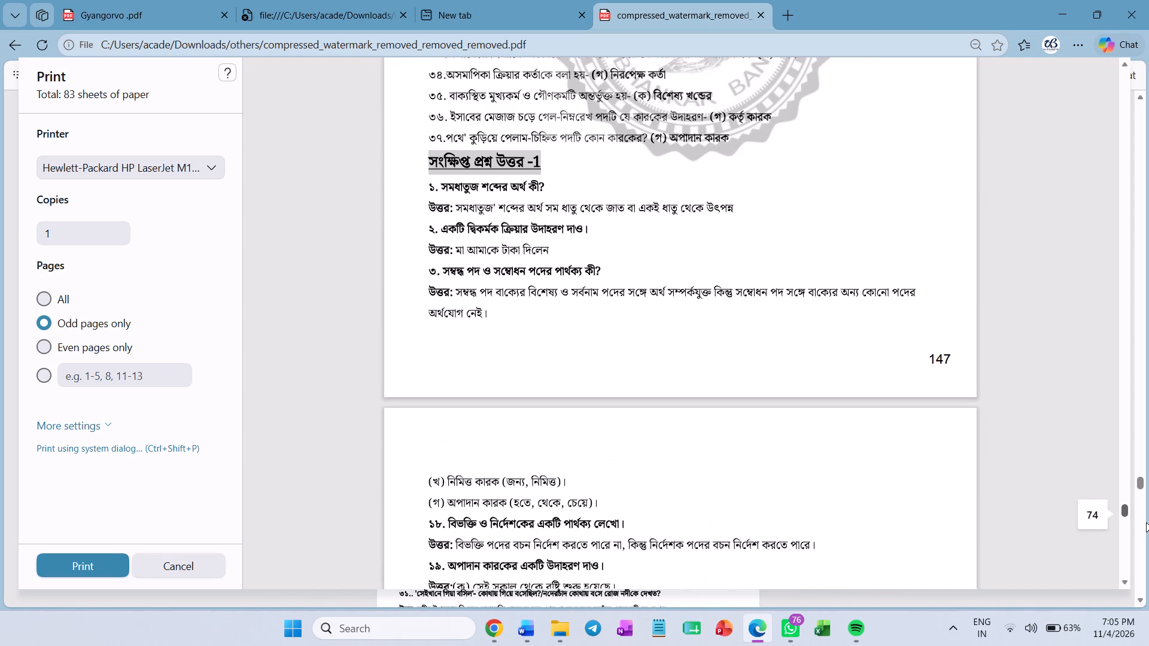
Examine the page numbering around preview sheets 65 and 66, where the section সহায়ক পাঠ : কোনি begins.
drag(1121, 511, 1111, 476)
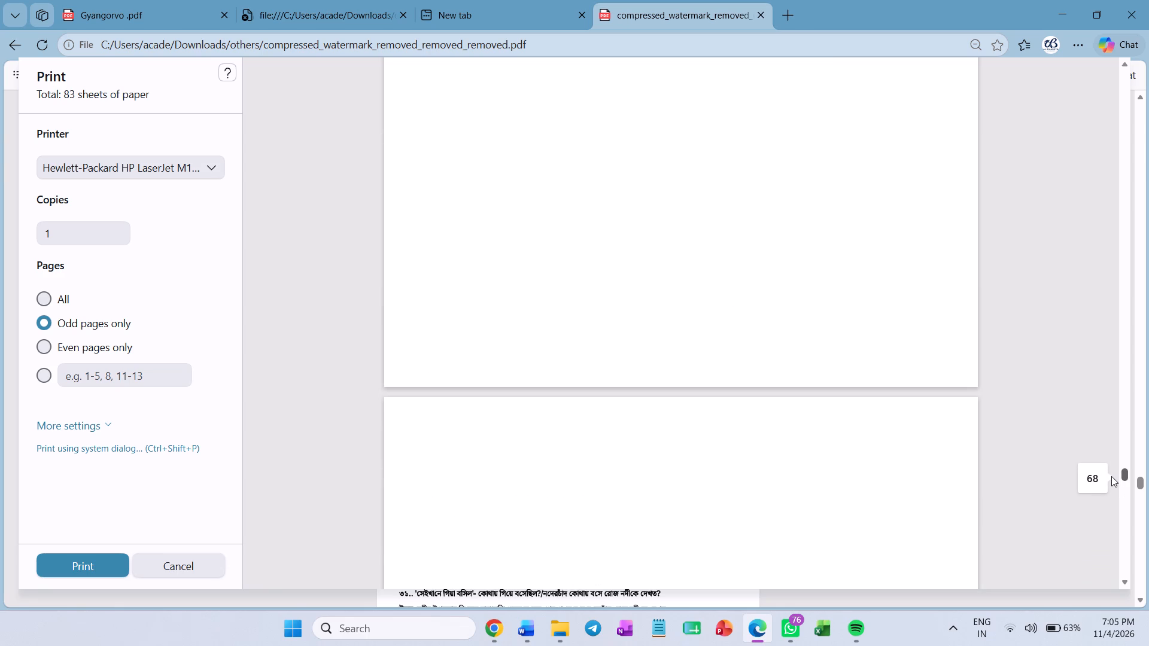
drag(1111, 476, 1110, 466)
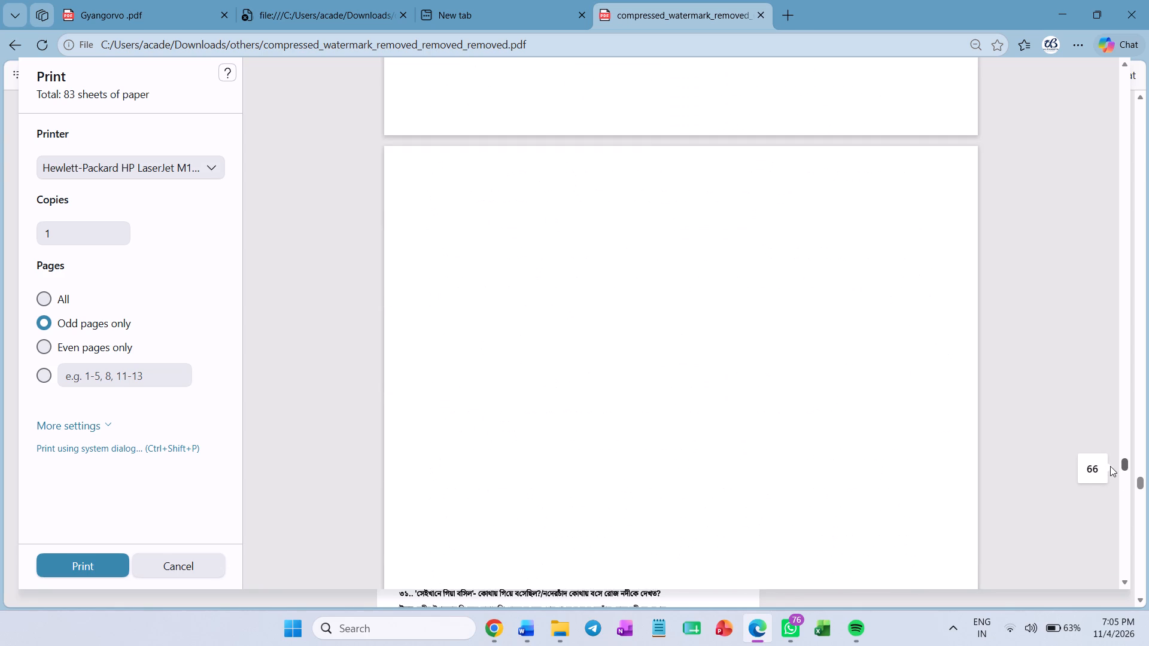
drag(1110, 466, 1111, 462)
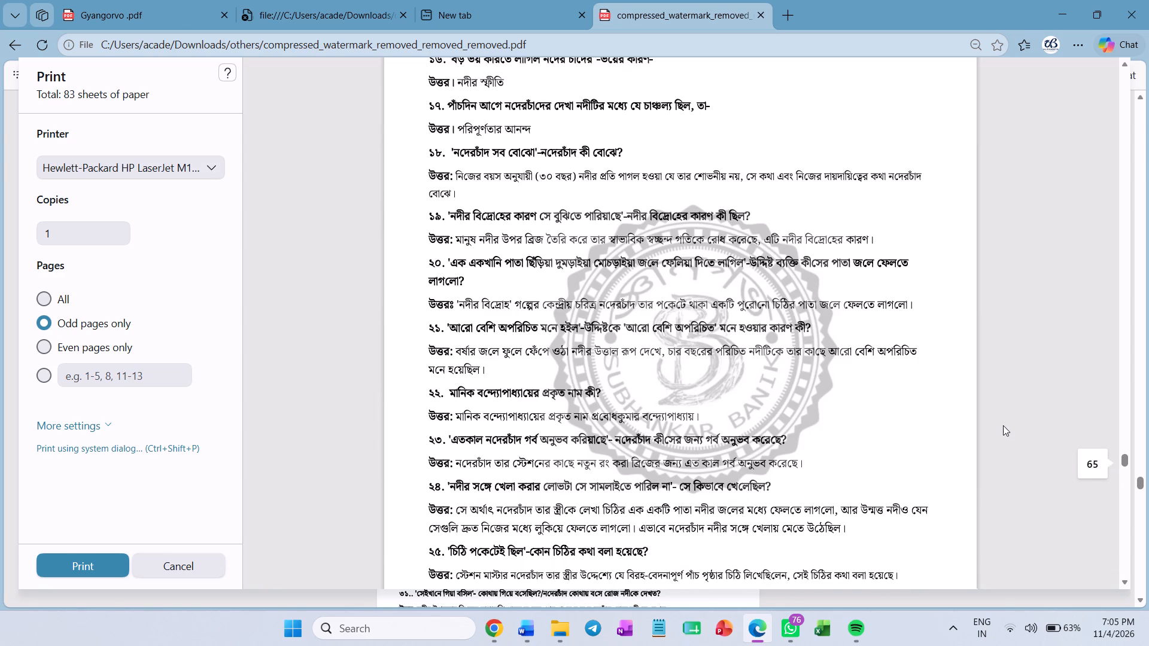
scroll(1001, 425, up, 12)
scroll(1001, 425, down, 8)
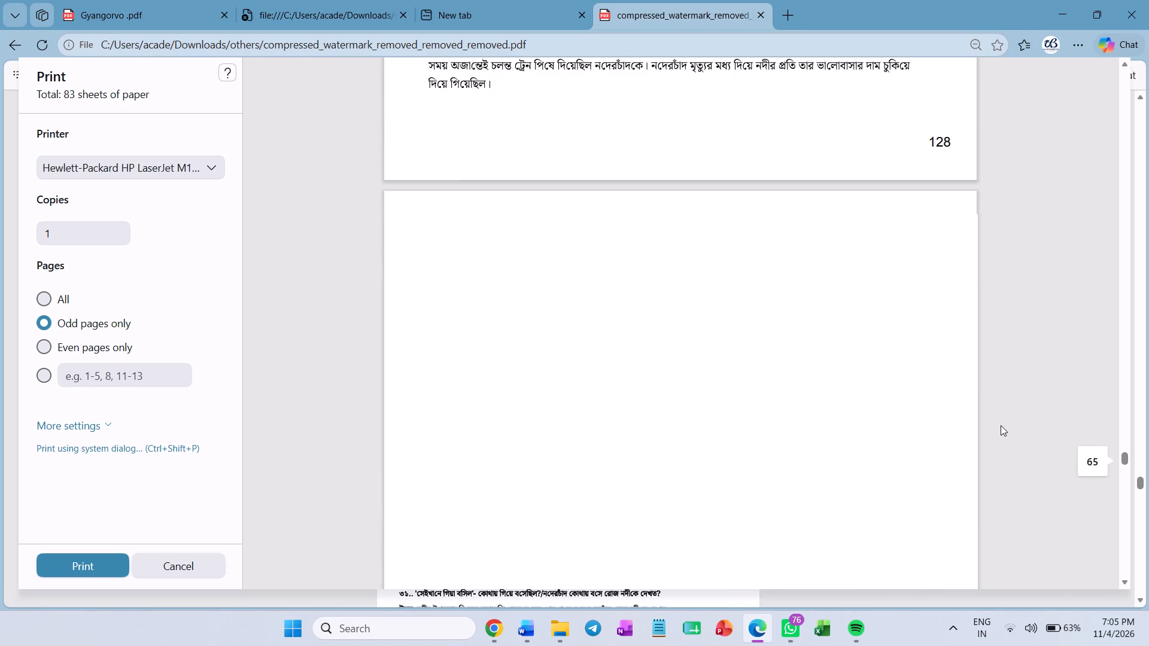
scroll(1001, 425, down, 17)
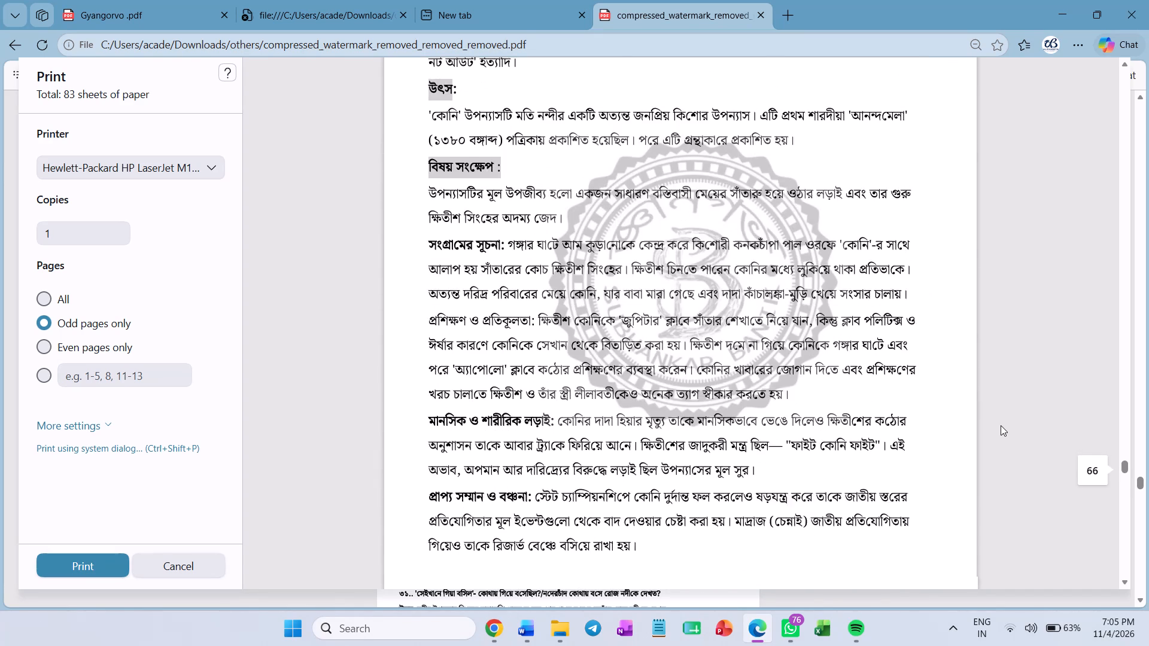
scroll(1001, 425, down, 3)
scroll(1001, 425, up, 4)
right_click(1001, 425)
click(828, 396)
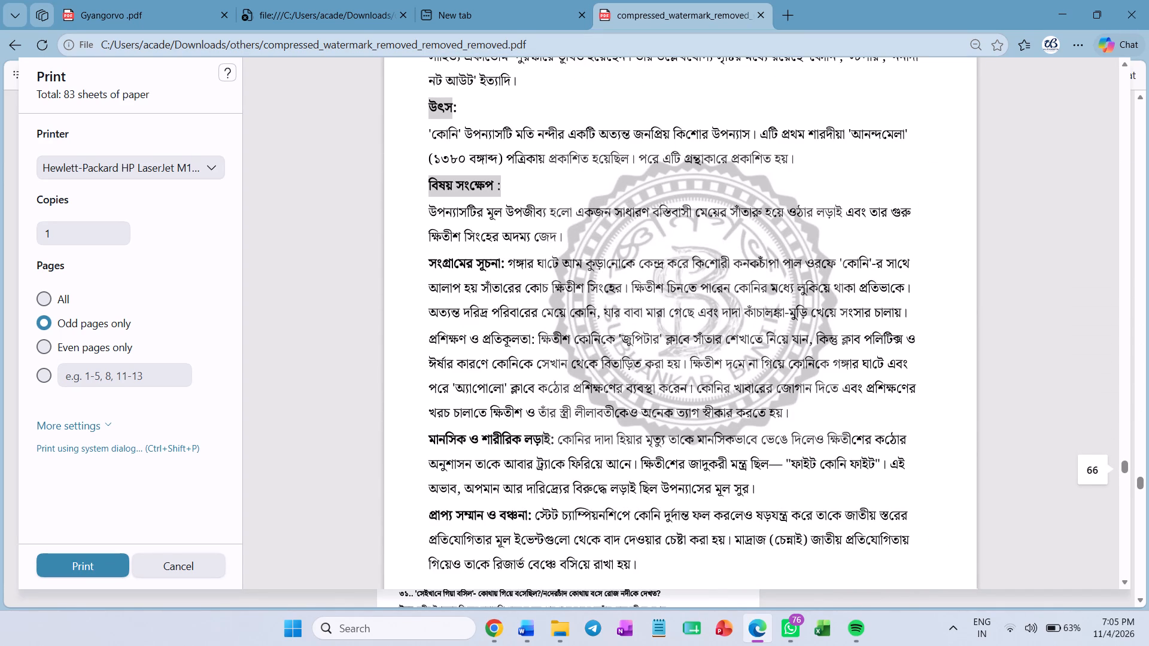
scroll(999, 422, up, 5)
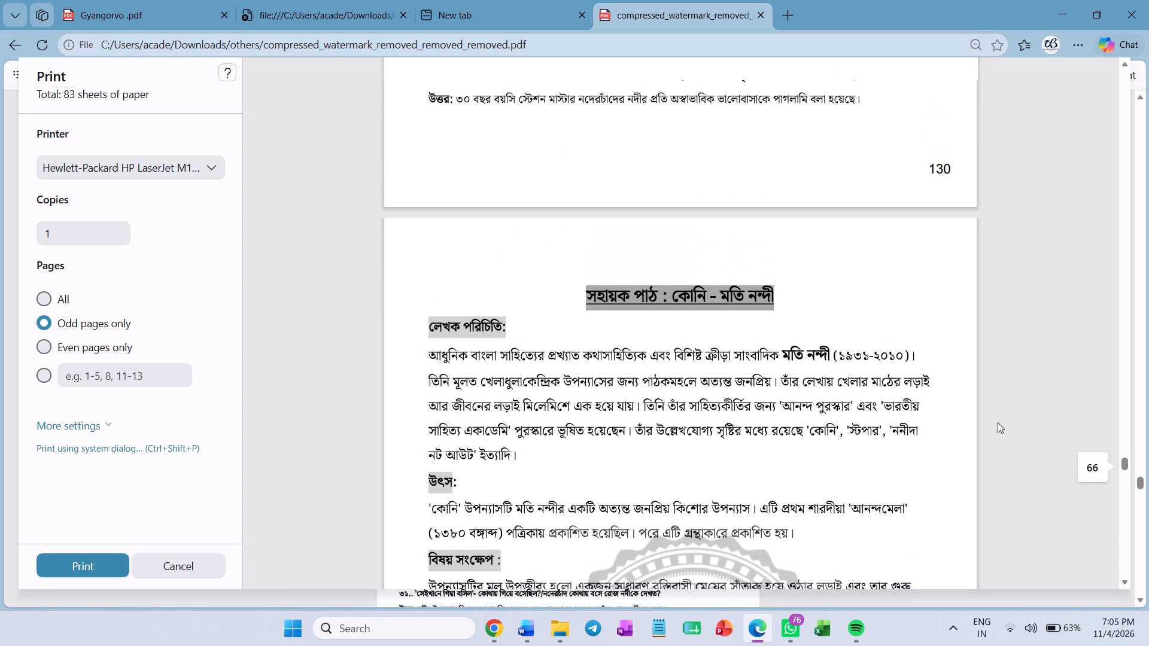
scroll(998, 422, down, 2)
scroll(998, 422, up, 2)
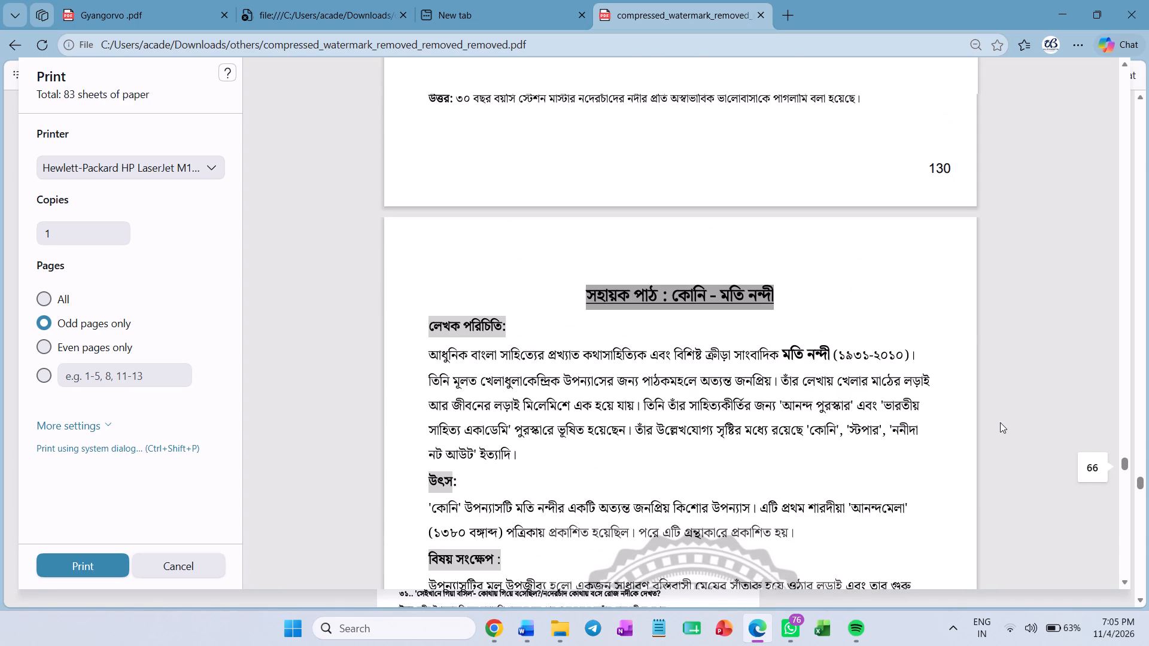
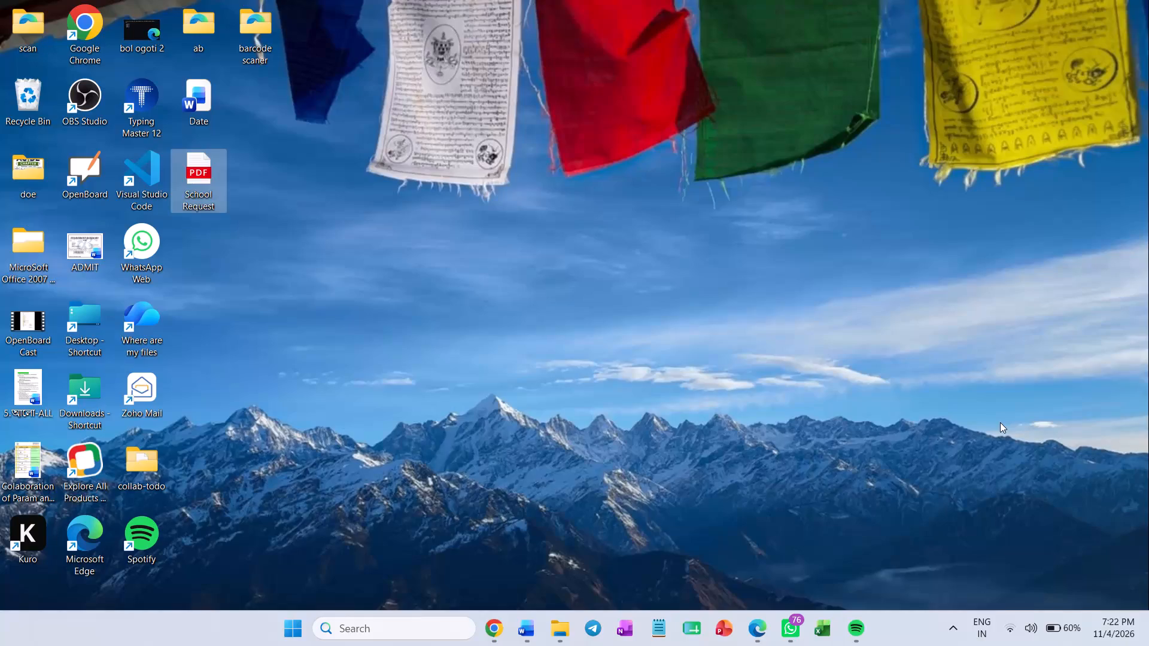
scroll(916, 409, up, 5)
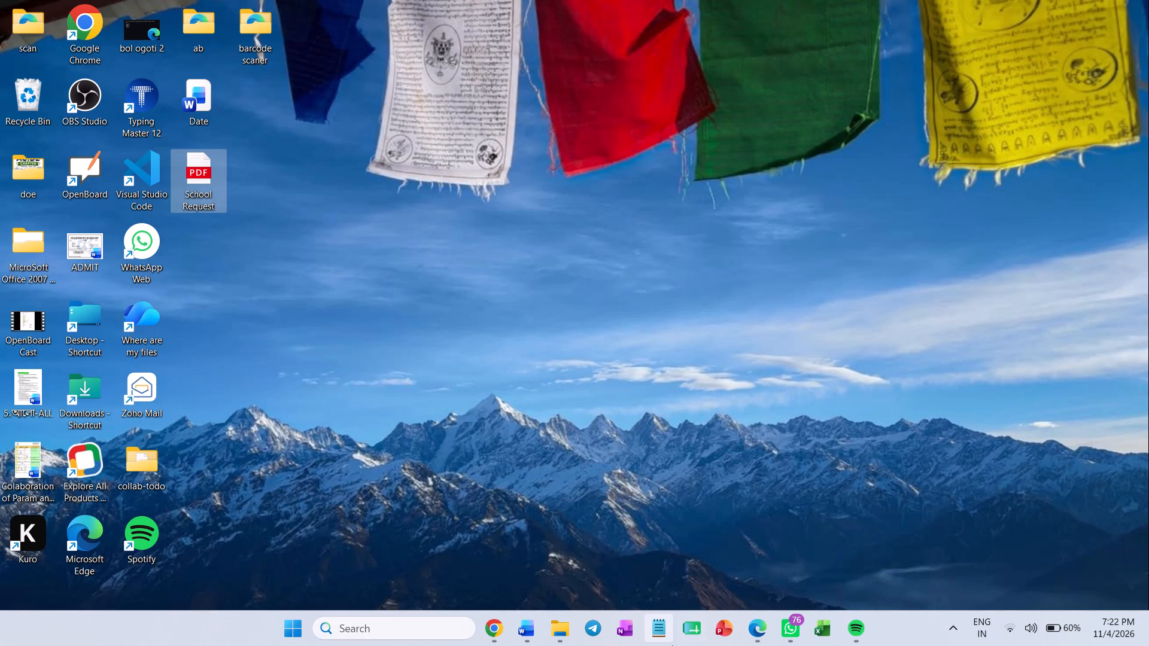
Switch back to Edge, return to the first preview sheet and print one copy of the PDF's odd pages on the Hewlett-Packard HP LaserJet.
click(755, 623)
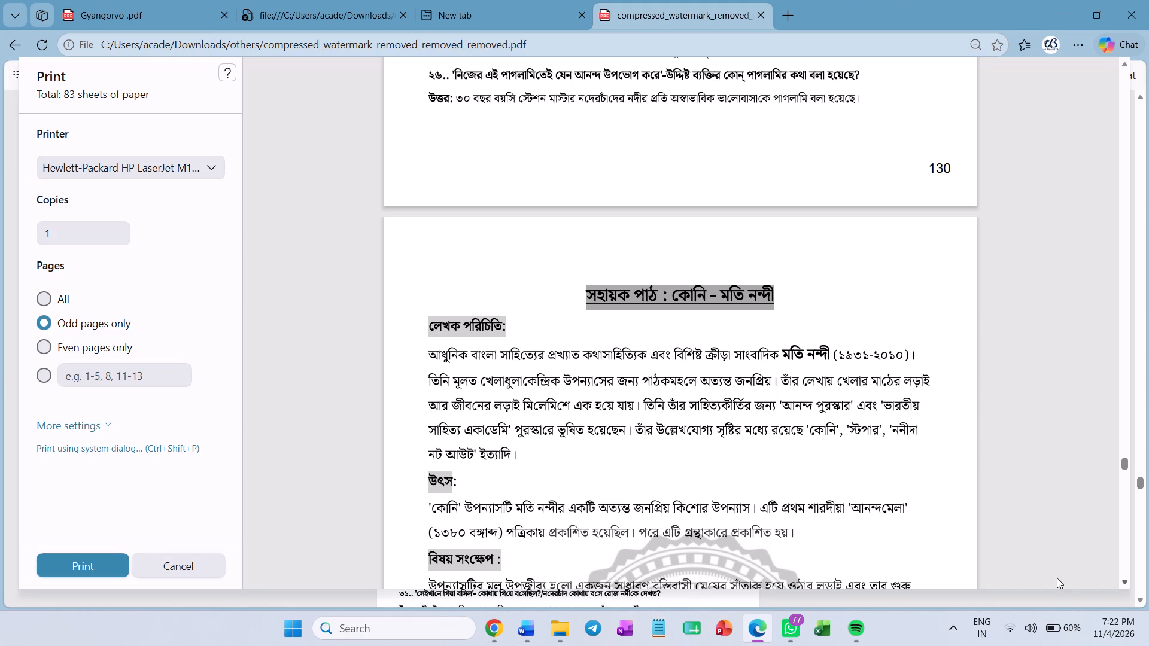
drag(1129, 460, 1113, 0)
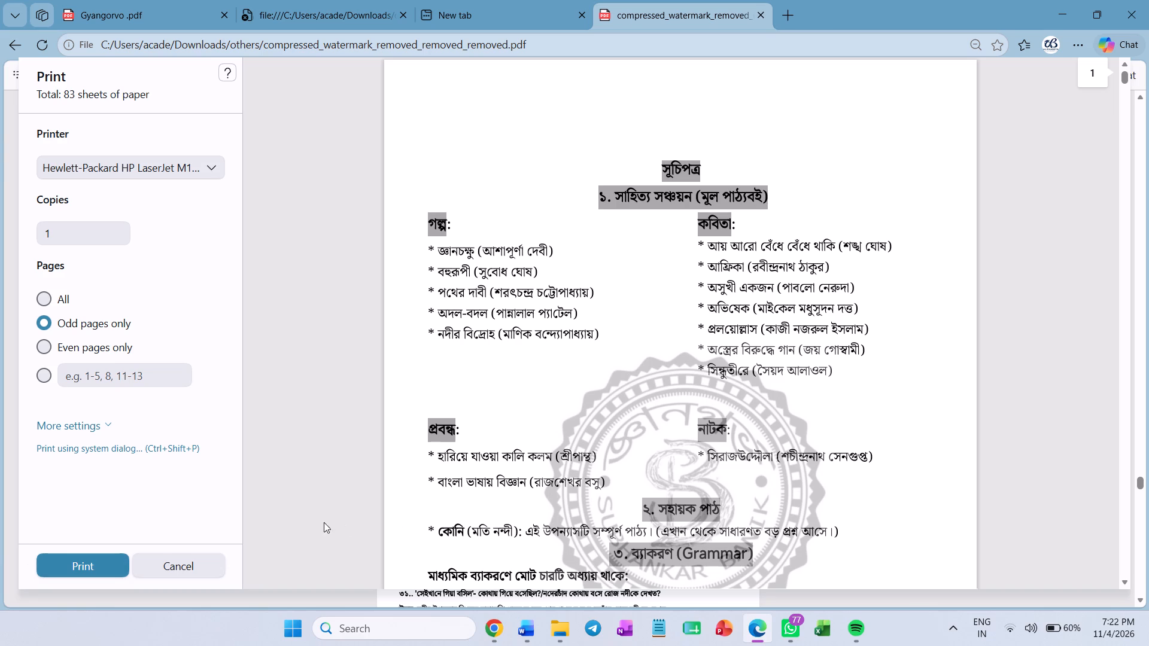
click(65, 561)
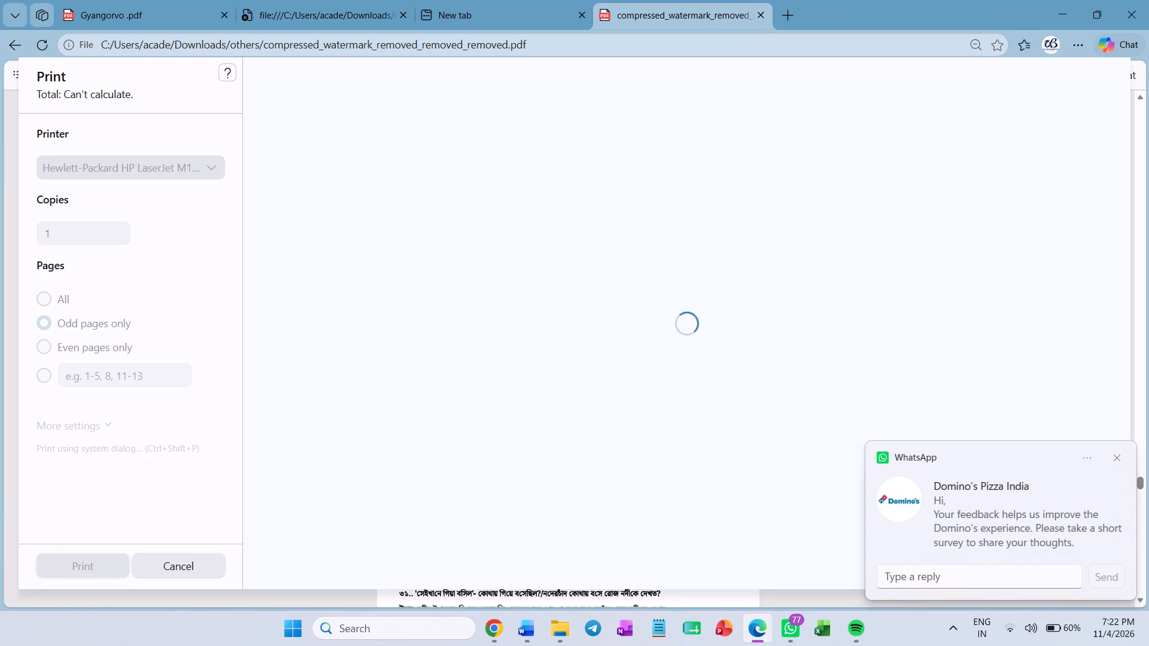
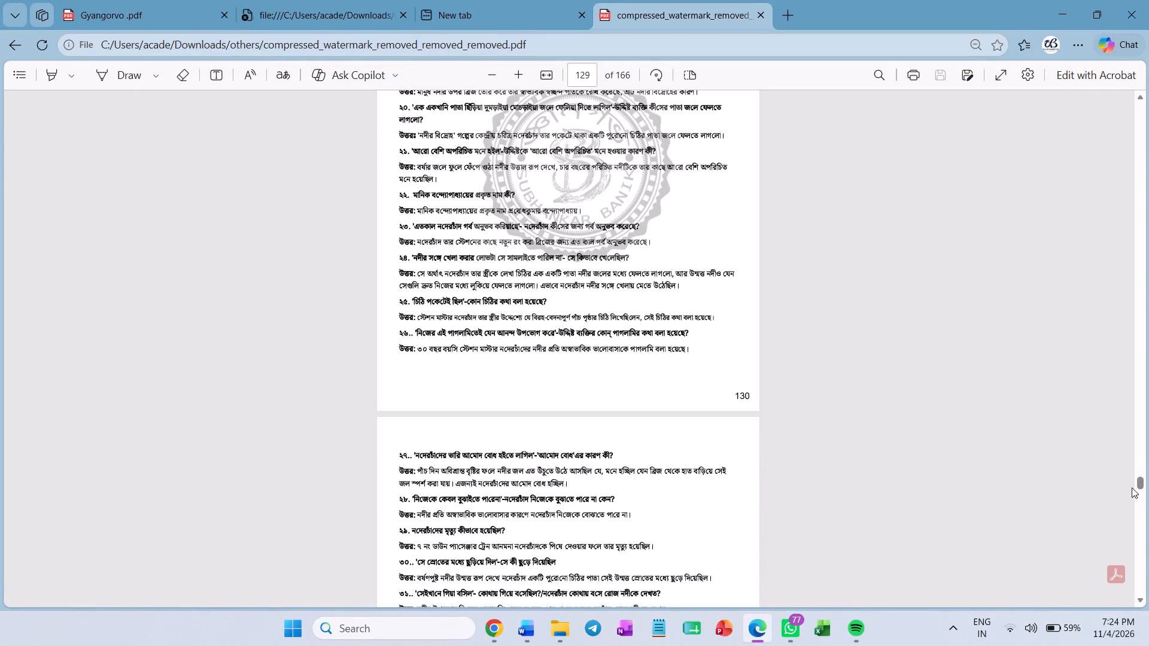
Examine the page numbers and content of the compressed watermarked PDF from around page 130 back to page 16.
drag(1139, 477, 1136, 504)
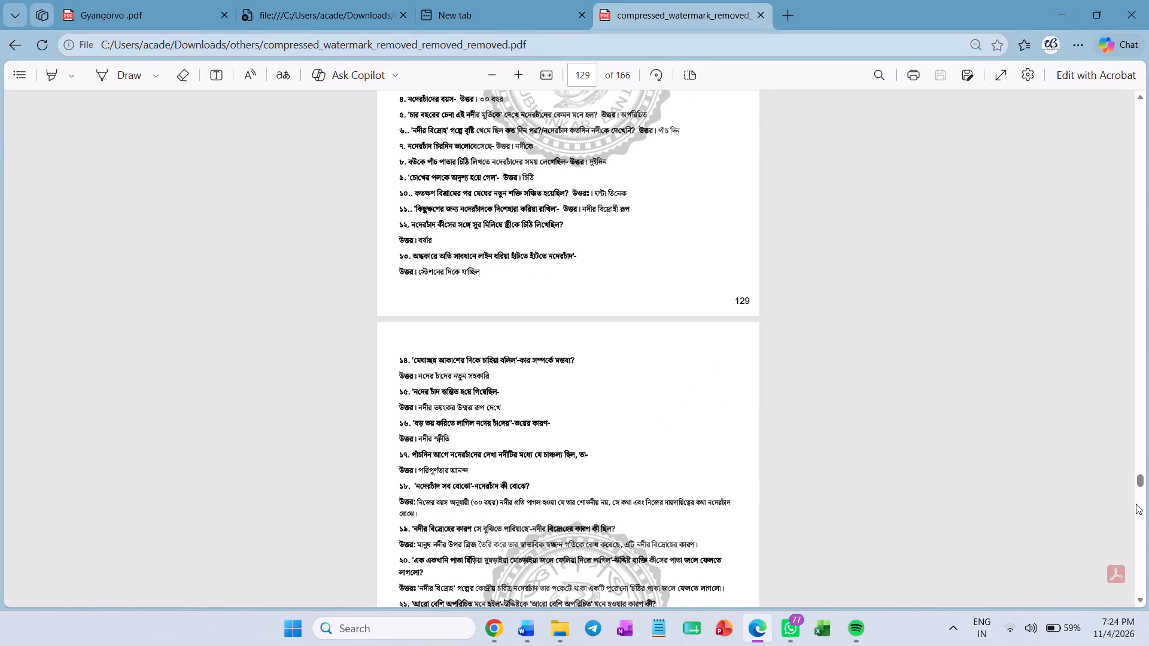
drag(1136, 504, 1132, 513)
scroll(1135, 487, up, 6)
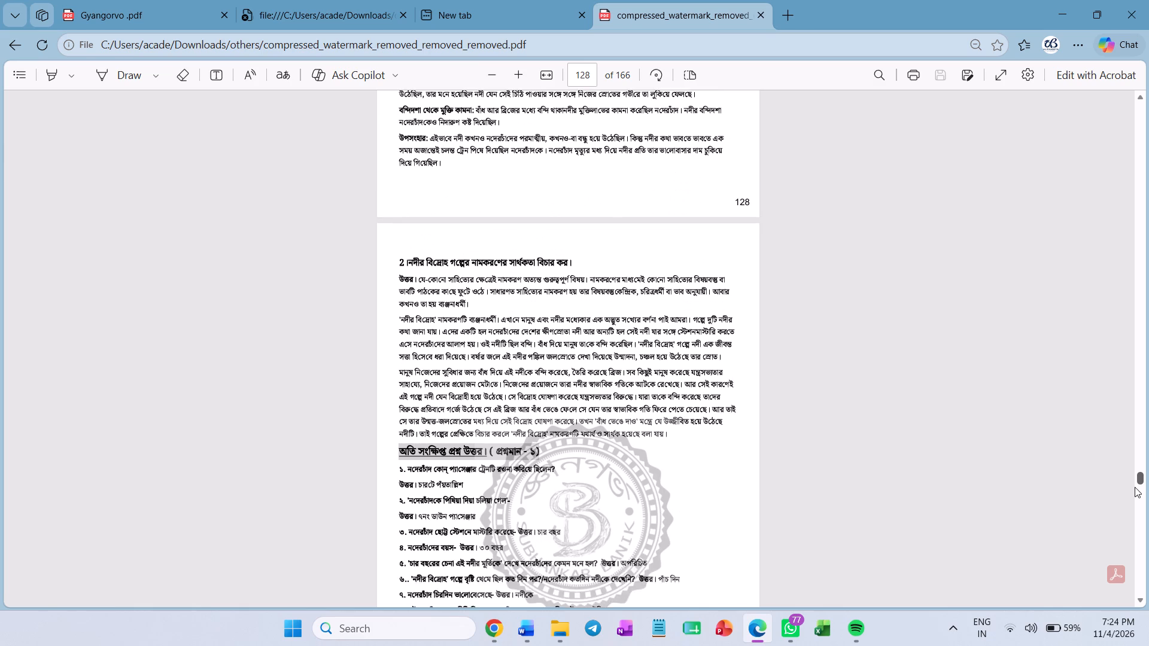
scroll(1135, 487, up, 1)
drag(1141, 478, 1104, 189)
scroll(586, 370, up, 18)
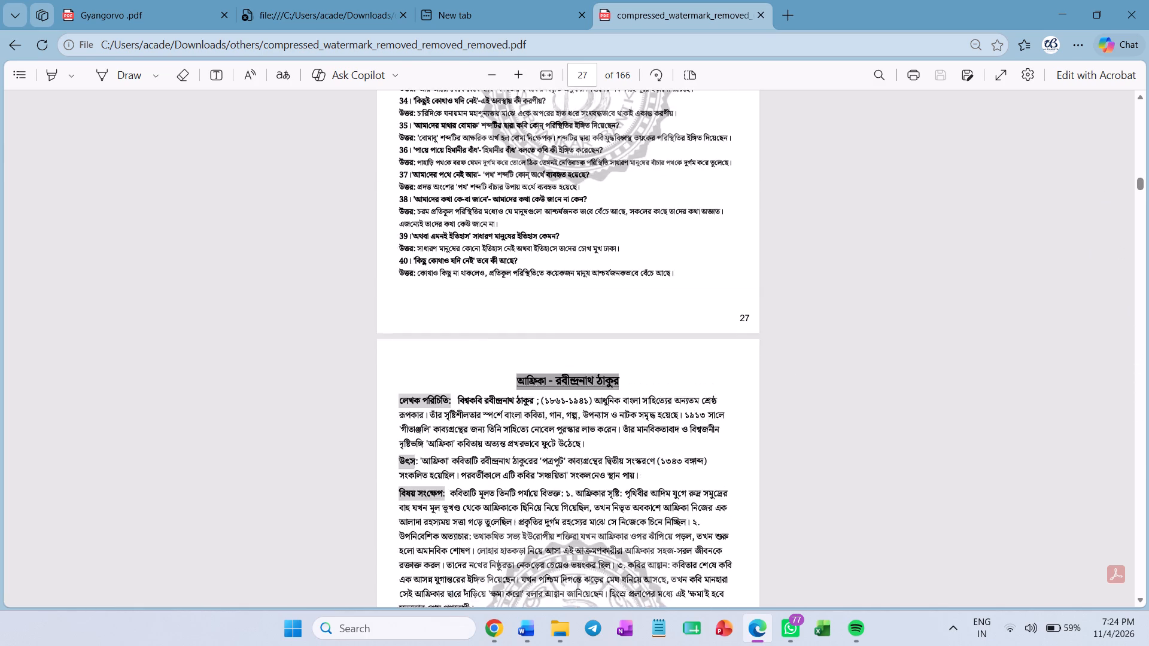
scroll(586, 370, up, 20)
scroll(586, 370, up, 17)
scroll(586, 370, up, 14)
scroll(586, 370, up, 8)
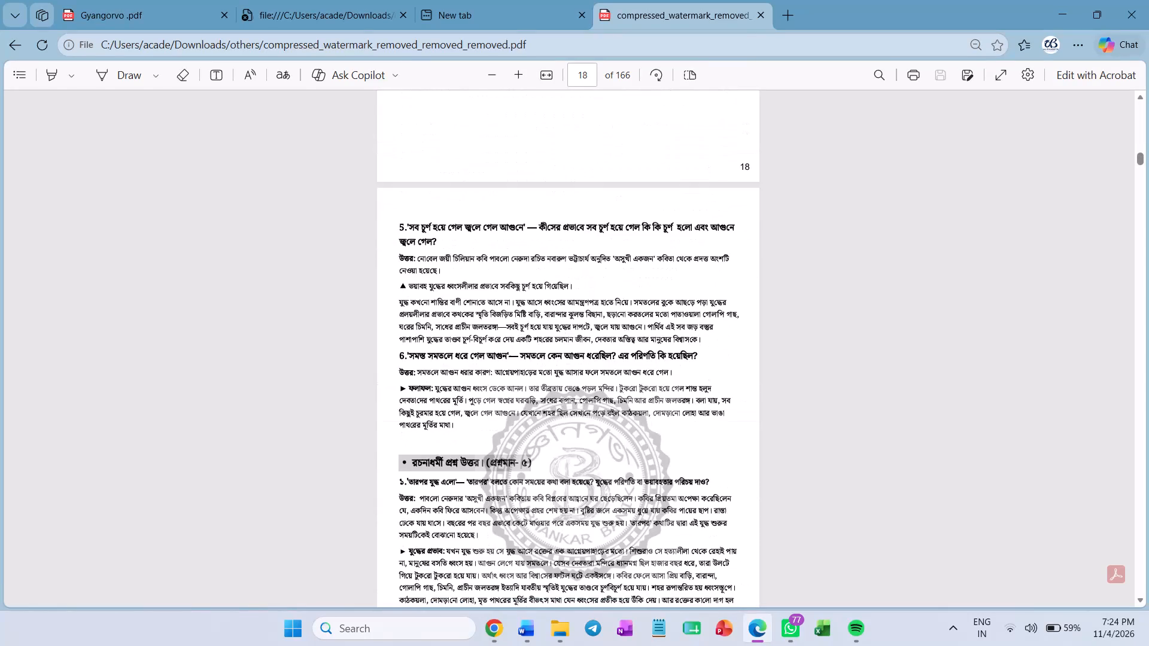
scroll(586, 370, up, 10)
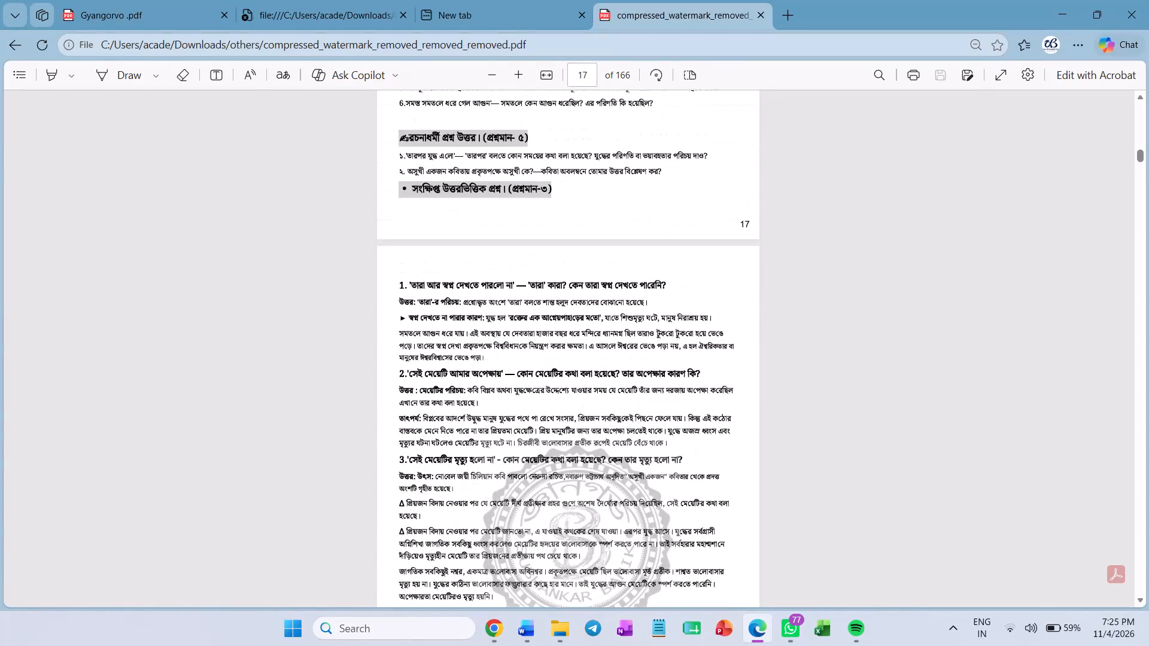
scroll(586, 370, up, 4)
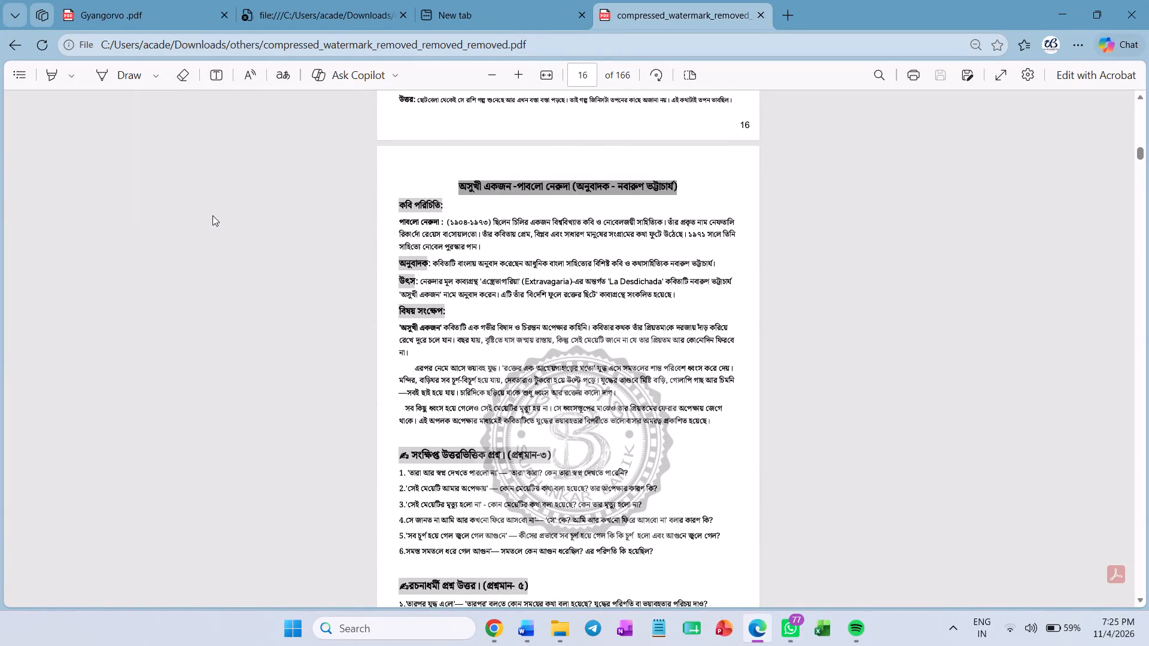
Open the print settings for the PDF and restrict printing to odd pages only.
key(ctrl+p)
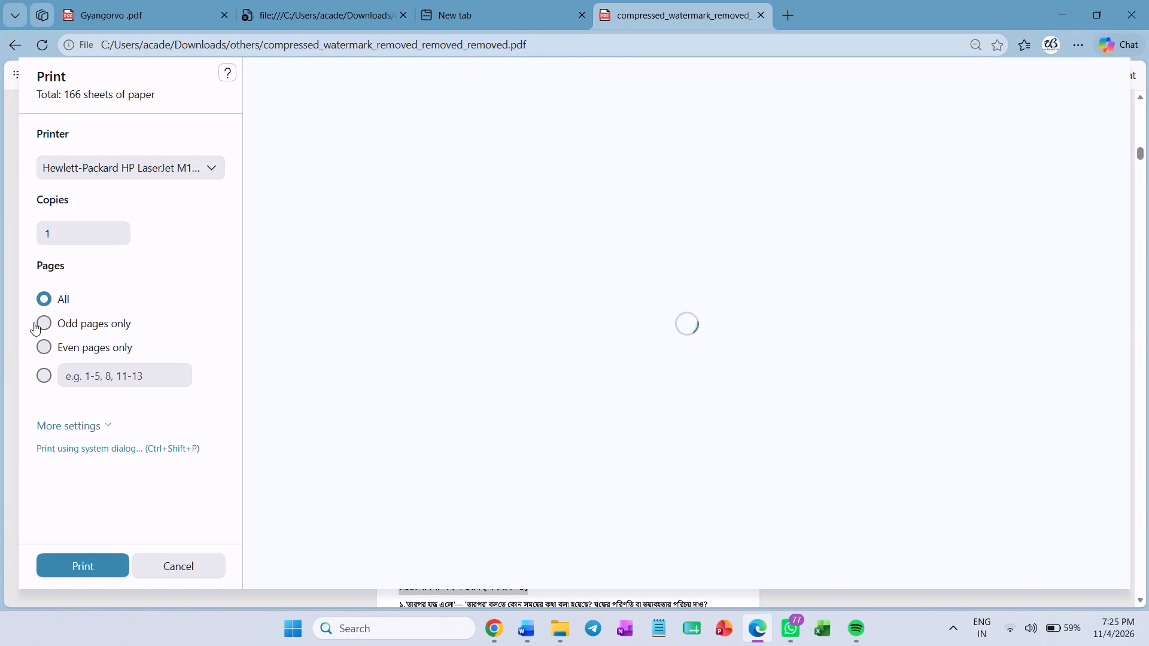
click(34, 322)
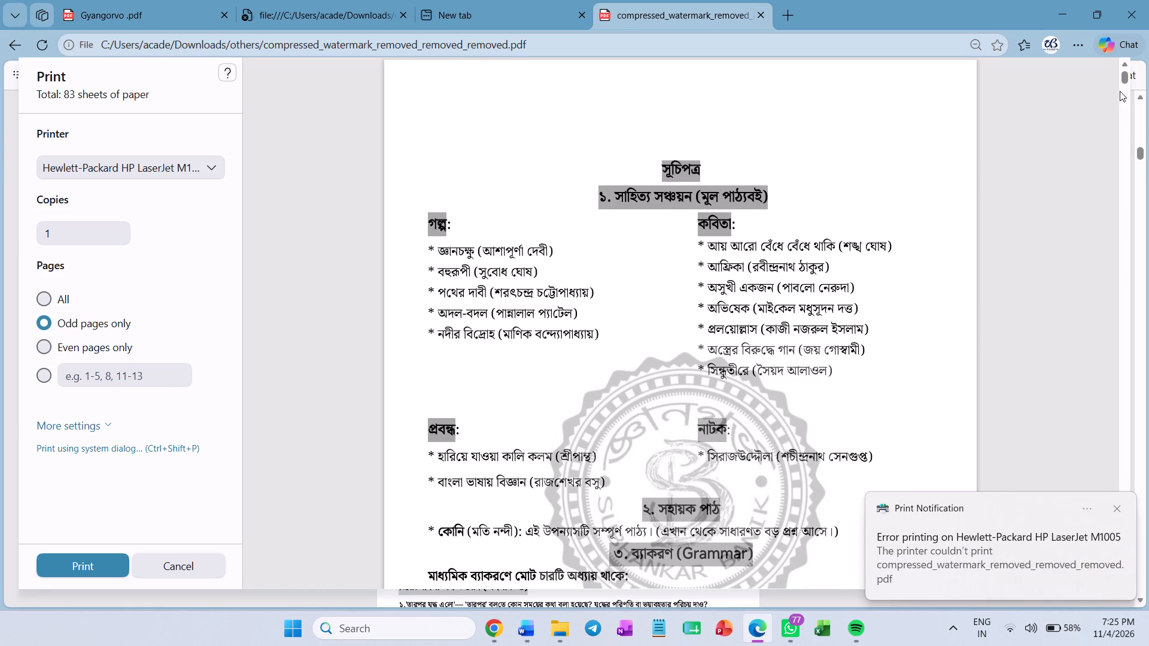
Examine the odd-pages print preview from the সূচিপত্র contents page through the page numbered 12, checking the printed page numbers.
scroll(1124, 83, down, 10)
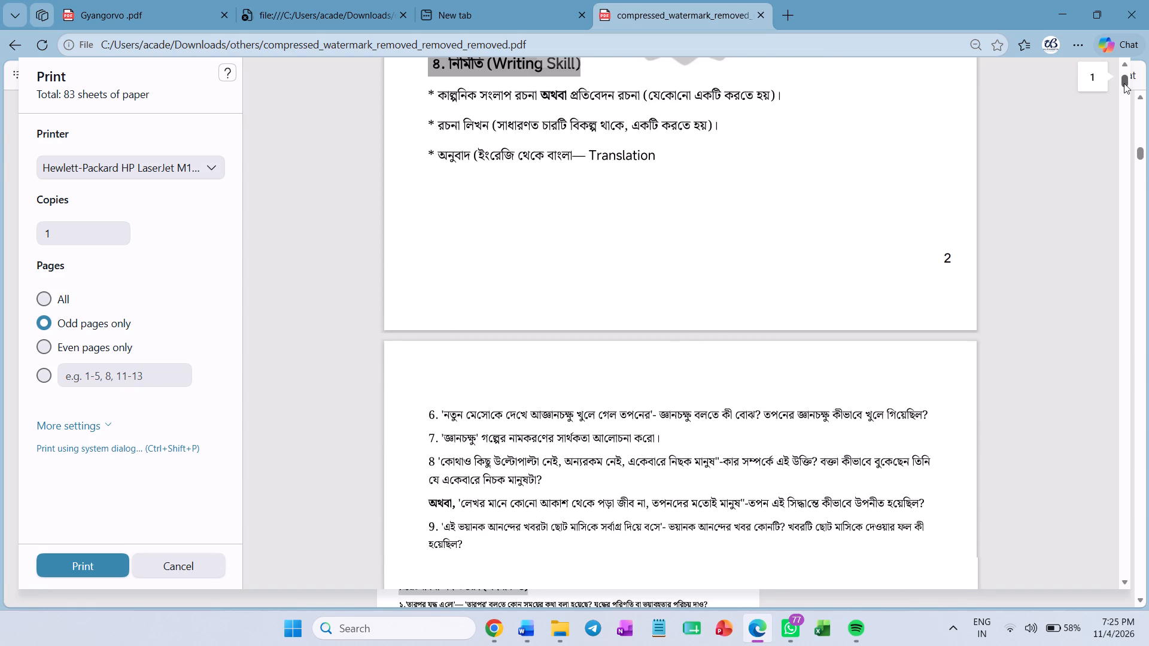
scroll(1124, 83, down, 5)
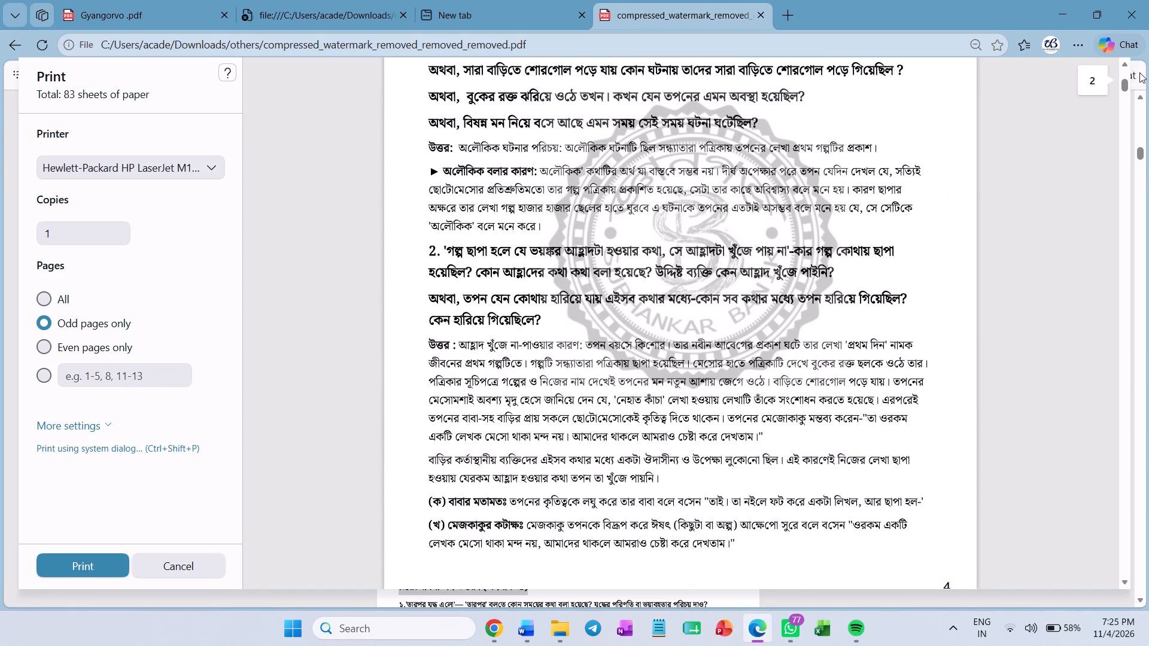
scroll(1148, 94, down, 1)
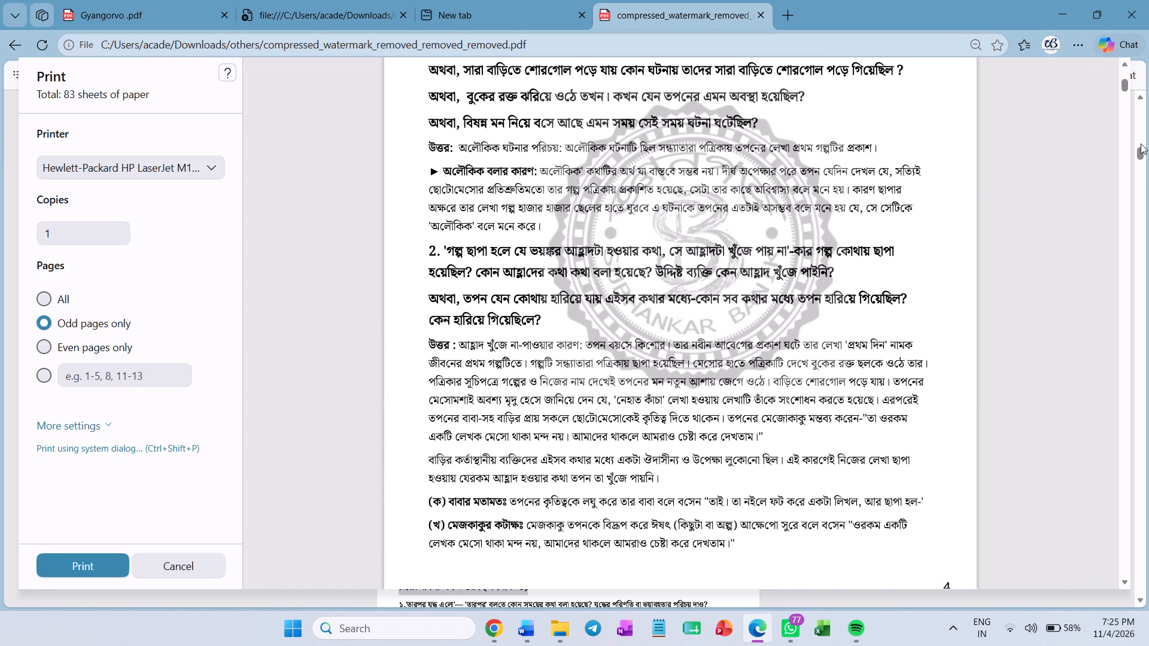
scroll(1141, 144, down, 7)
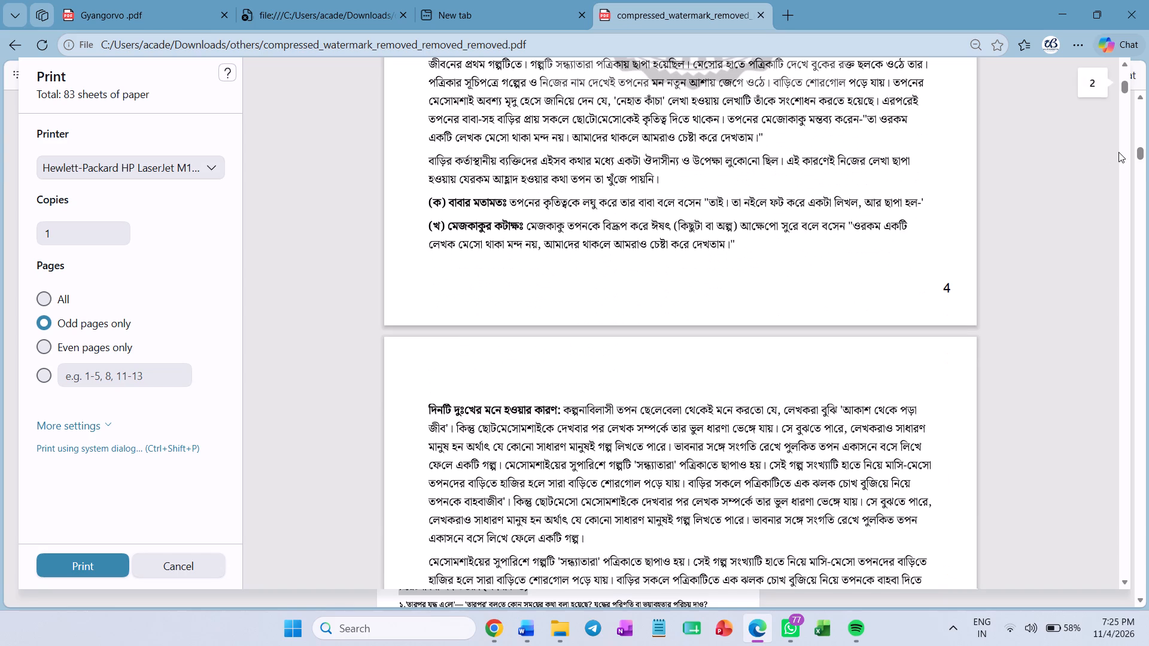
scroll(1118, 152, down, 14)
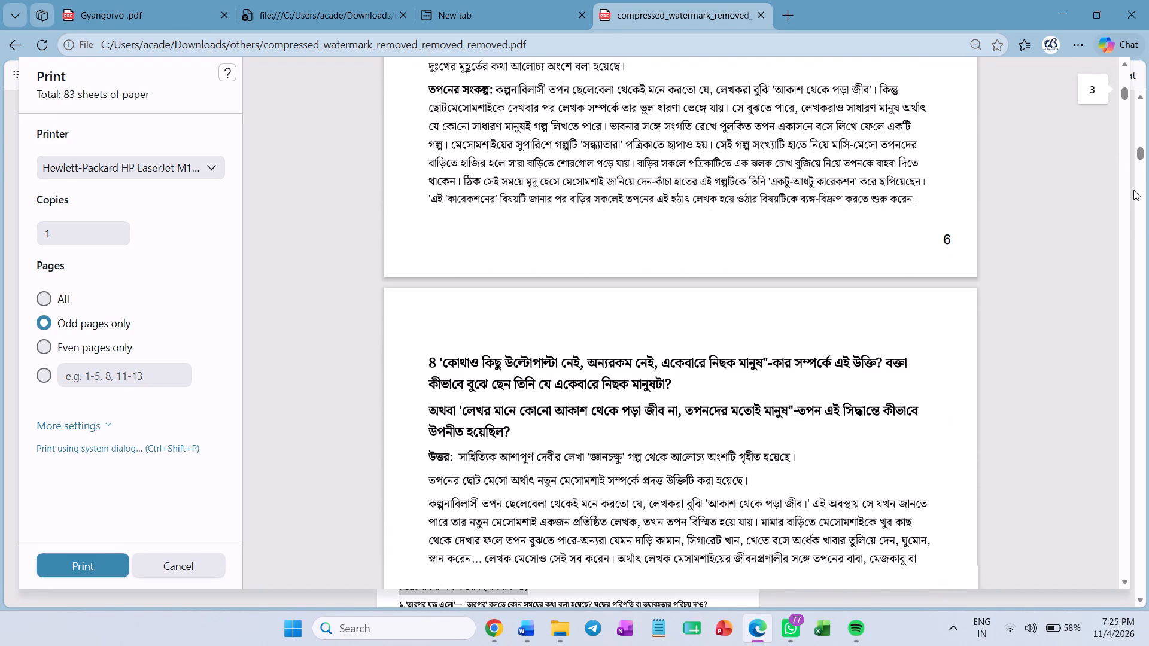
scroll(1133, 190, down, 11)
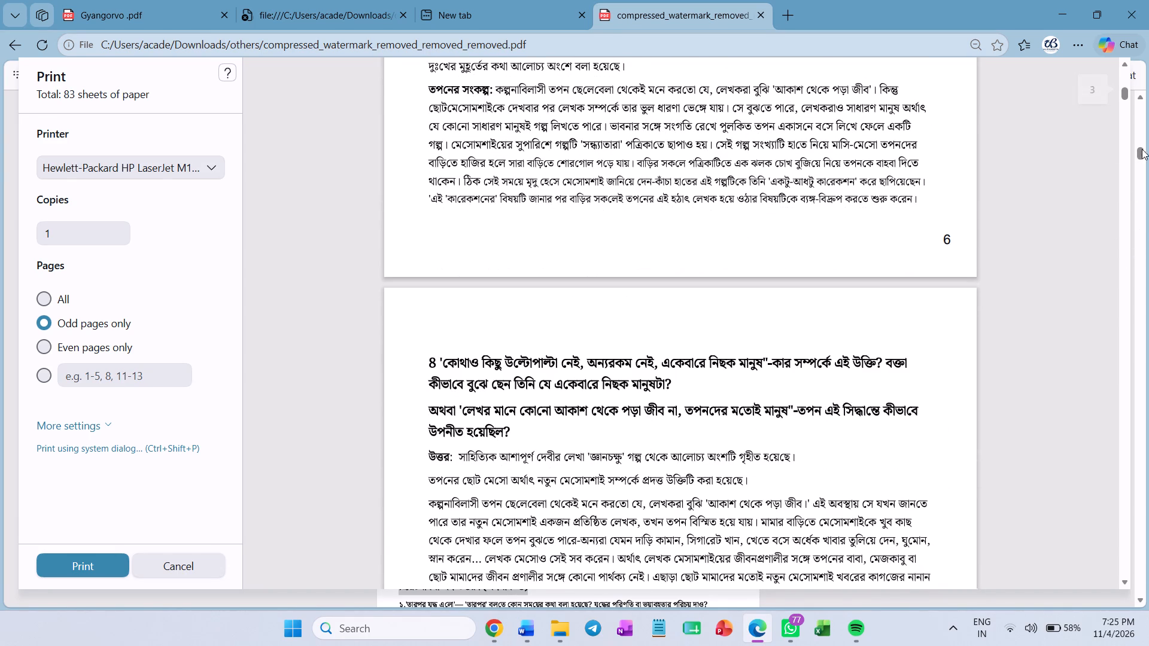
click(1124, 115)
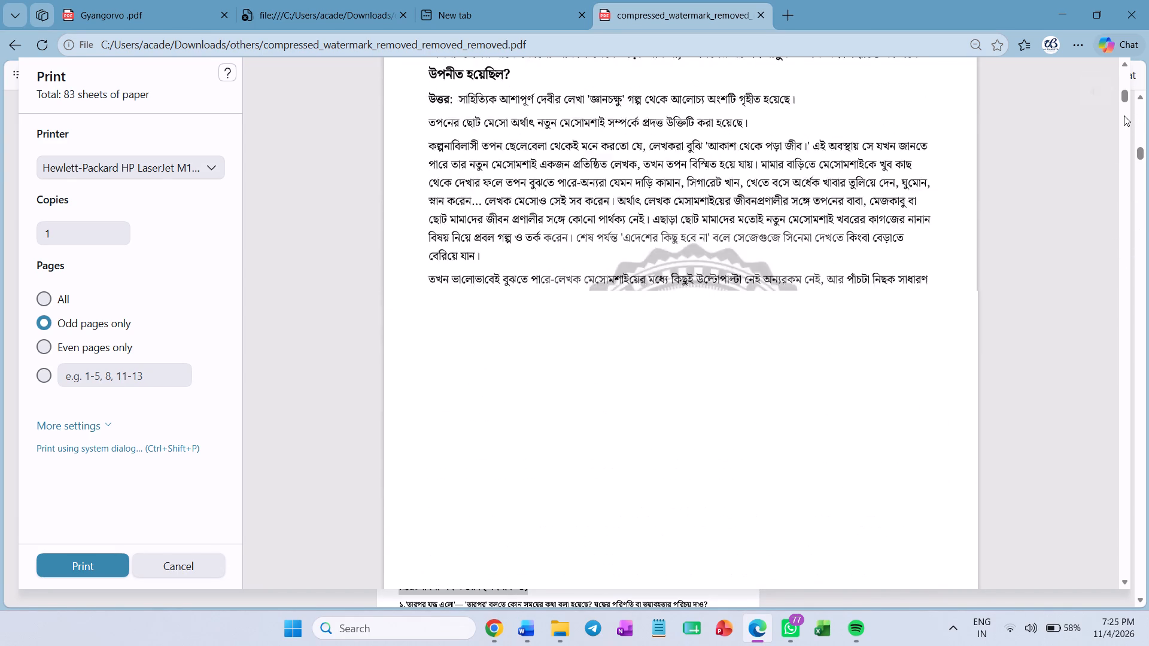
click(1124, 115)
click(1124, 115)
click(1119, 131)
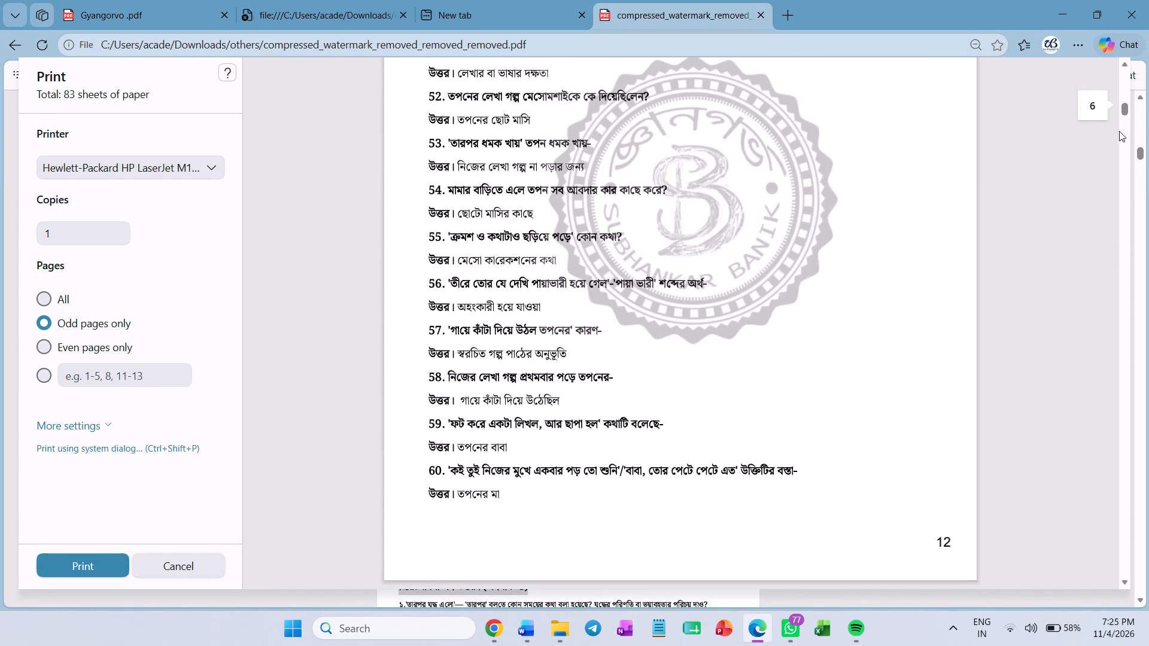
click(1131, 133)
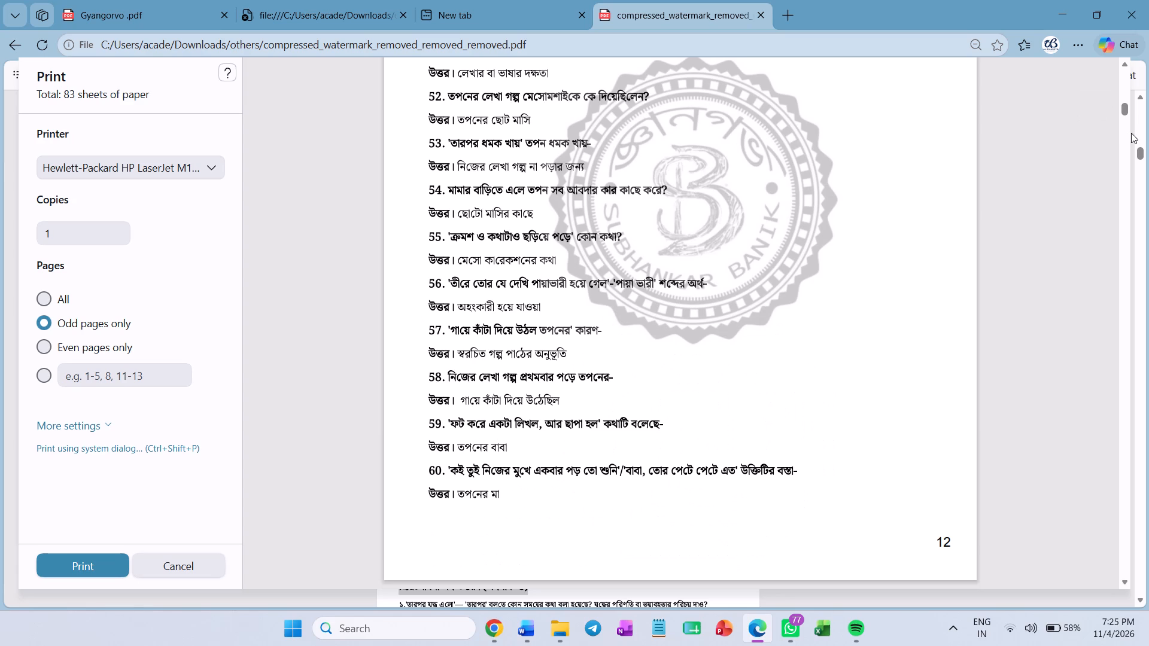
click(1131, 133)
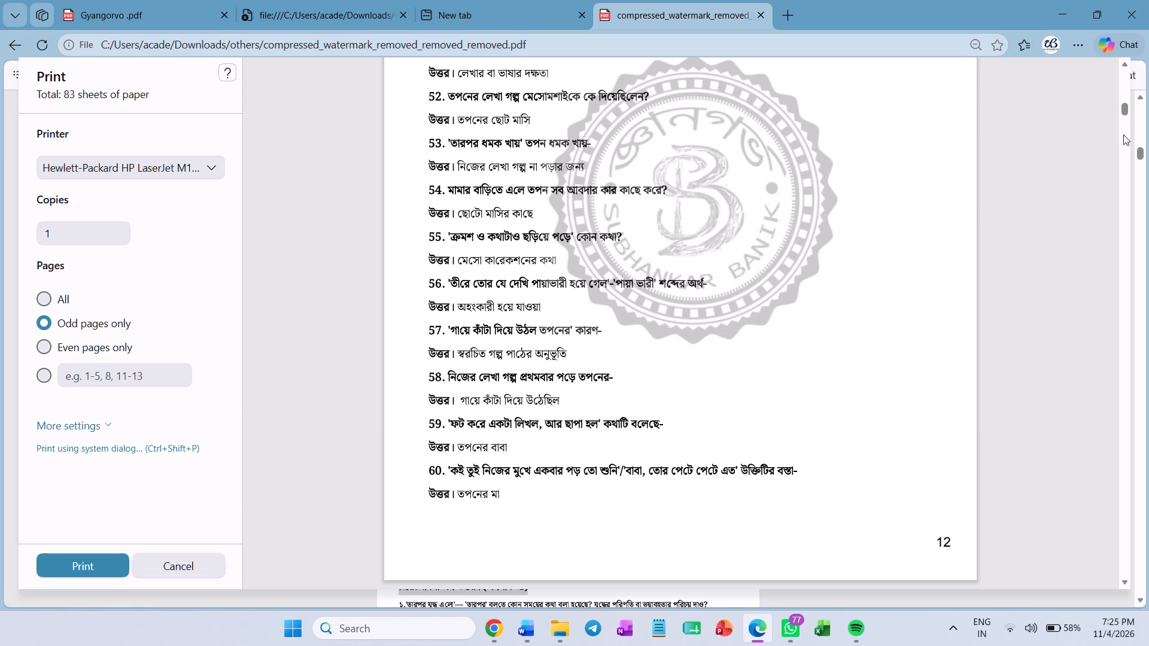
click(1121, 135)
Examine the odd-pages print preview from the page numbered 22 to the start of the আফ্রিকা chapter, checking page numbers and text continuity.
drag(1121, 136, 1121, 148)
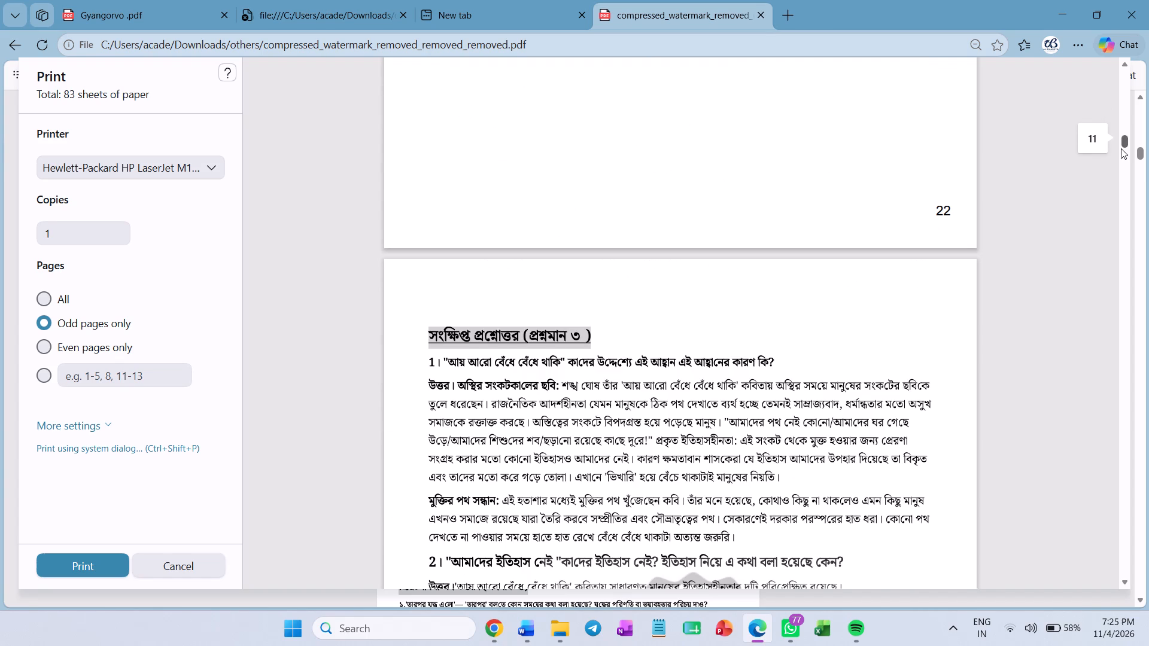
drag(1121, 148, 1121, 155)
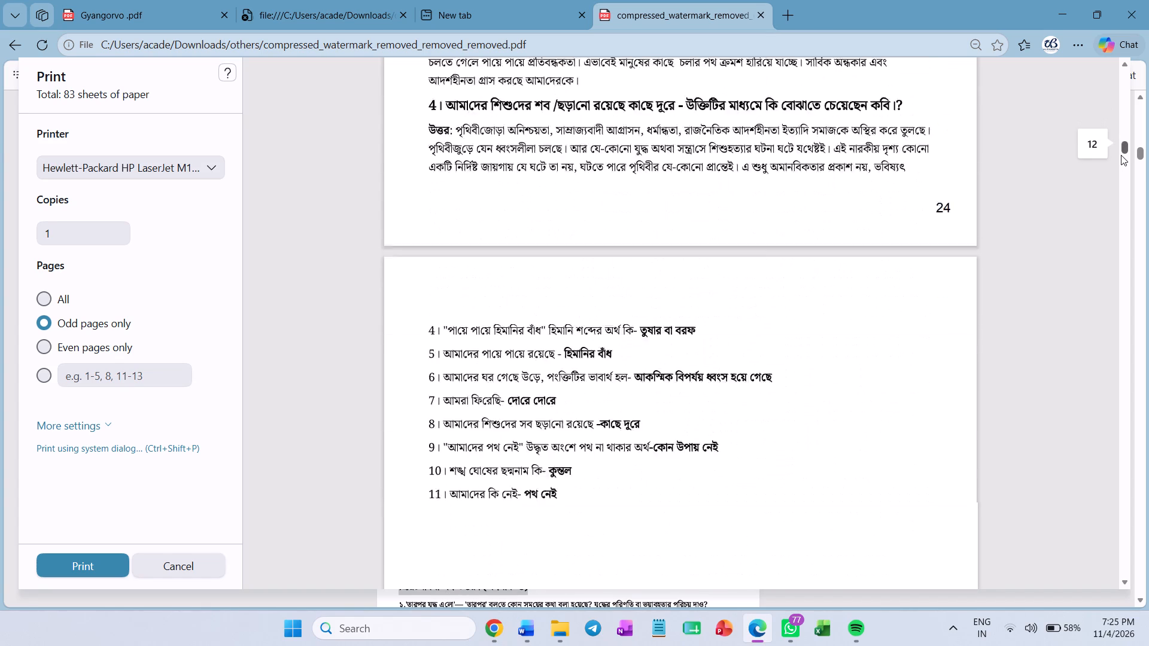
drag(1121, 155, 1121, 156)
right_click(1121, 155)
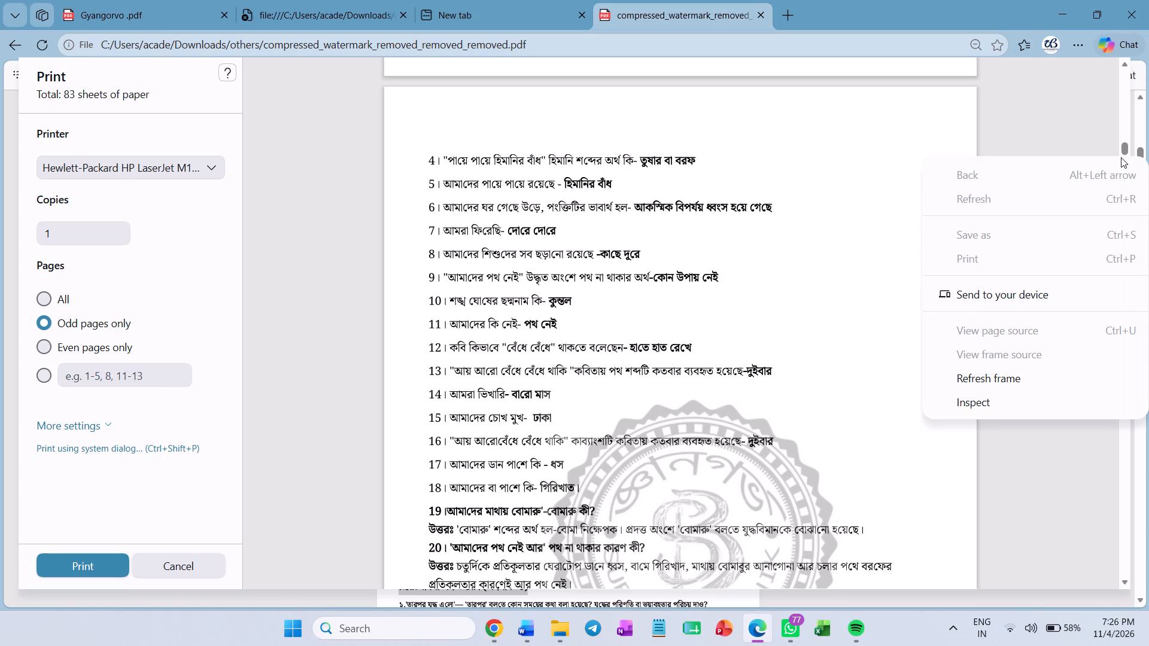
click(1019, 128)
scroll(1065, 181, up, 5)
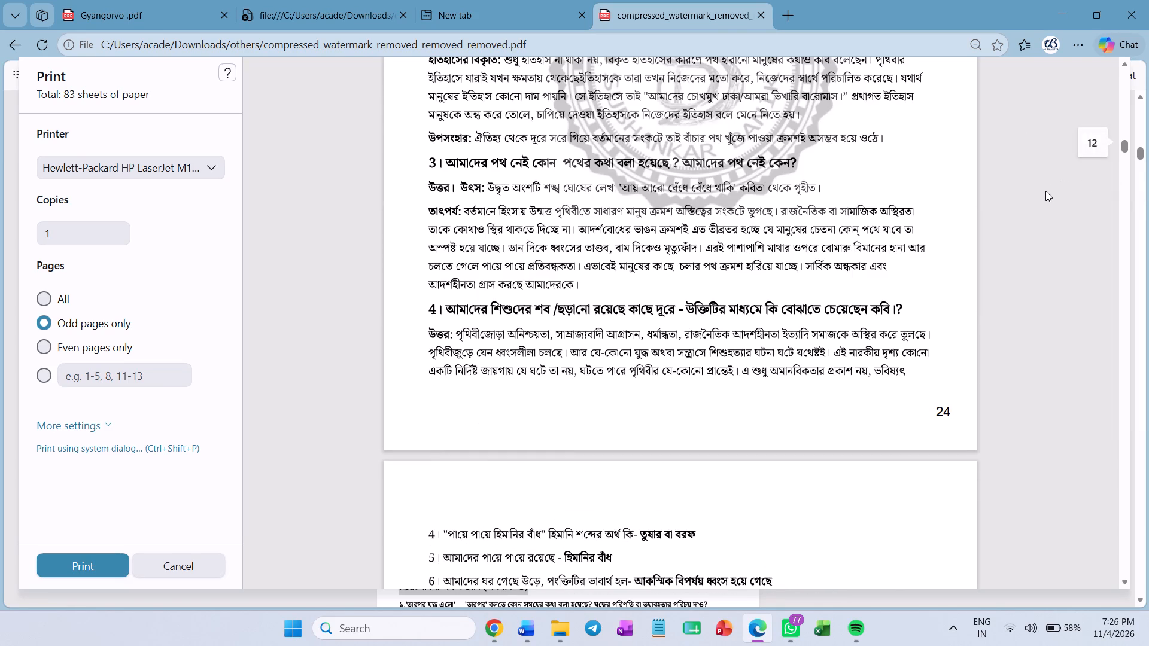
scroll(1045, 191, down, 3)
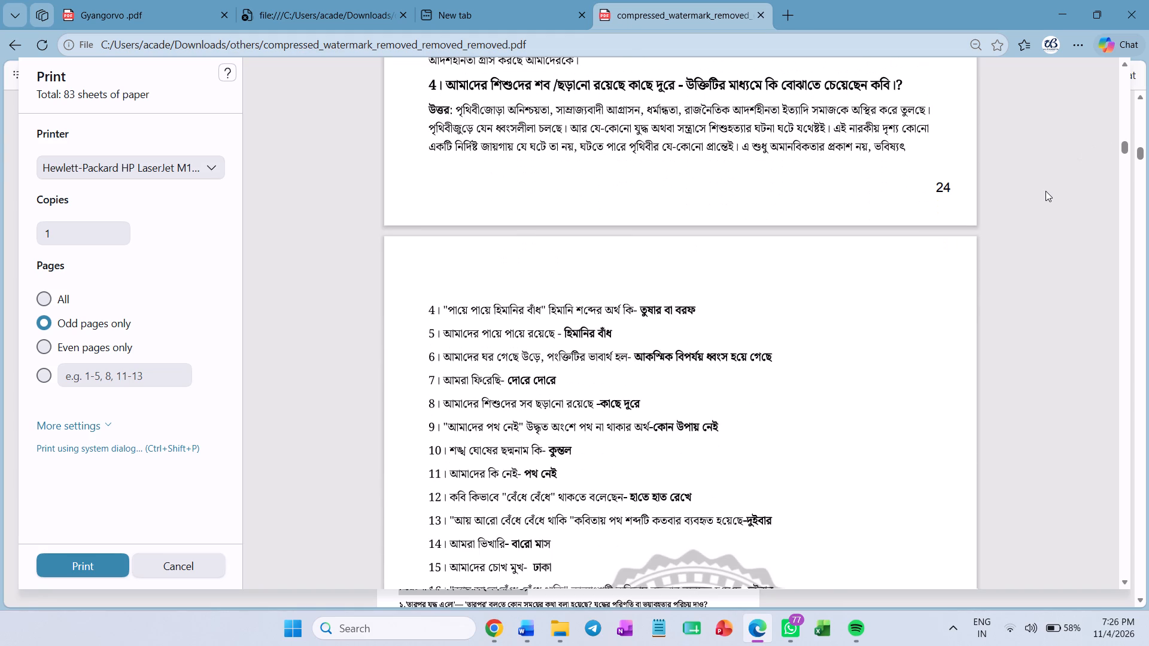
scroll(1069, 217, down, 2)
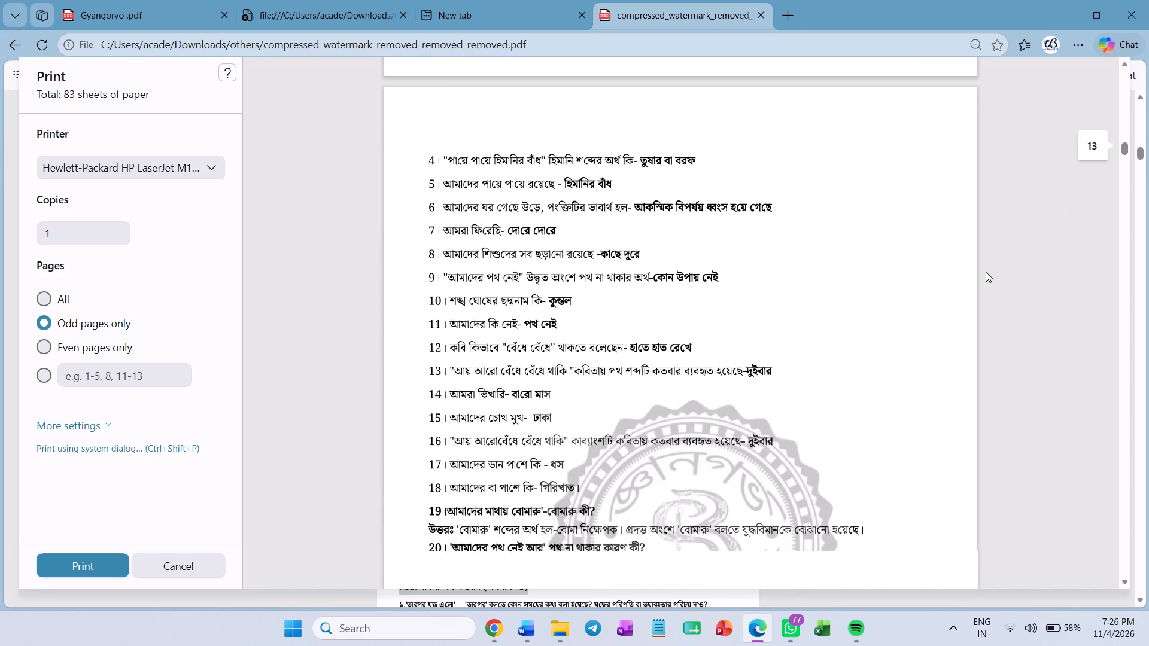
scroll(986, 272, down, 9)
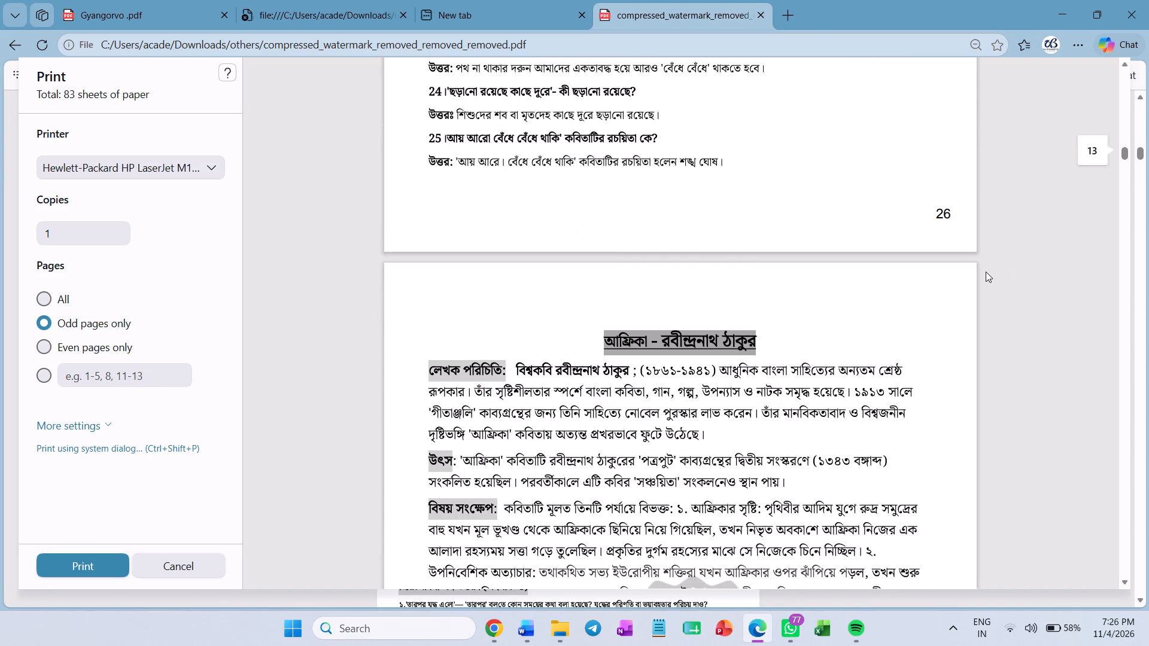
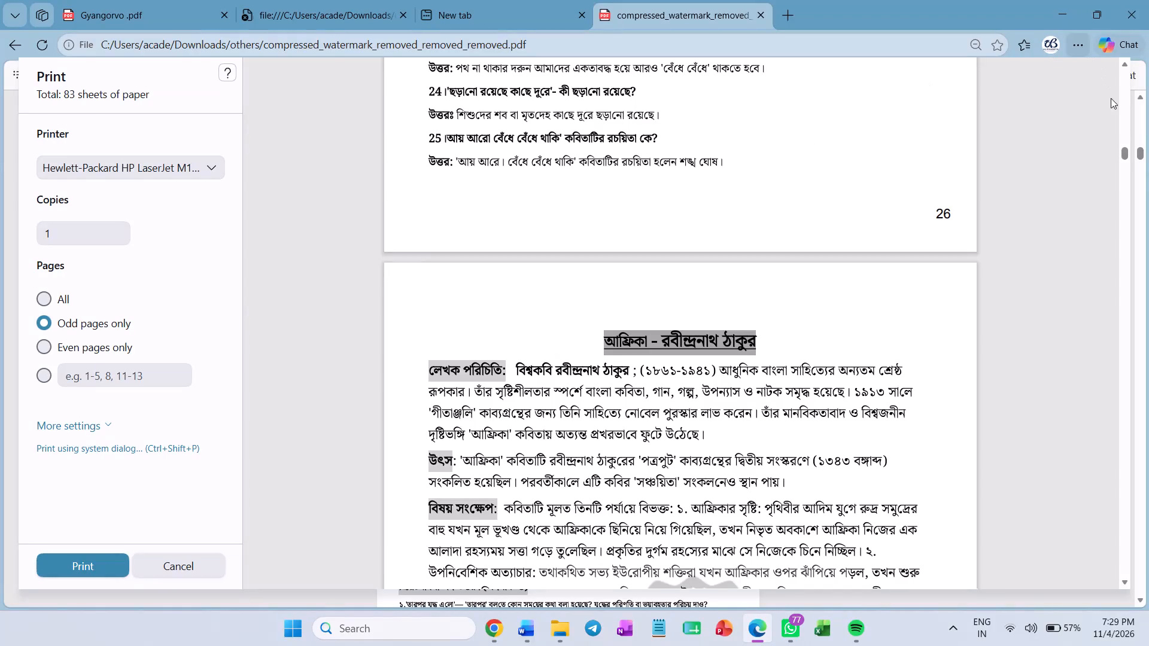
Examine the last page of the odd-pages print preview, checking its printed page number.
drag(1126, 154, 1148, 645)
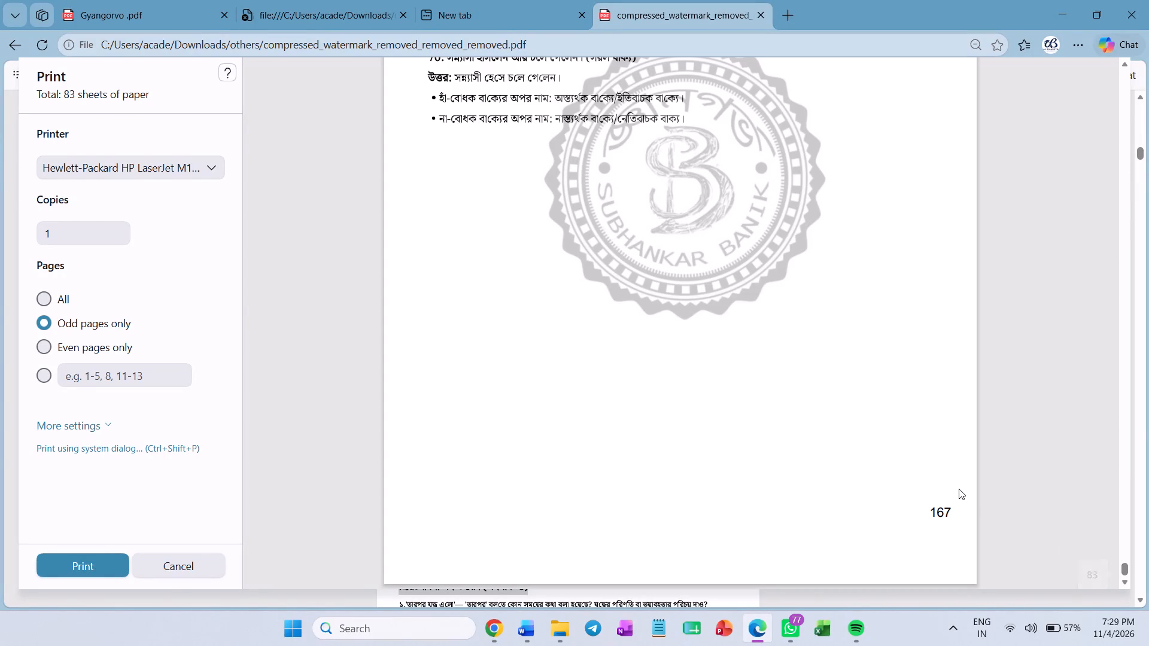
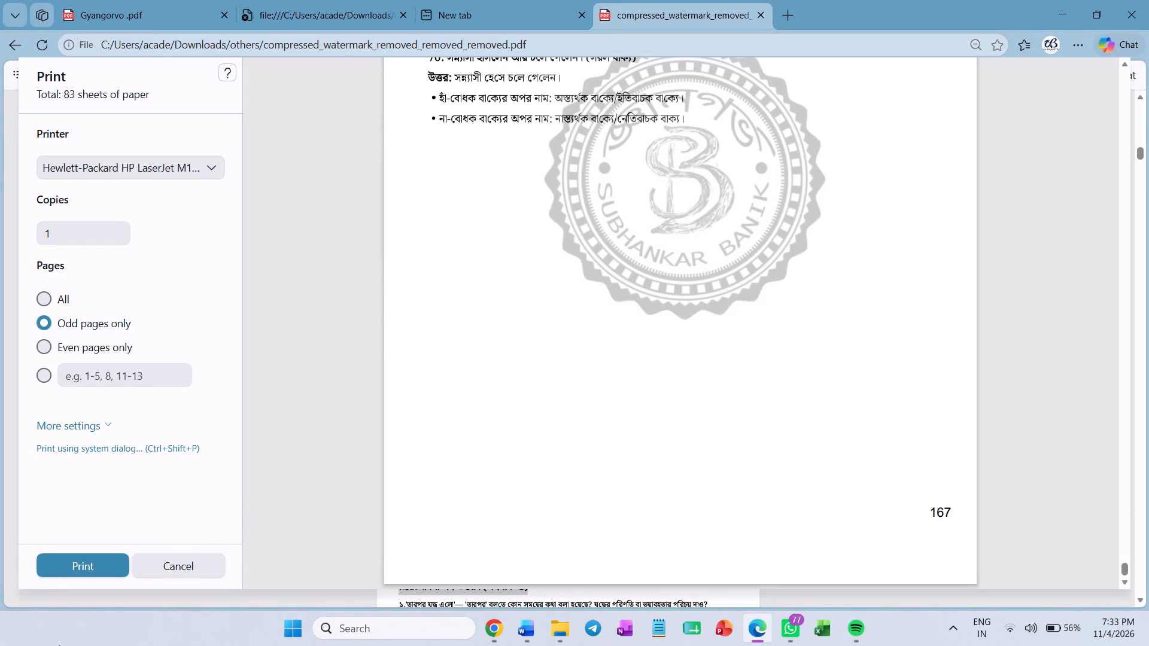
Print one copy of the PDF's odd pages only on the HP LaserJet printer.
click(42, 572)
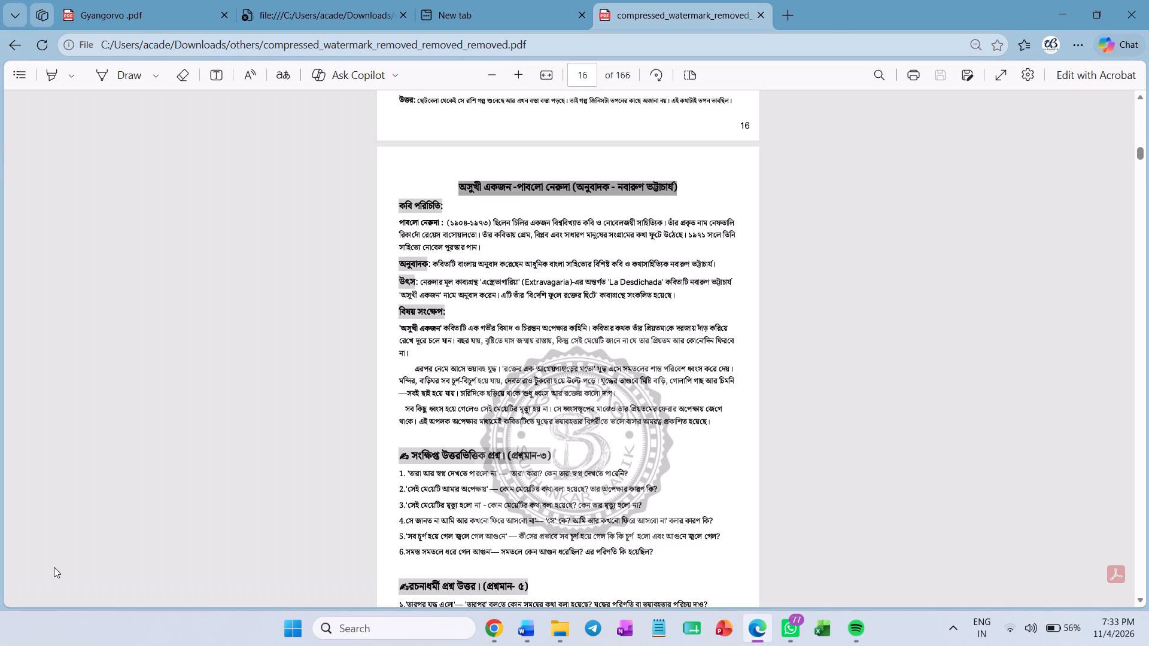